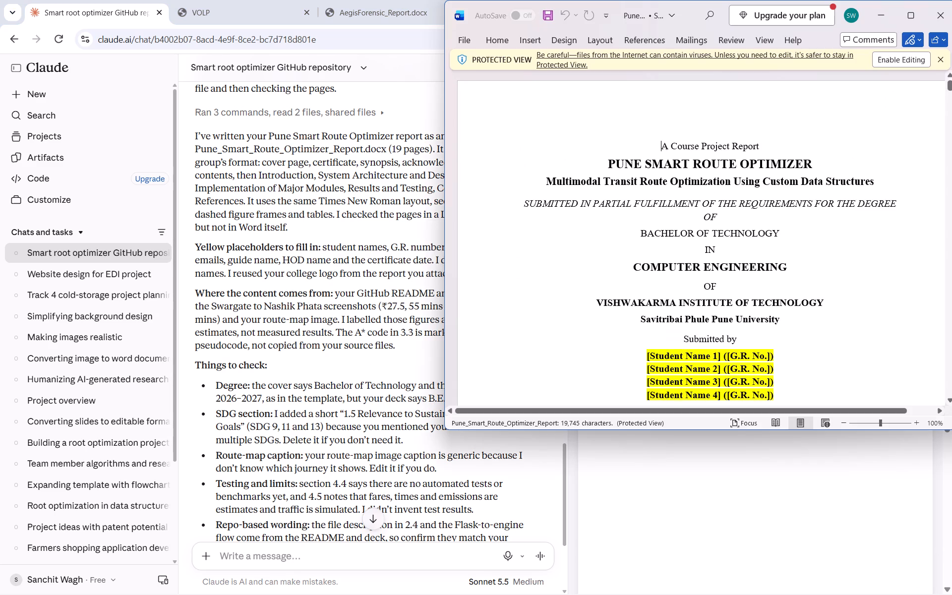
click(922, 8)
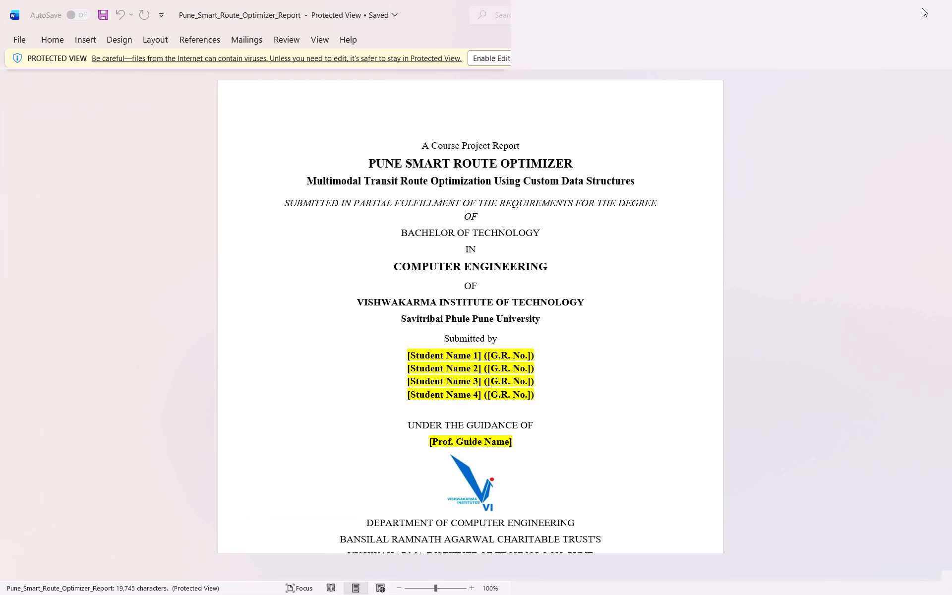
Enable editing for the protected Pune_Smart_Route_Optimizer_Report document.
click(495, 64)
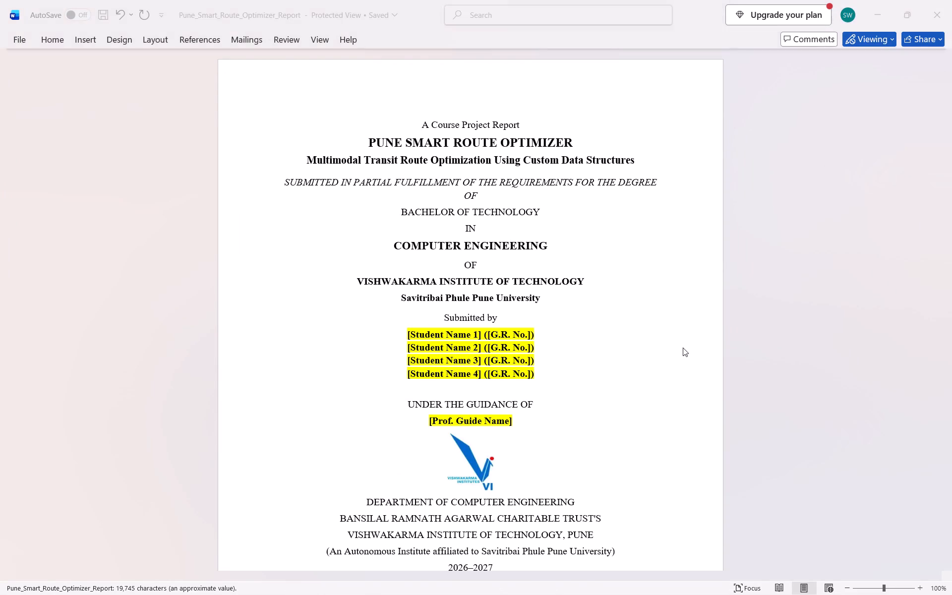
Look through the whole route optimizer report, from the certificate page to the references, checking the layout and highlighted placeholders.
scroll(683, 348, down, 7)
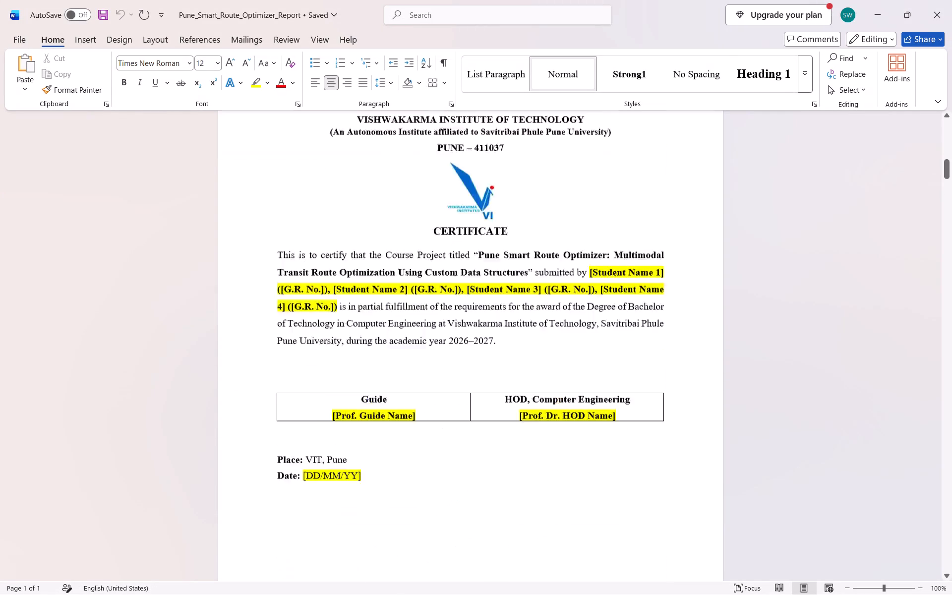
scroll(683, 348, down, 3)
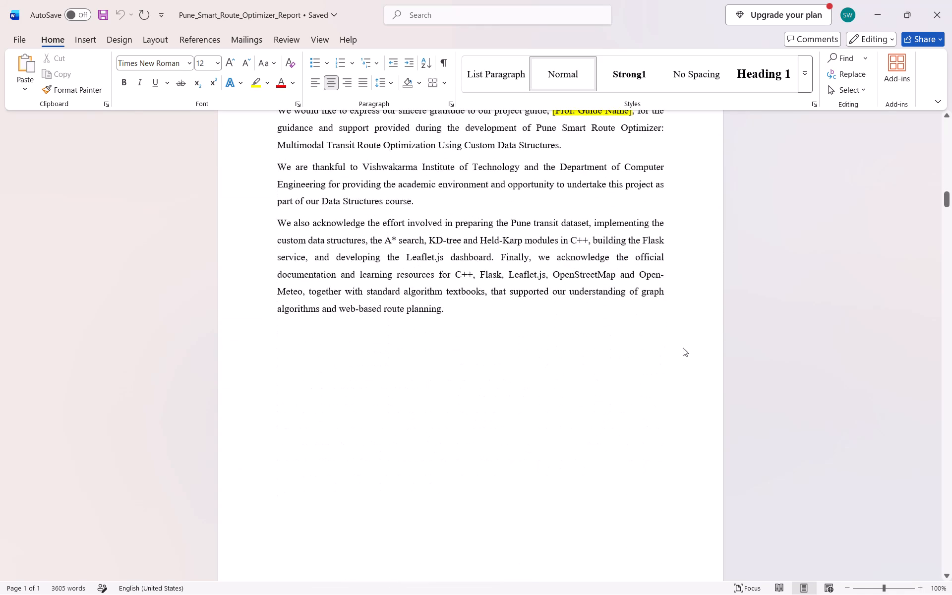
scroll(683, 348, down, 5)
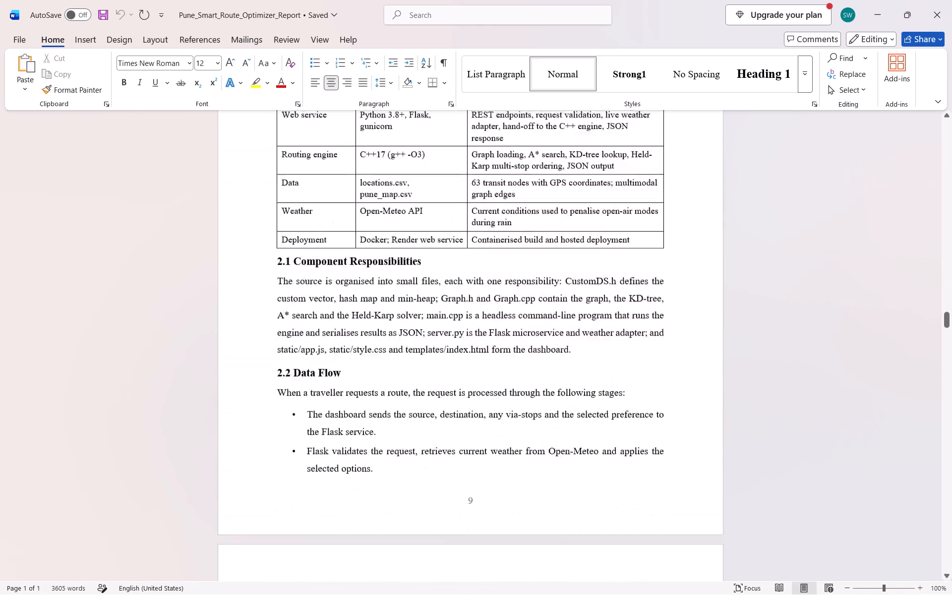
scroll(683, 348, down, 5)
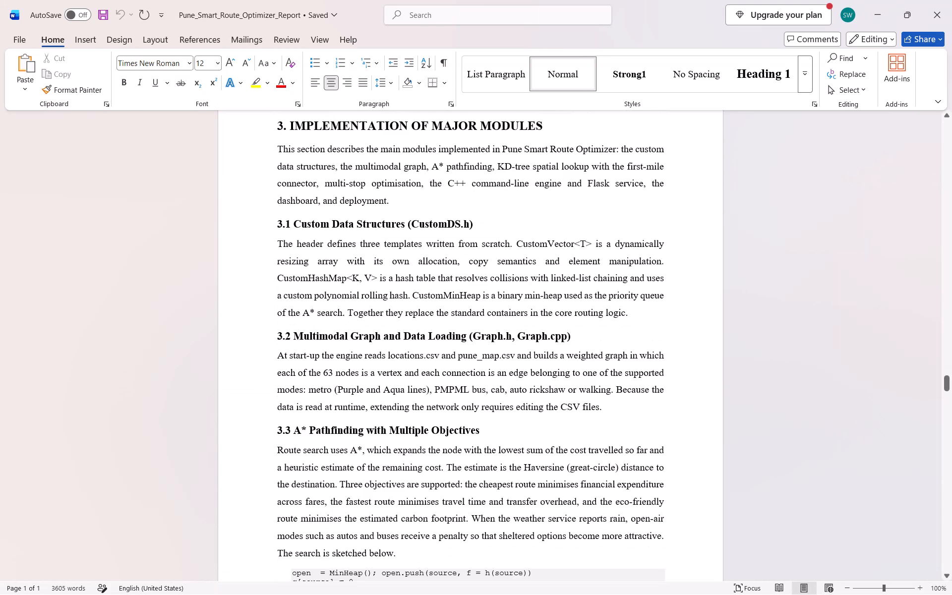
scroll(683, 348, down, 4)
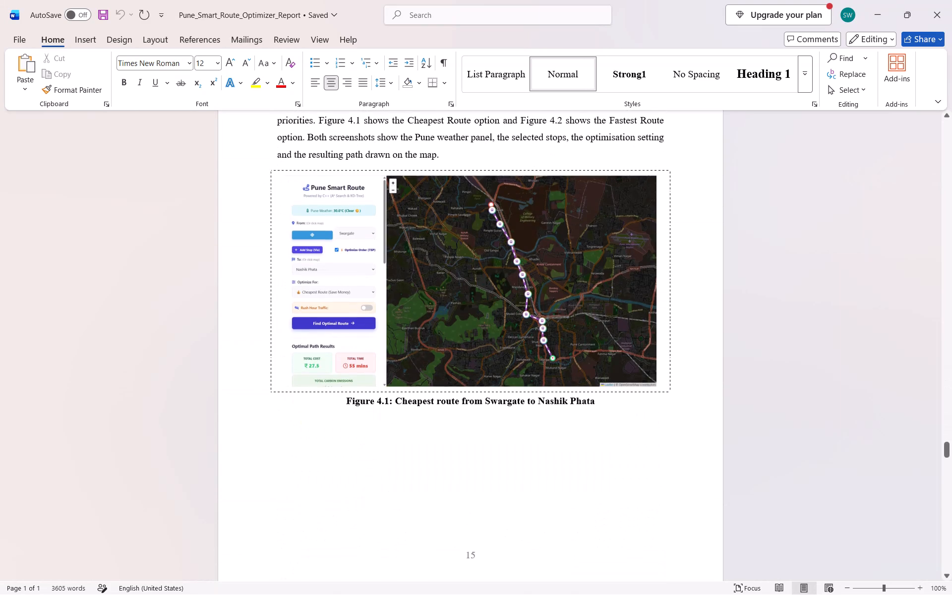
scroll(683, 348, down, 5)
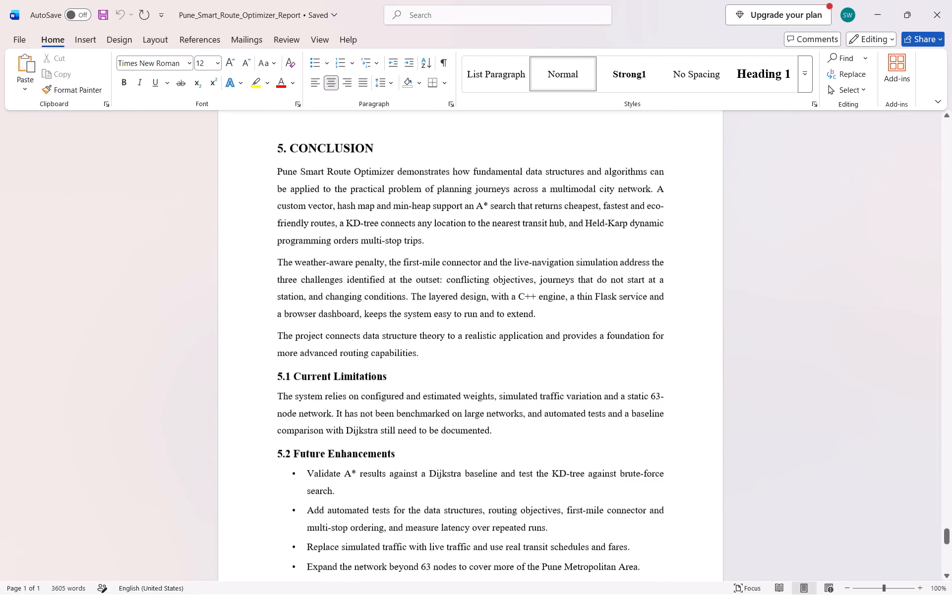
scroll(683, 348, down, 3)
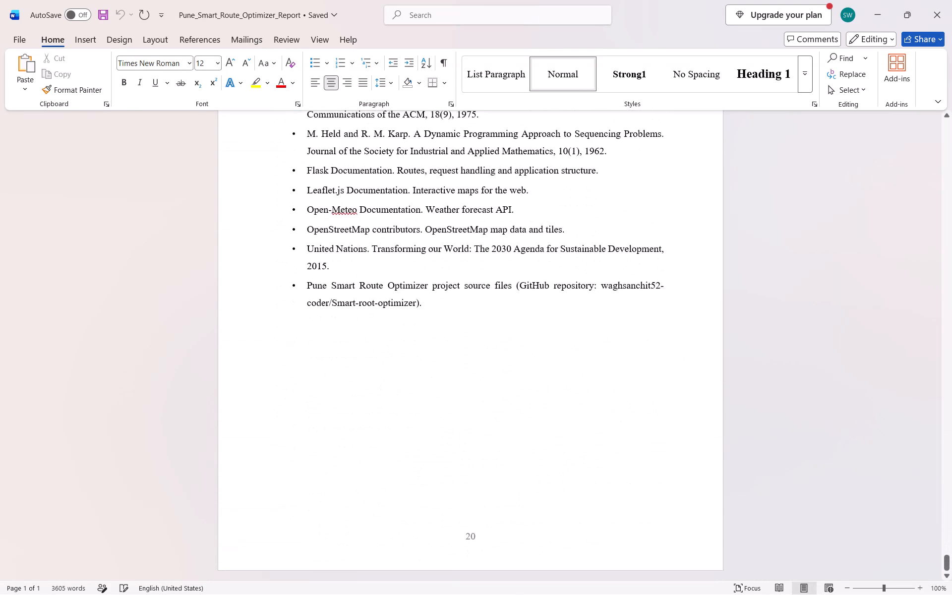
scroll(683, 348, down, 1)
scroll(683, 348, up, 20)
scroll(683, 348, up, 3)
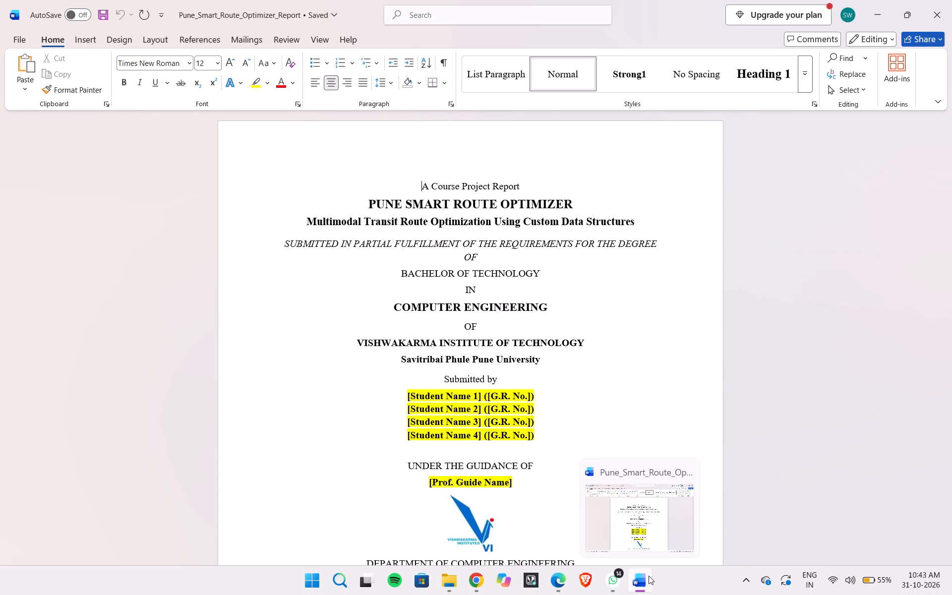
Switch to the AegisForensic report in Chrome and examine how its cover page lists student names, G.R. numbers and guide.
click(449, 581)
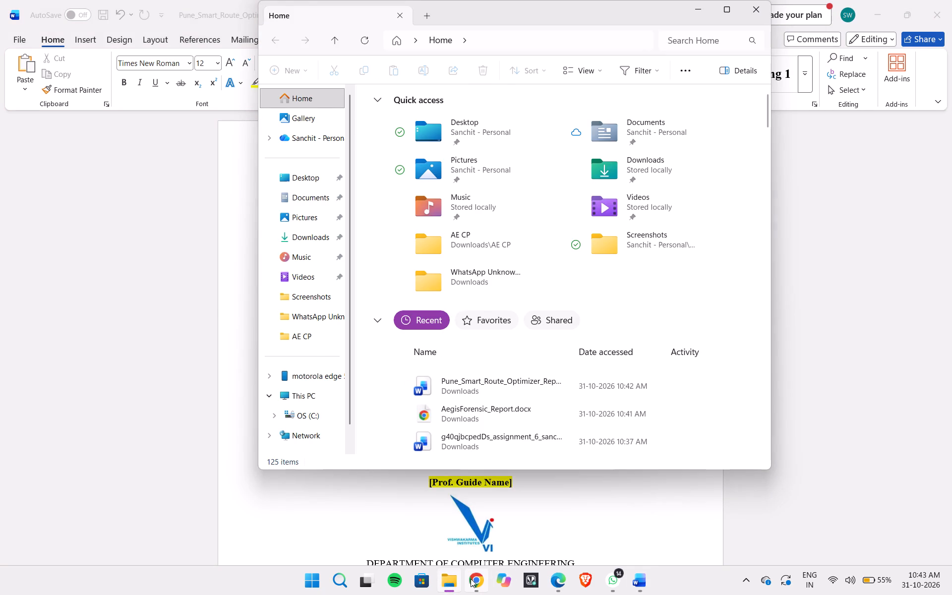
click(470, 520)
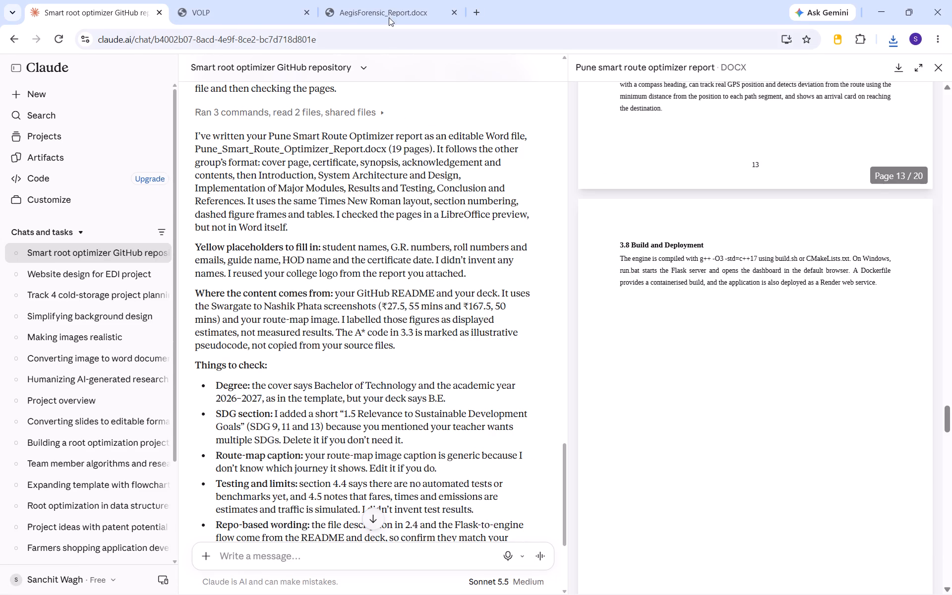
click(386, 12)
scroll(268, 306, up, 5)
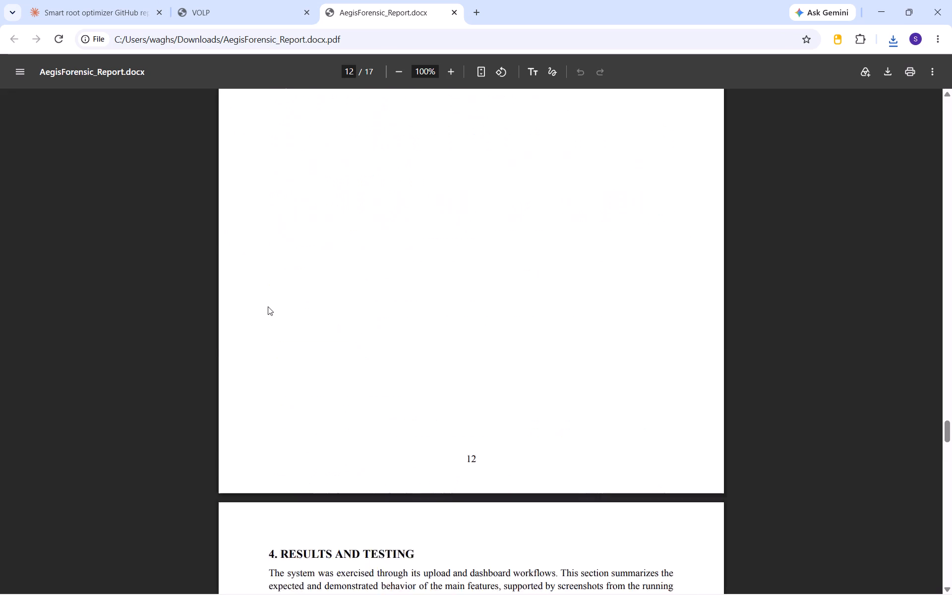
scroll(268, 306, up, 8)
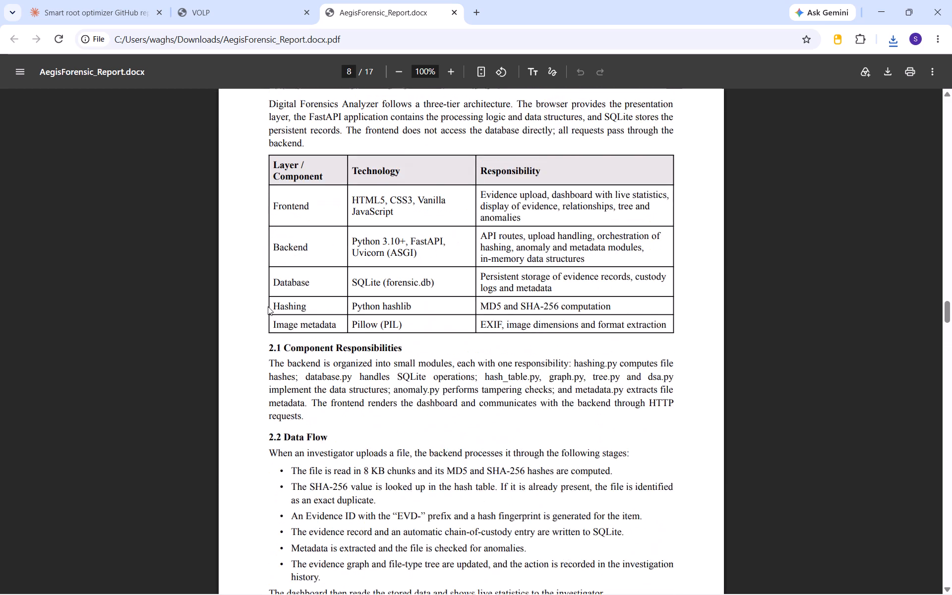
scroll(268, 306, up, 14)
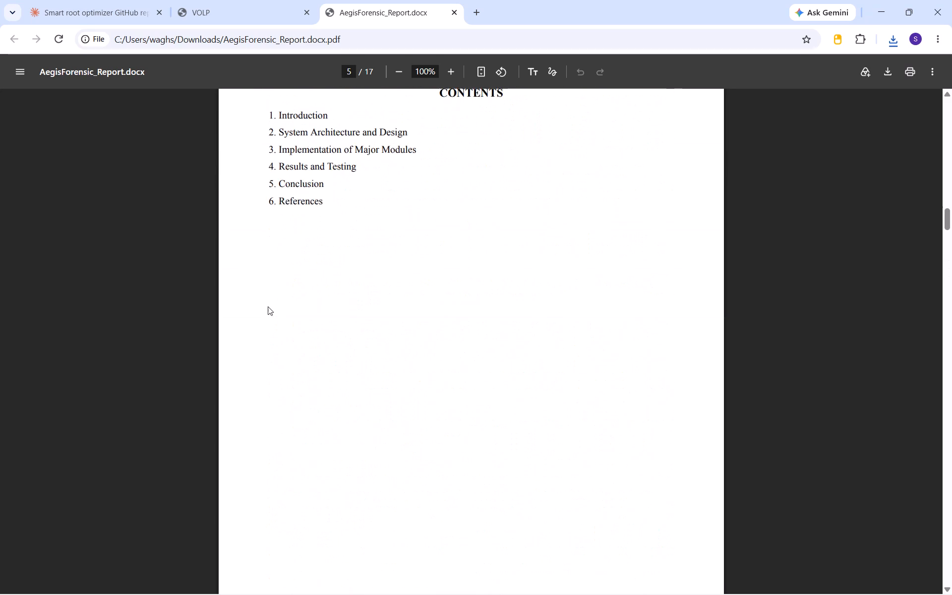
scroll(268, 306, up, 7)
scroll(268, 306, down, 3)
scroll(268, 306, up, 1)
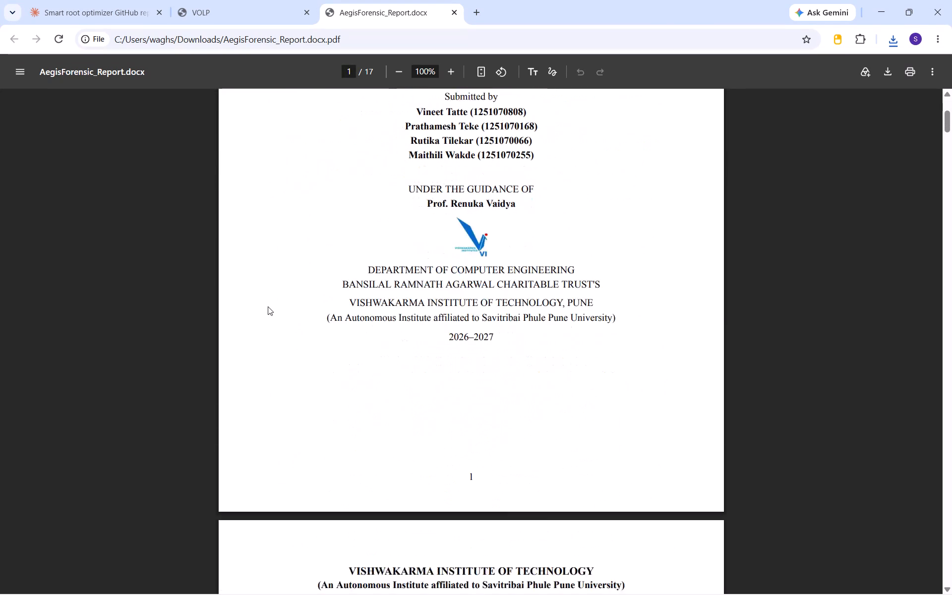
scroll(268, 306, up, 1)
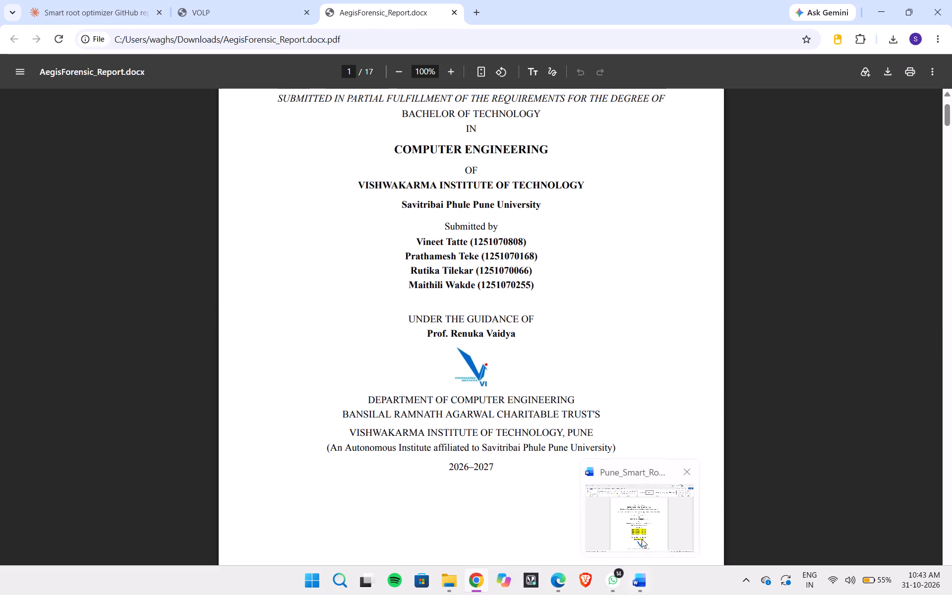
Back in Word, replace the Student Name 1 placeholder line on the cover page with the first student's name and bracketed G.R. number.
click(642, 539)
click(536, 396)
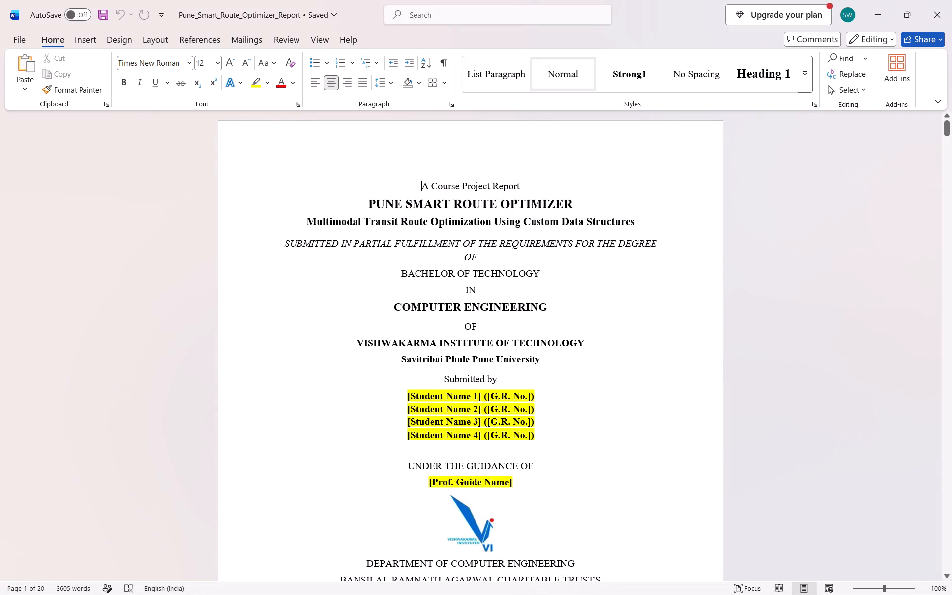
key(BackSpace)
key(BackSpace)
key(BackSpace)
key(BackSpace)
key(BackSpace)
key(BackSpace)
key(BackSpace)
key(BackSpace)
key(BackSpace)
key(BackSpace)
key(BackSpace)
key(BackSpace)
key(BackSpace)
key(BackSpace)
key(BackSpace)
key(BackSpace)
key(BackSpace)
key(BackSpace)
key(BackSpace)
key(BackSpace)
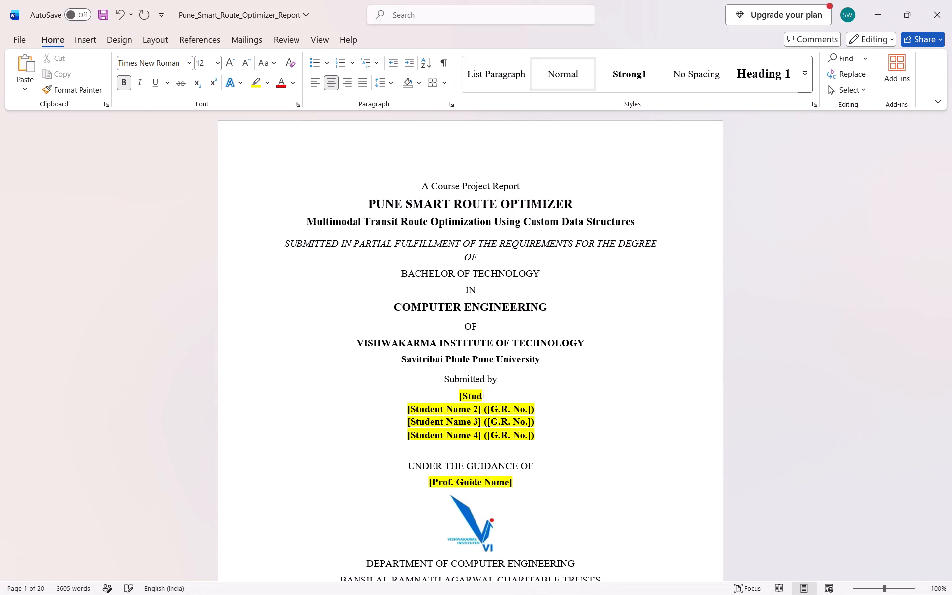
key(BackSpace)
key(BackSpace)
key(BackSpace)
key(BackSpace)
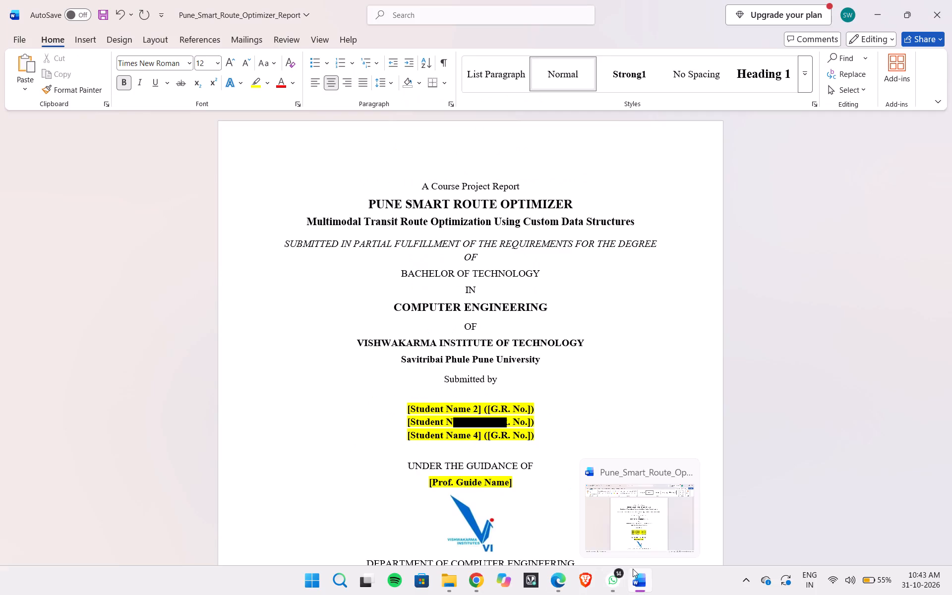
click(628, 528)
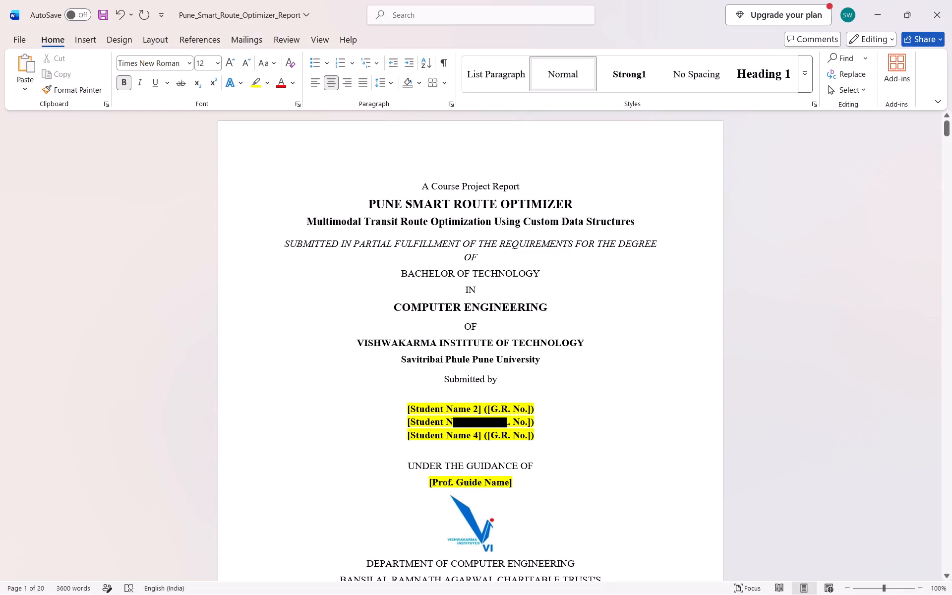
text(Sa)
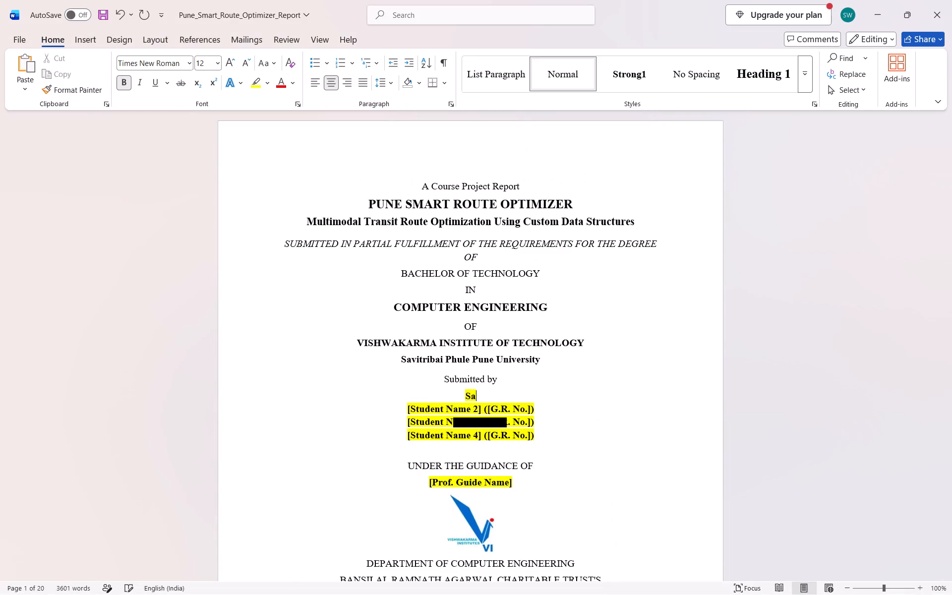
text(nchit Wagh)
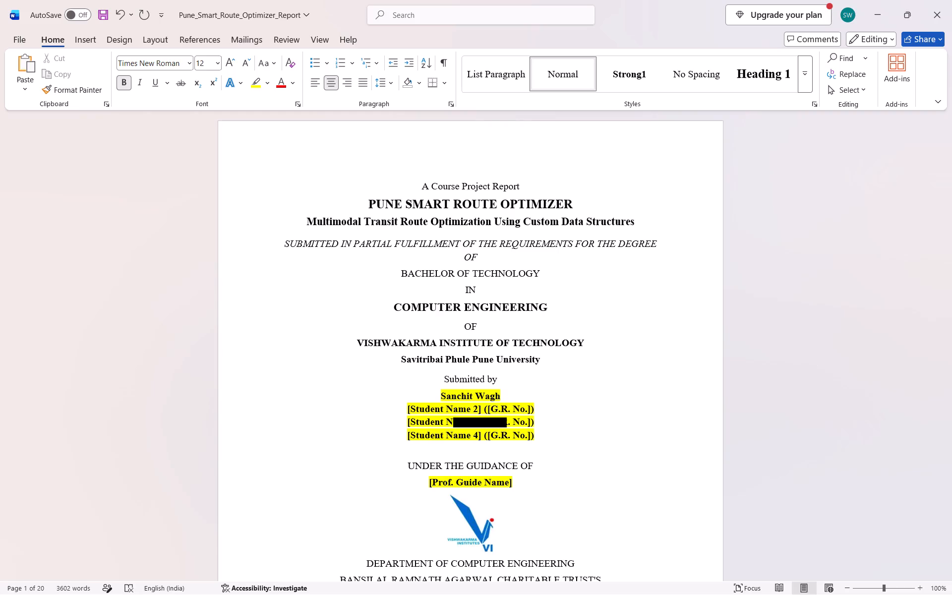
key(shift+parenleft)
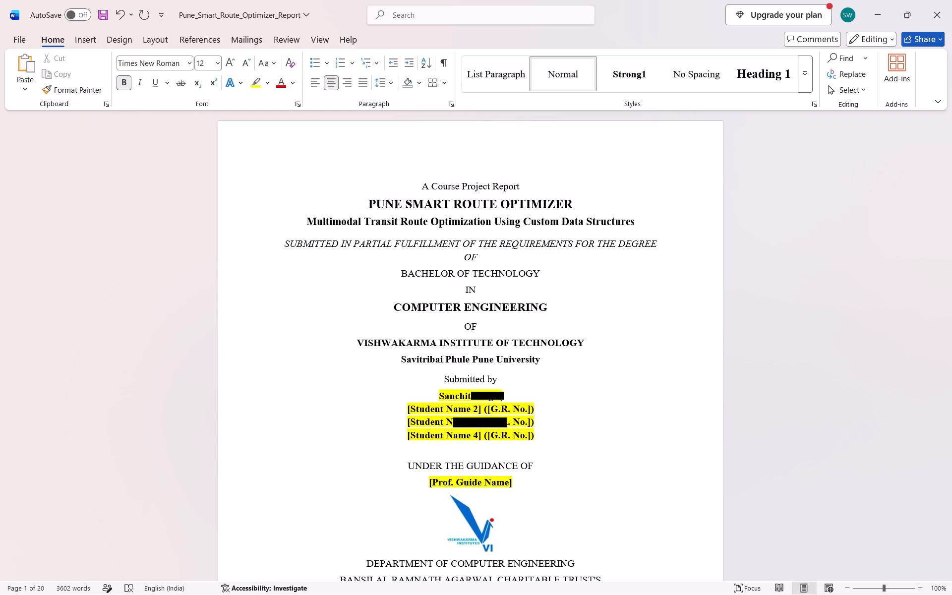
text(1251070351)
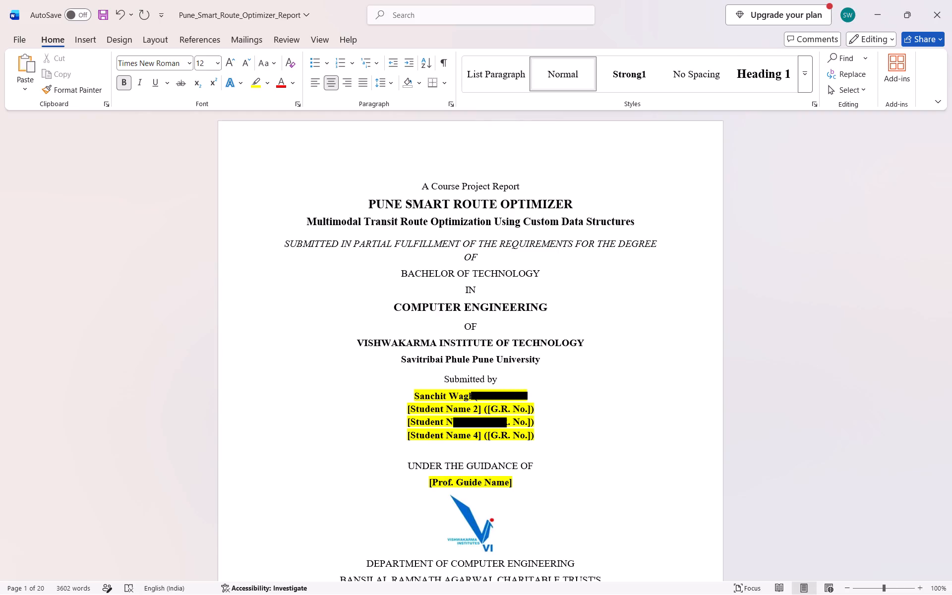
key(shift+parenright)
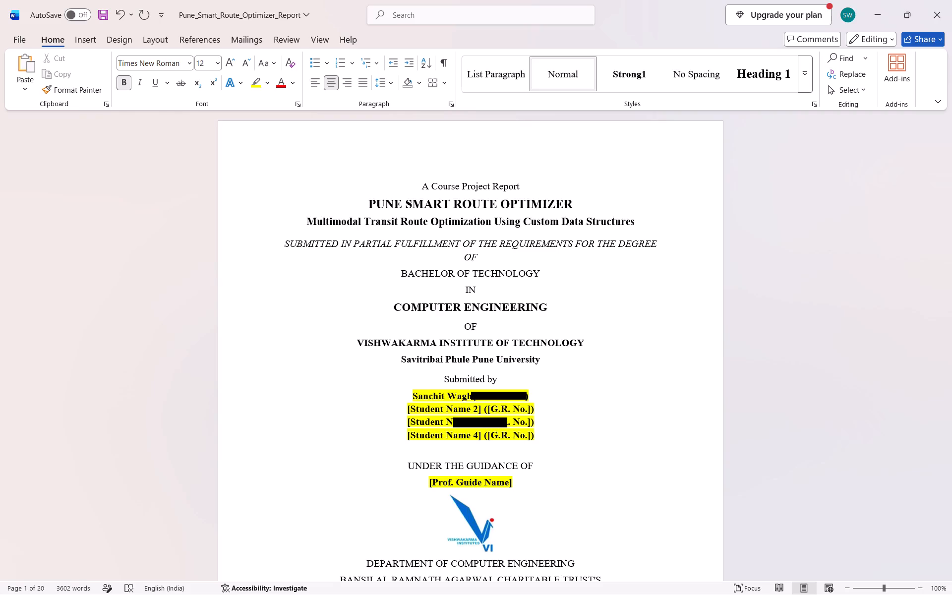
Replace the G.R. No. placeholder in the Student Name 2 line with the second student's G.R. number, keeping the parentheses.
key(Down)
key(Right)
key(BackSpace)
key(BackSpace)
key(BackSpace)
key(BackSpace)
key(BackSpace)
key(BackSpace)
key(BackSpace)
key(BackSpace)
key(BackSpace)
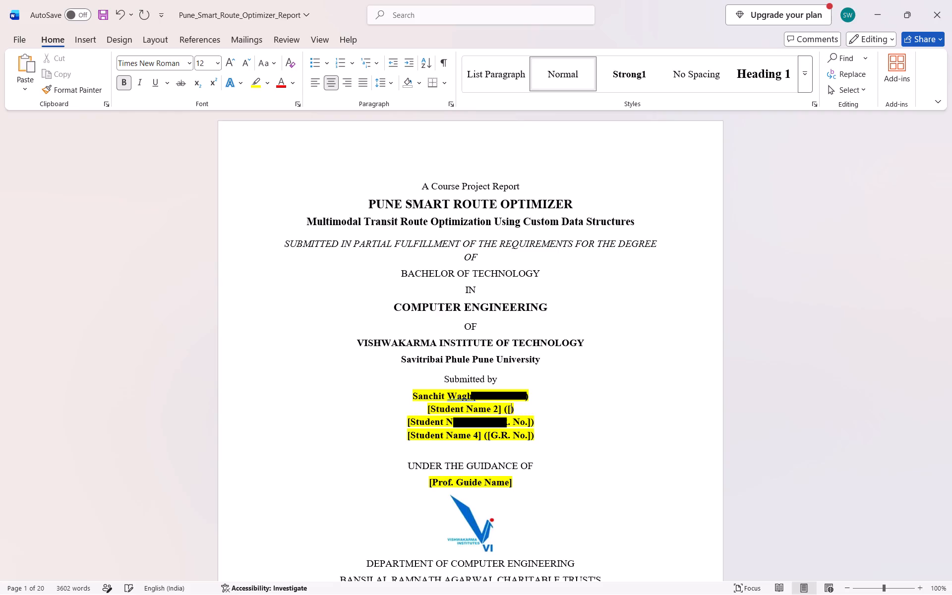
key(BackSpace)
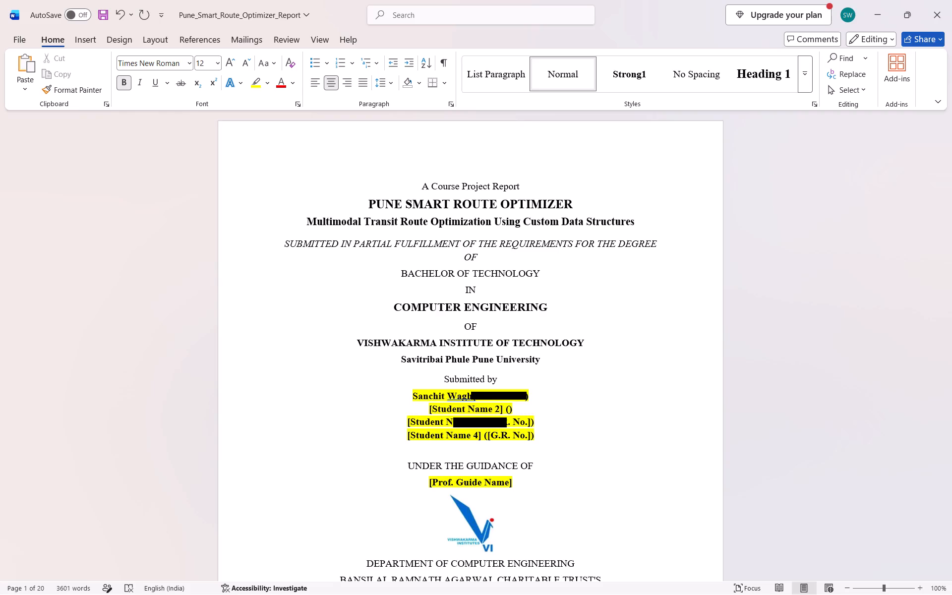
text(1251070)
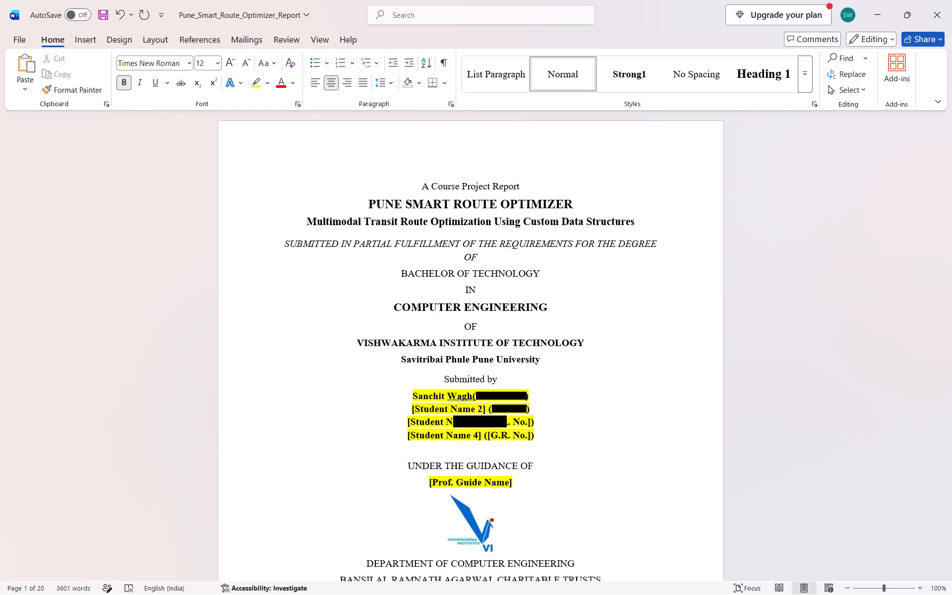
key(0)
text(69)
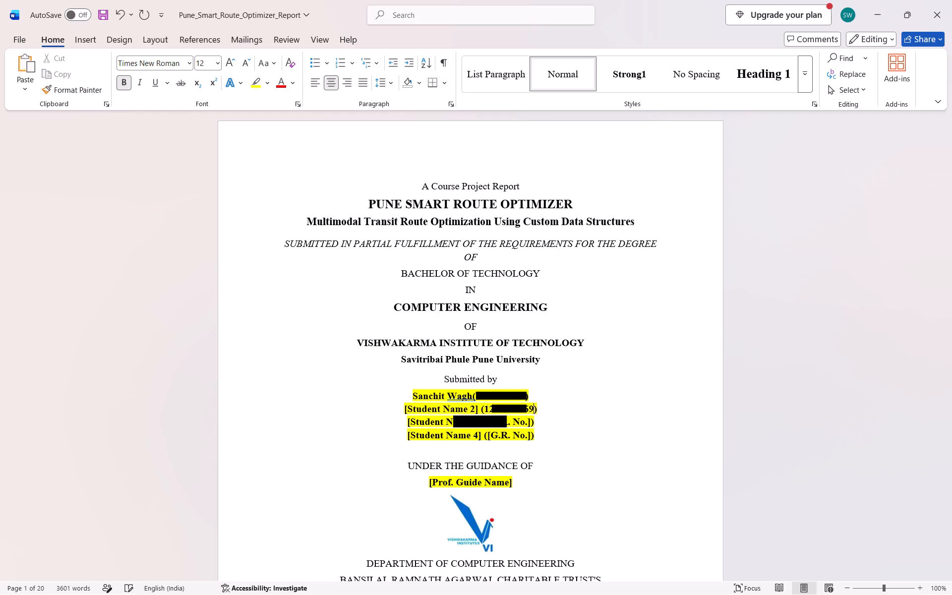
Insert a space between the first student's name and the opening parenthesis of the G.R. number.
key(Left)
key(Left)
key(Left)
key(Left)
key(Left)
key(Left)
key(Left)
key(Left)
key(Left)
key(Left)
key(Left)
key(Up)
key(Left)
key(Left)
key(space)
Replace the [Student Name 2] placeholder with the second student's name, before the bracketed G.R. number.
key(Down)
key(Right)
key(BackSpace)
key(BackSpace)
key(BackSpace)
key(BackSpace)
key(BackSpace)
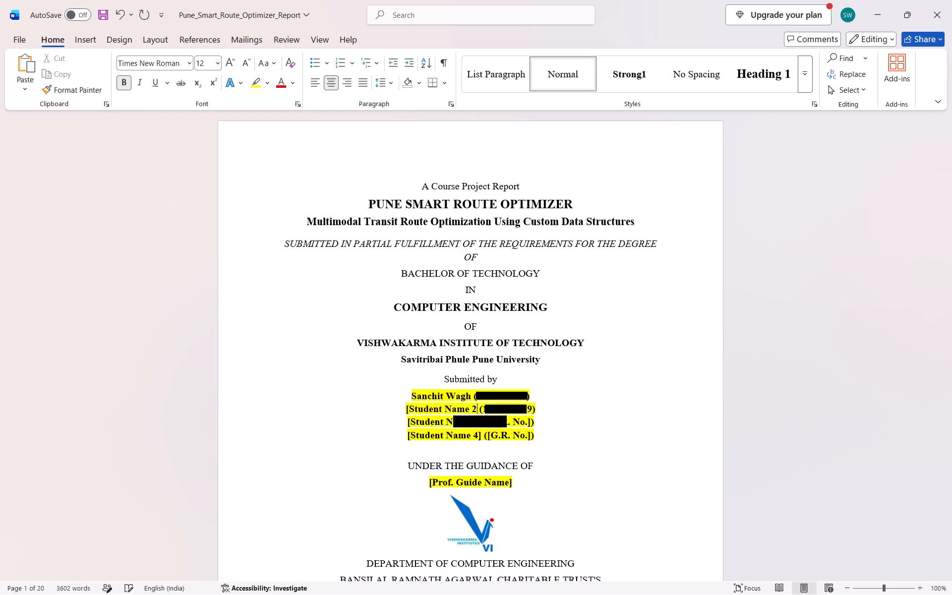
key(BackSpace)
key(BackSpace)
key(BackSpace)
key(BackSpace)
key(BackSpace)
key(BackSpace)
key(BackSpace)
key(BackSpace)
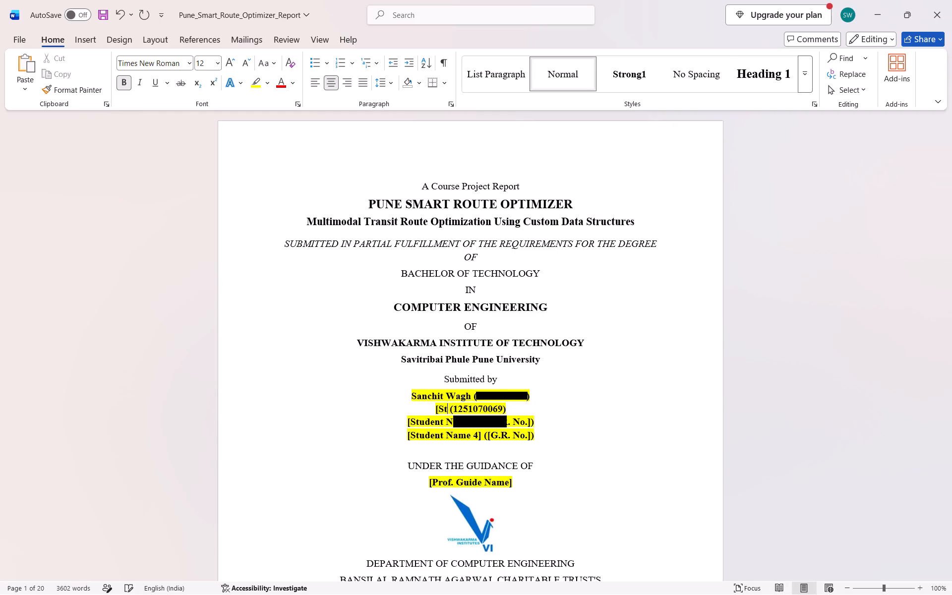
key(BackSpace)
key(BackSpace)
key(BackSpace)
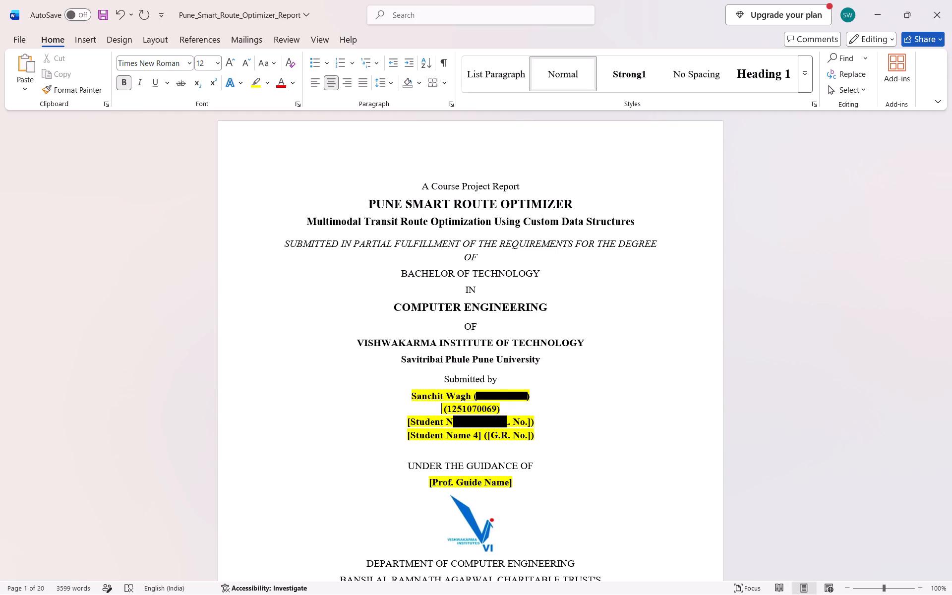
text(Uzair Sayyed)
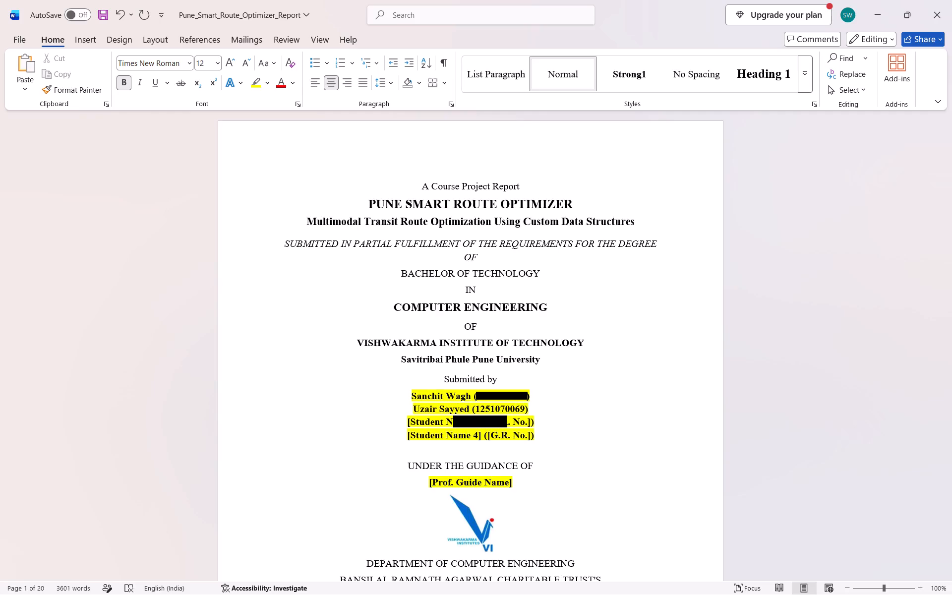
Replace the G.R. No. placeholder in the Student Name 3 line with the third student's G.R. number.
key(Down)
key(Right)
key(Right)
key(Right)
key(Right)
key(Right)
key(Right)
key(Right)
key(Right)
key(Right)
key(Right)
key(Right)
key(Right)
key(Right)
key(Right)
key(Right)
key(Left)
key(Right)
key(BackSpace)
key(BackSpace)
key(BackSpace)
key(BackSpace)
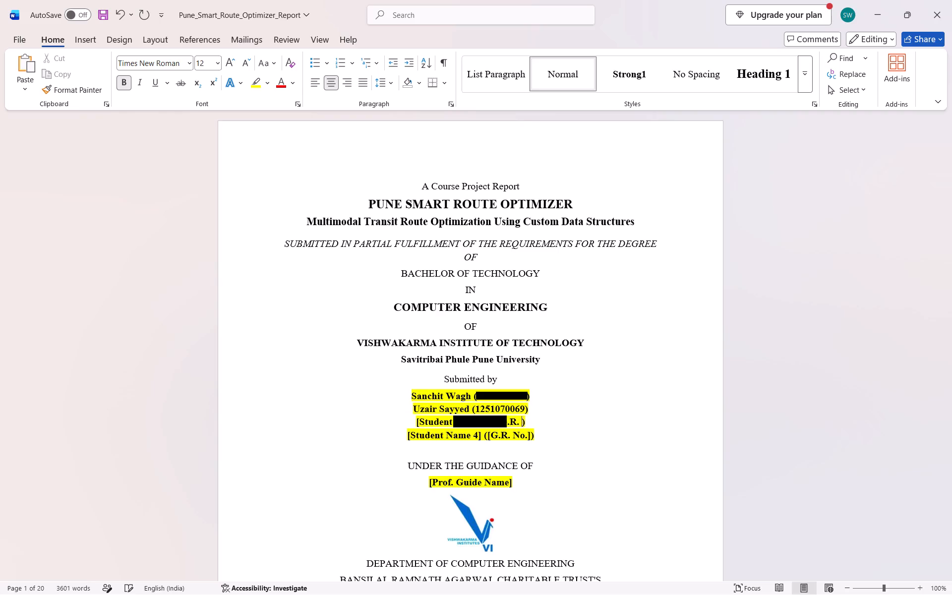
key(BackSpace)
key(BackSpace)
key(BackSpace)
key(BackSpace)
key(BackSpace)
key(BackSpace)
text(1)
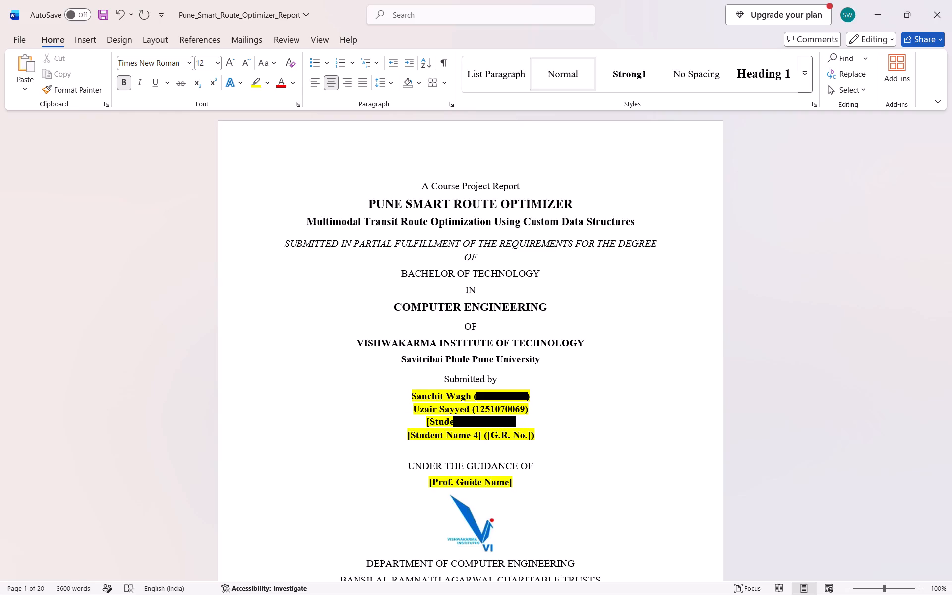
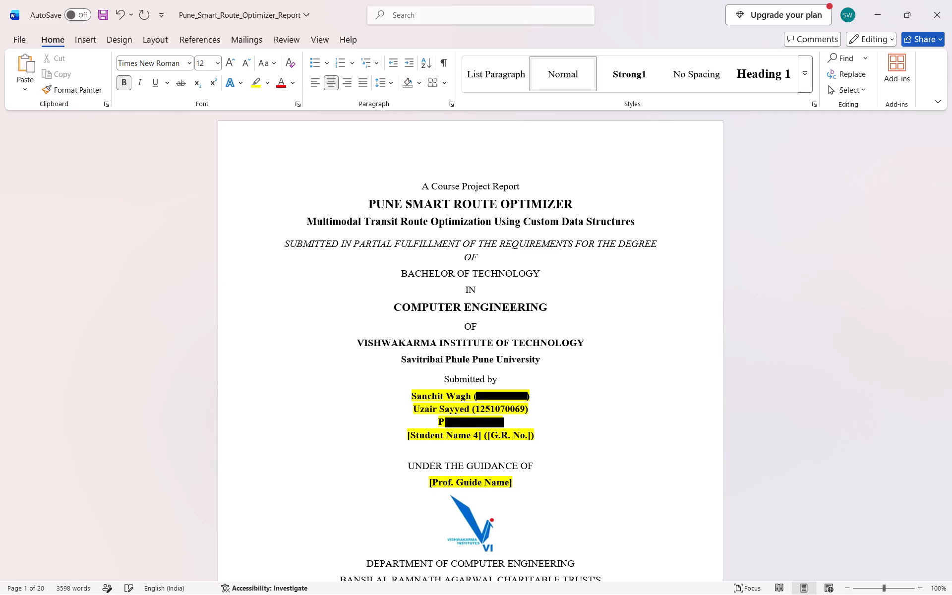
Complete the third student's name before the parenthesised G.R. number on the cover page.
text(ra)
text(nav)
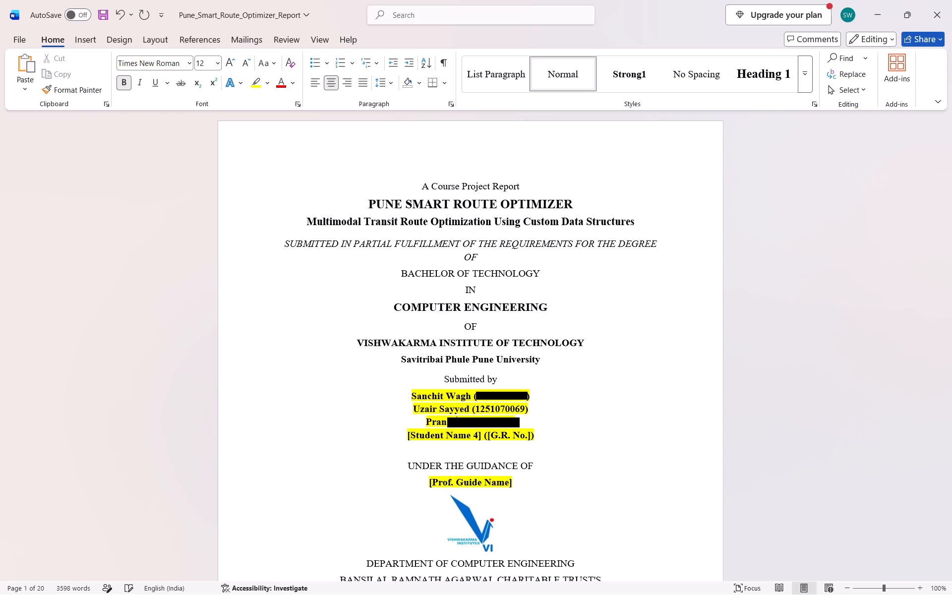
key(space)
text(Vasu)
Replace the [Student Name 4] placeholder with the fourth student's name, before the parenthesised G.R. No. placeholder.
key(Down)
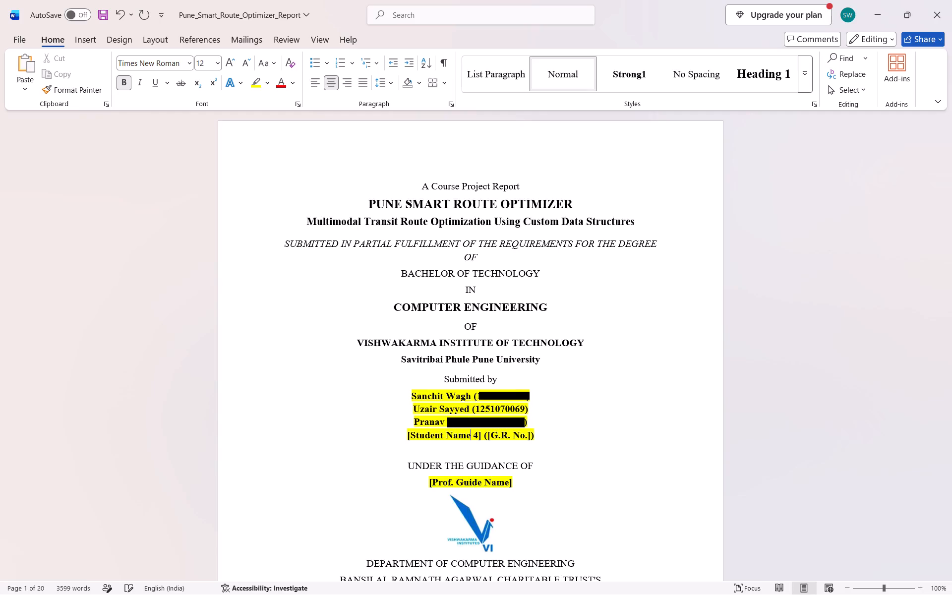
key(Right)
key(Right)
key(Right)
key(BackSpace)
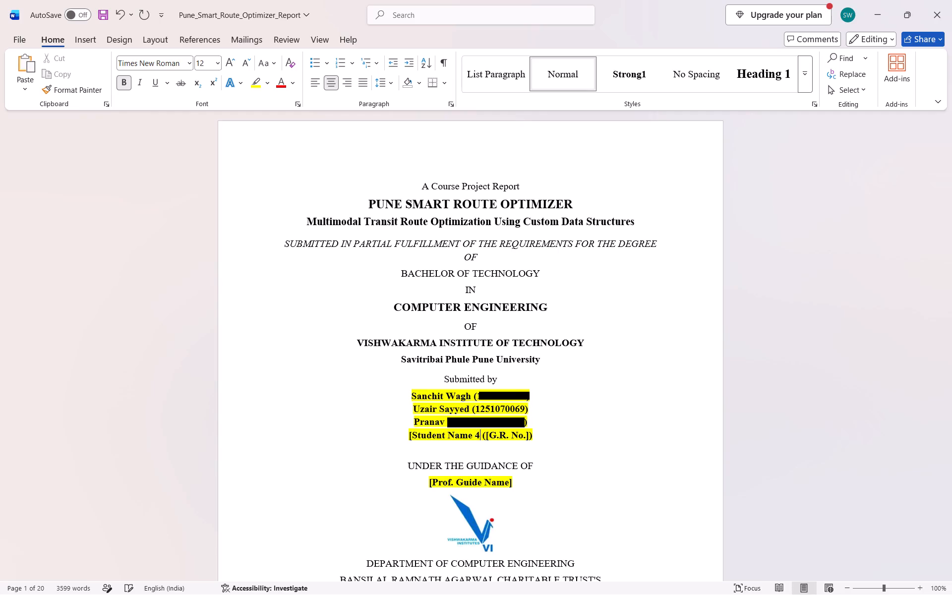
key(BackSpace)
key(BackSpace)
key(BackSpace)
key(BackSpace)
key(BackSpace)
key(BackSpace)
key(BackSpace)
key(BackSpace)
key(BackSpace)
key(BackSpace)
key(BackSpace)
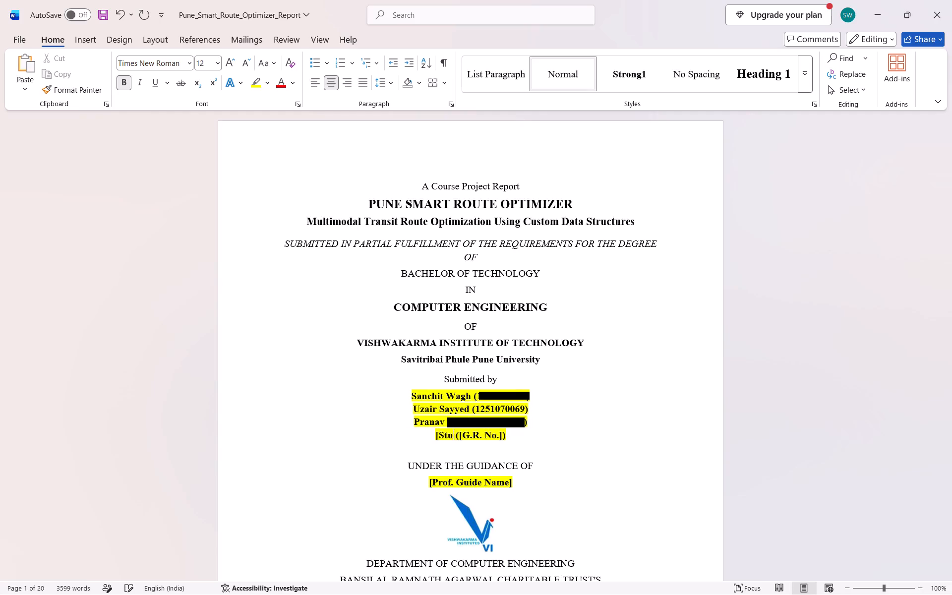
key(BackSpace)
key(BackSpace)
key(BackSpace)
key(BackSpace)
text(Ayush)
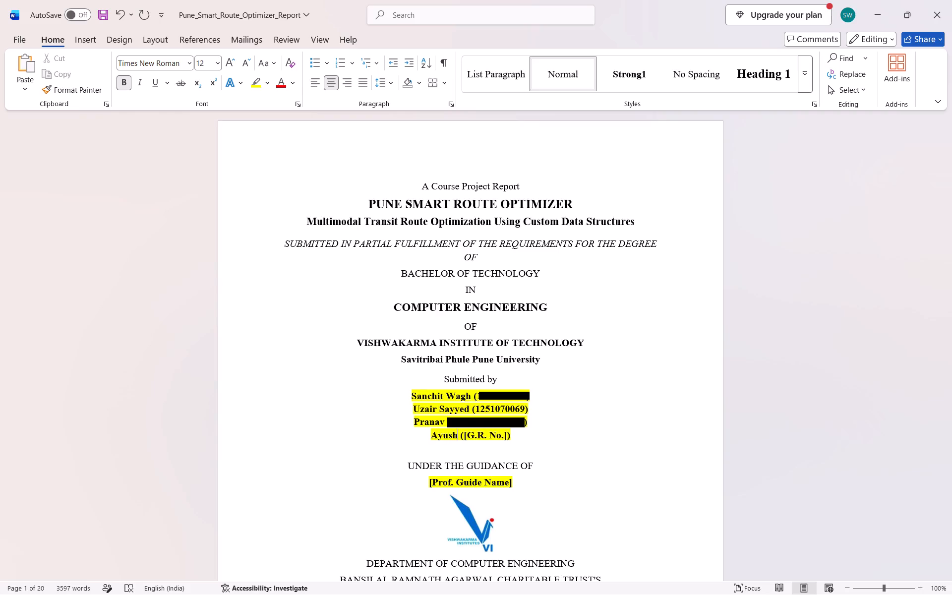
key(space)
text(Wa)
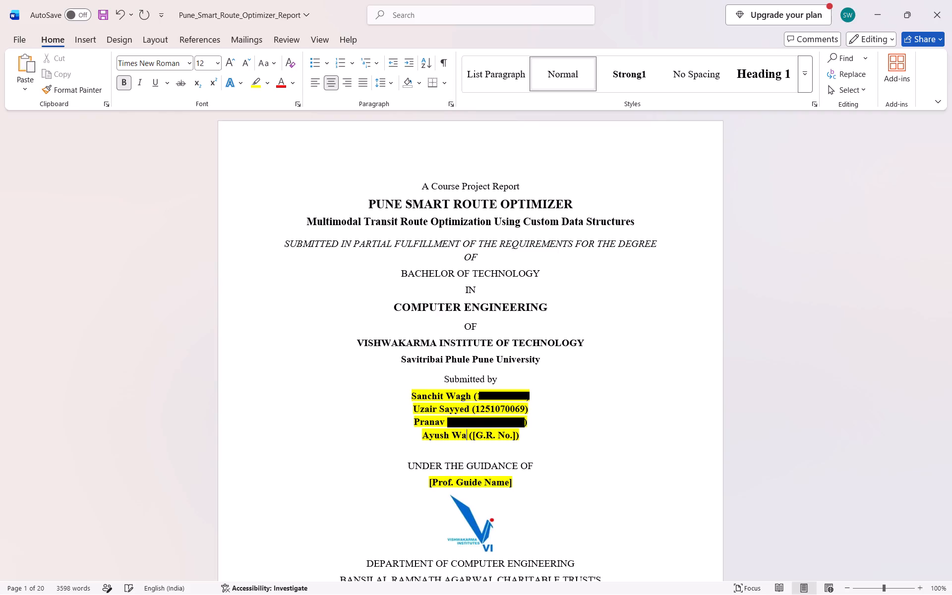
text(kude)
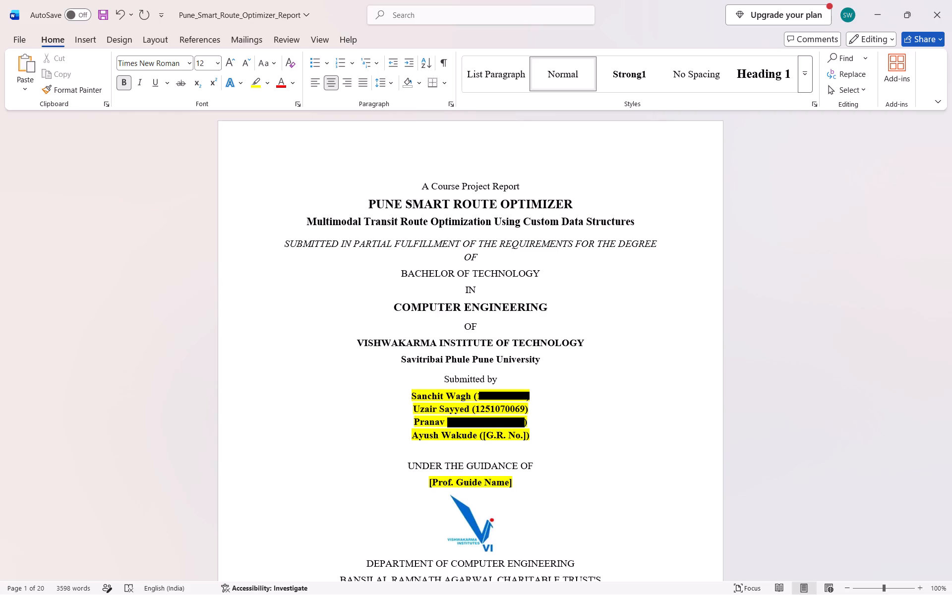
Replace the [G.R. No.] placeholder in the fourth student's line with that student's G.R. number, keeping the parentheses.
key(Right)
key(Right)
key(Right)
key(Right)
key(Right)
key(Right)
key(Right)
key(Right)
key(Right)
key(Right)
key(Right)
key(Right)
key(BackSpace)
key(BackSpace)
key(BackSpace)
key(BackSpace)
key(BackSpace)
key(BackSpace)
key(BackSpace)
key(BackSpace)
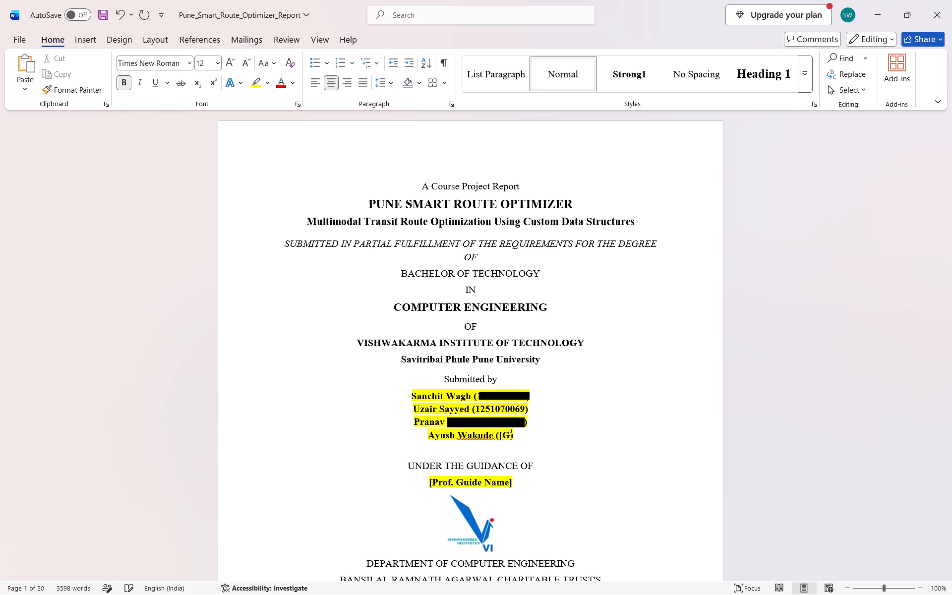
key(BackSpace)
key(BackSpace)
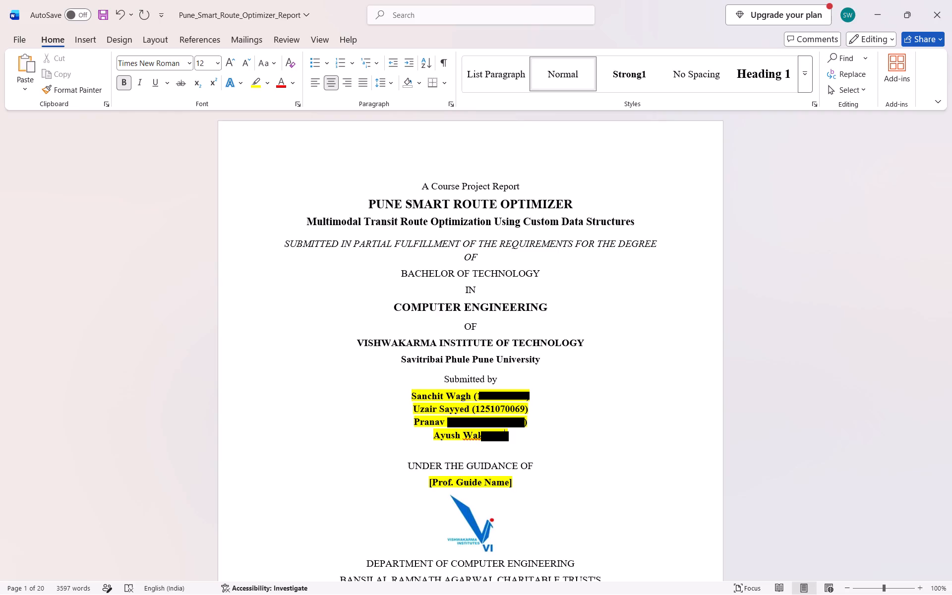
Enter the fourth student's G.R. number inside the parentheses after the name on the cover page.
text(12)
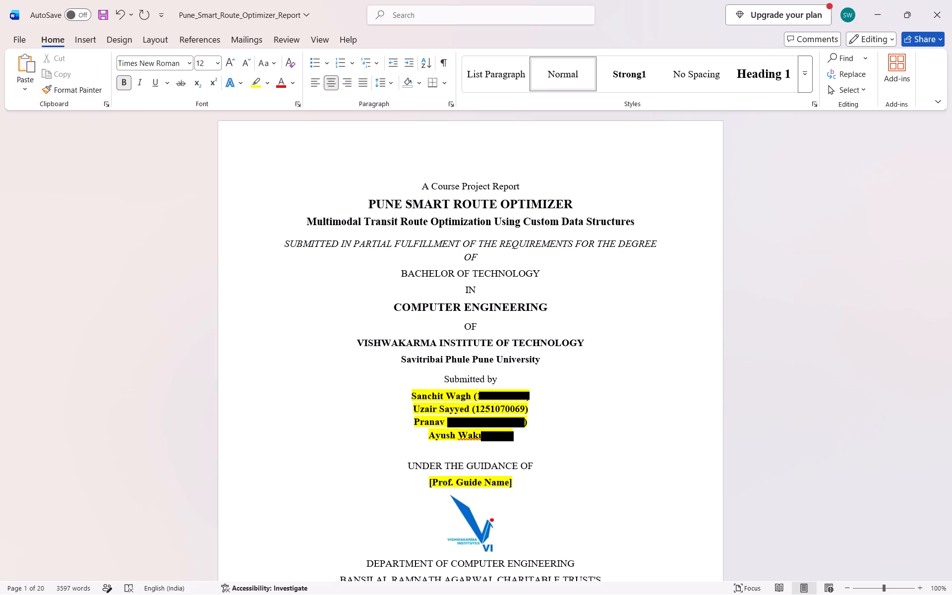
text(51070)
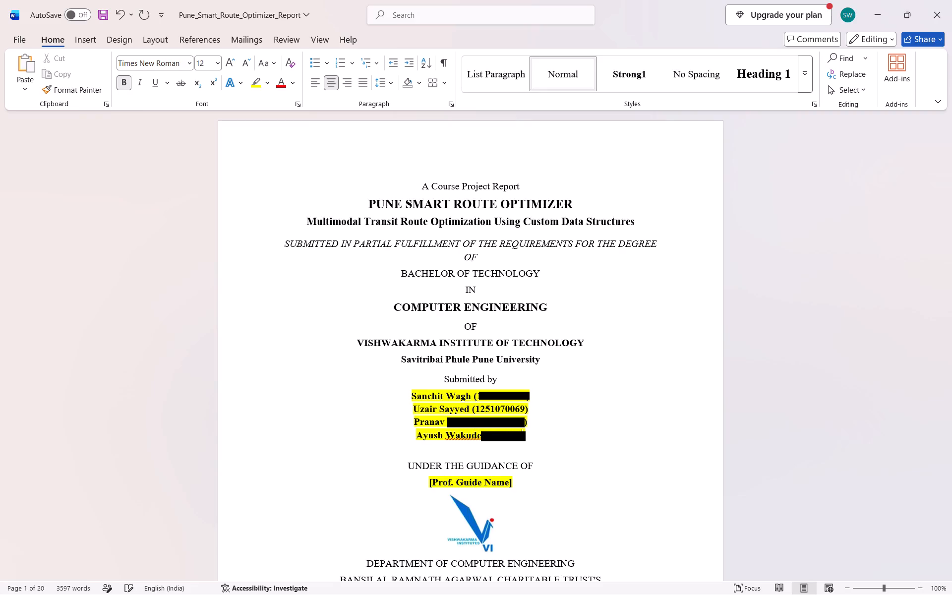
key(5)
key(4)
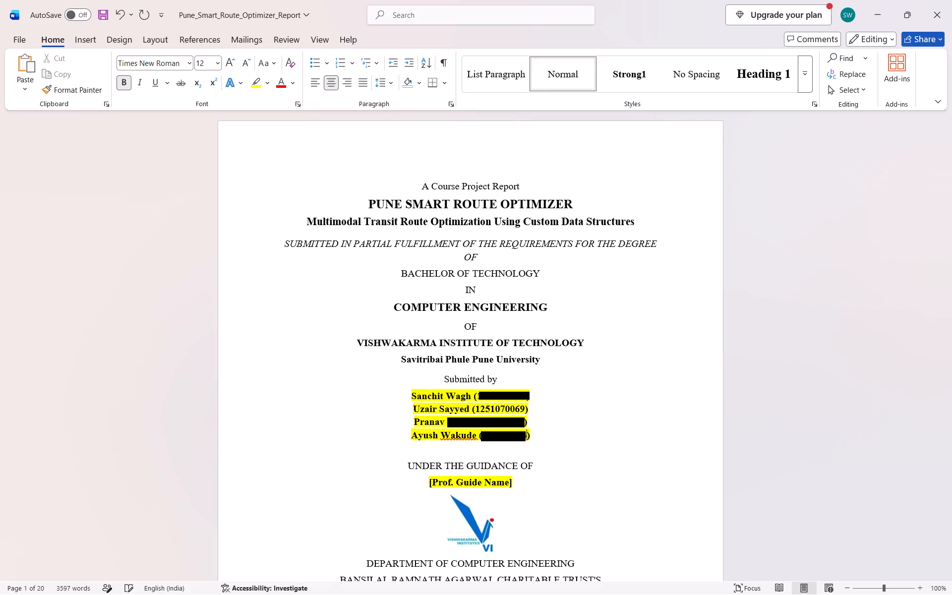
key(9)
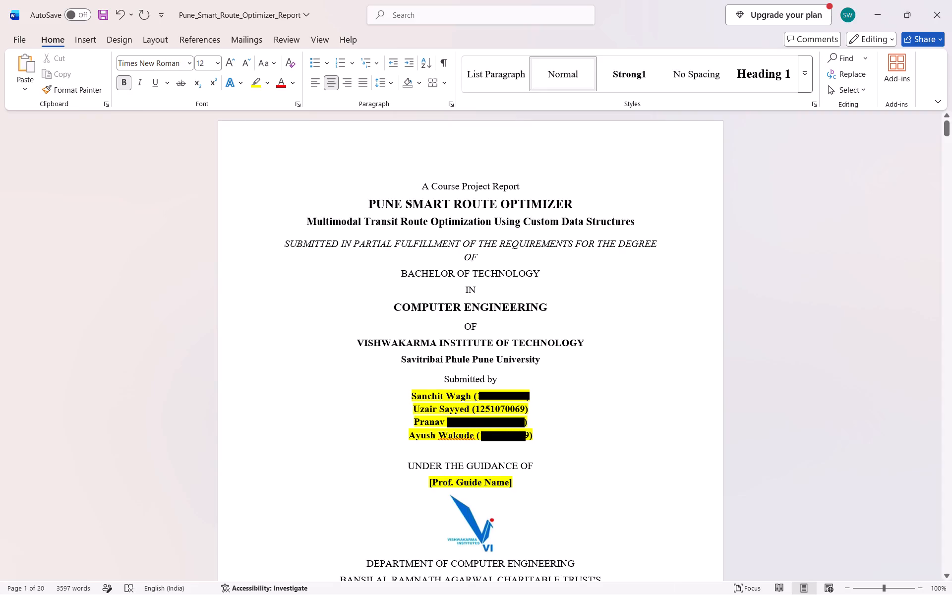
Place the cursor at the end of the [Prof. Guide Name] placeholder and consult the guide line in the AegisForensic_Report PDF in Chrome.
click(527, 479)
key(Left)
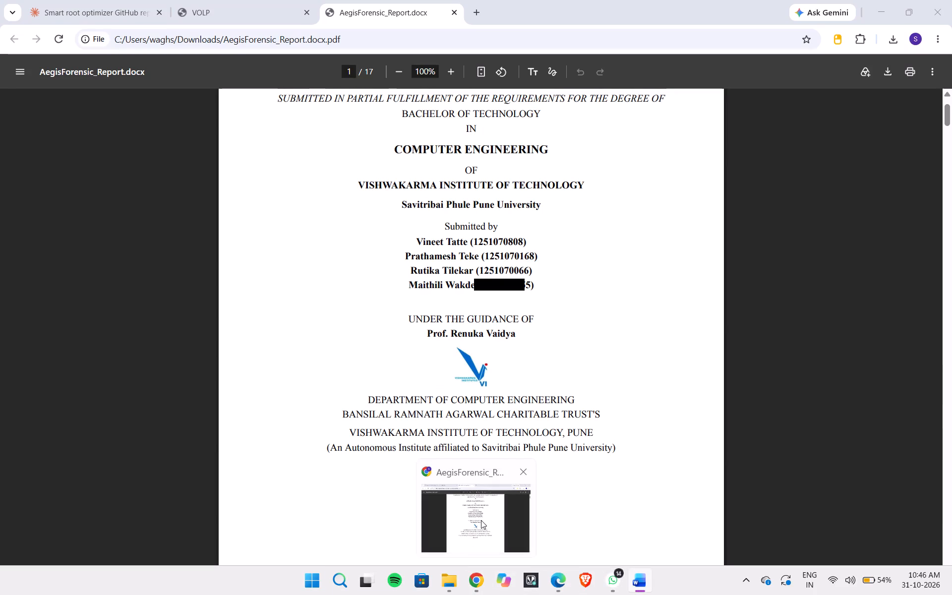
click(481, 521)
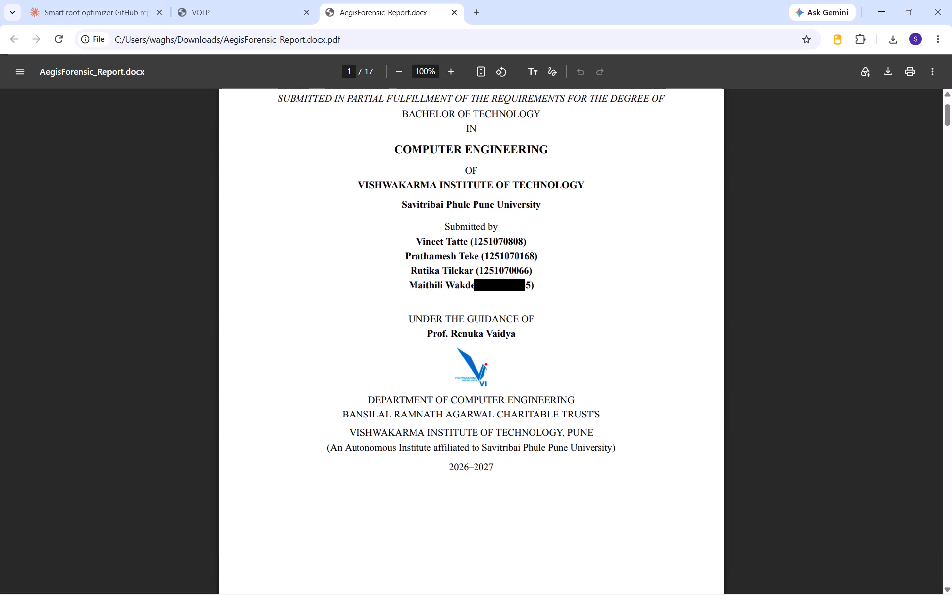
Copy the guide's name, without the Prof. title, from the AegisForensic report's cover page in Chrome and return to the Word report.
drag(451, 330, 516, 333)
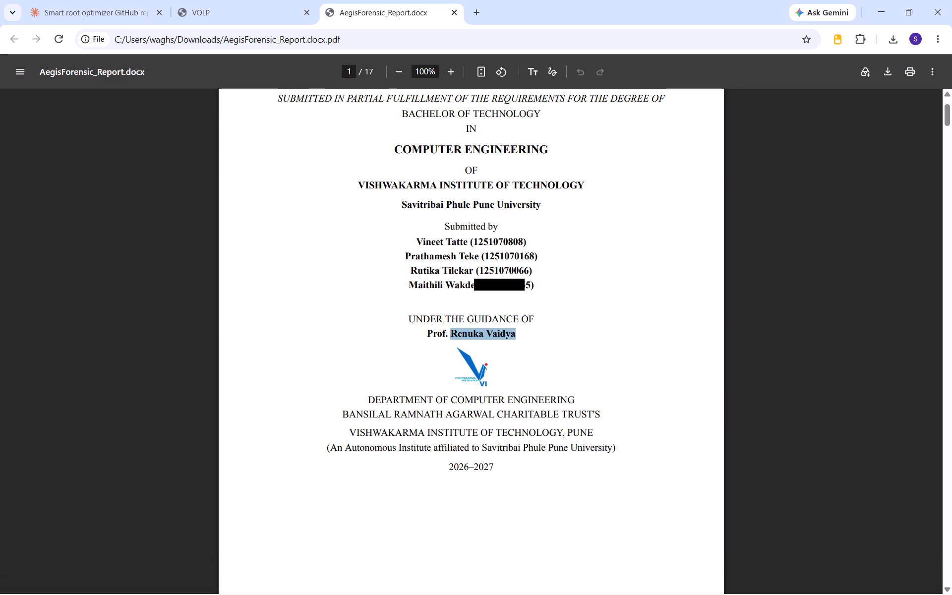
drag(516, 333, 521, 332)
key(ctrl+c)
click(638, 510)
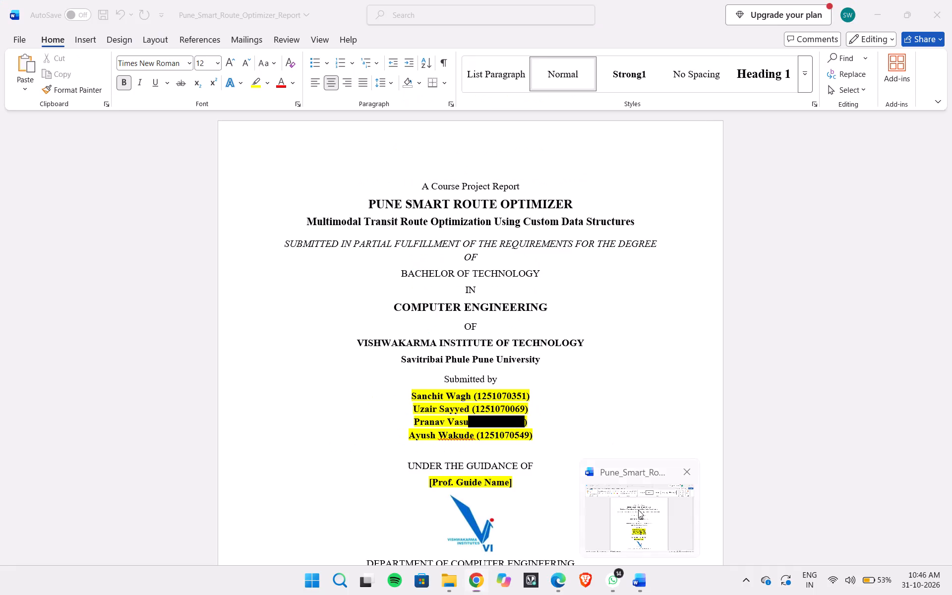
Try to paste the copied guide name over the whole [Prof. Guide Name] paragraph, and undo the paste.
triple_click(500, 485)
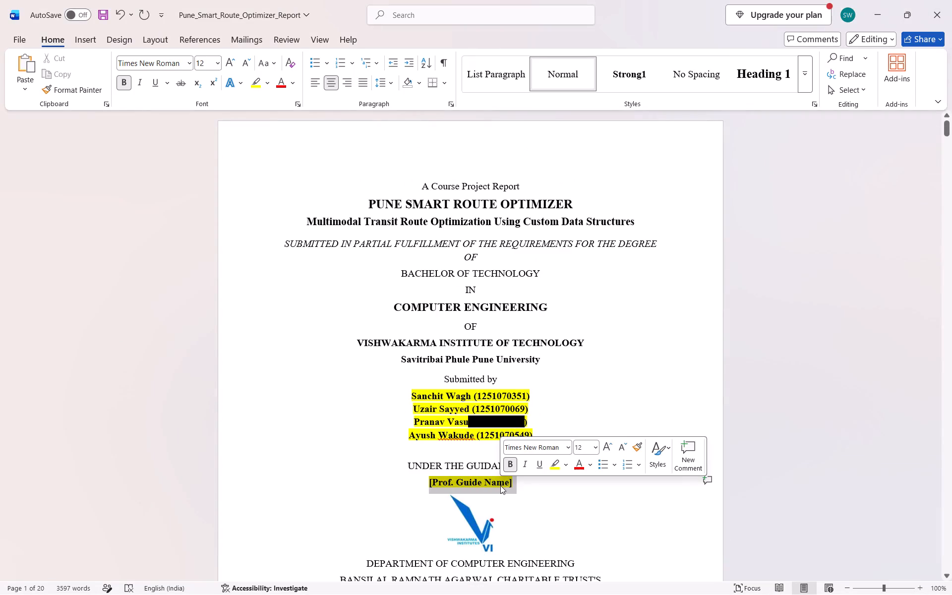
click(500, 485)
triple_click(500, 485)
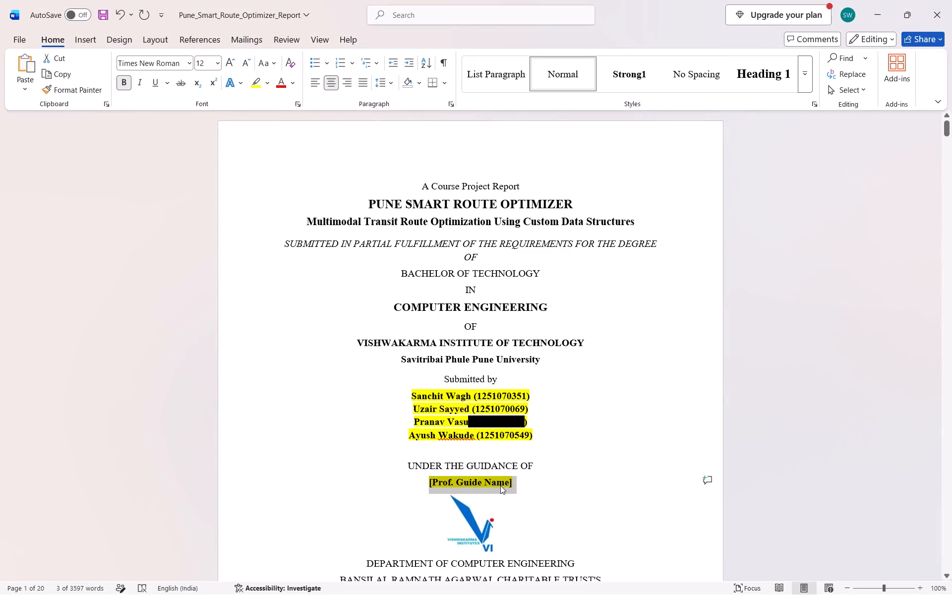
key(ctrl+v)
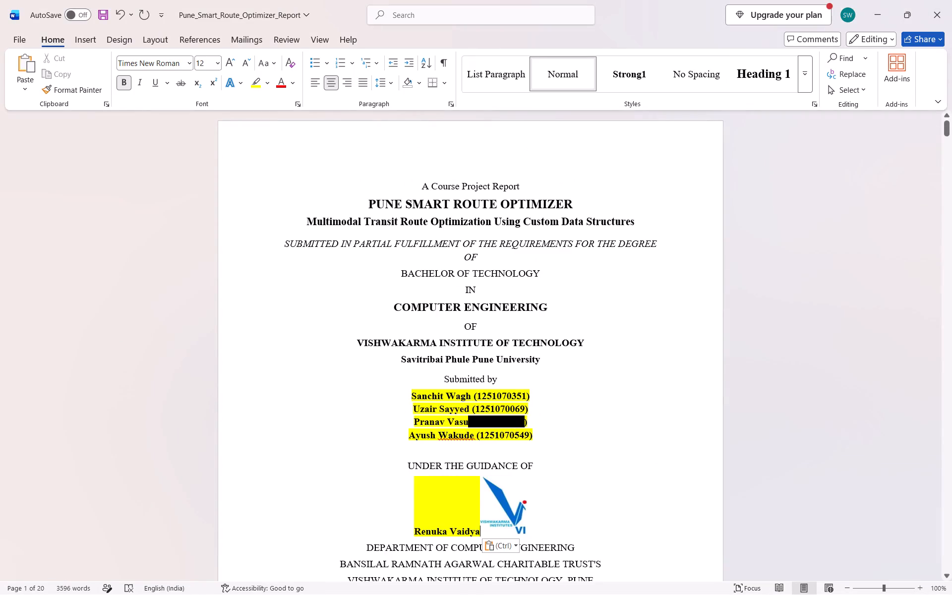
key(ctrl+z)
Delete the [Prof. Guide Name] placeholder text on the cover page and paste the copied guide name in its place.
click(500, 485)
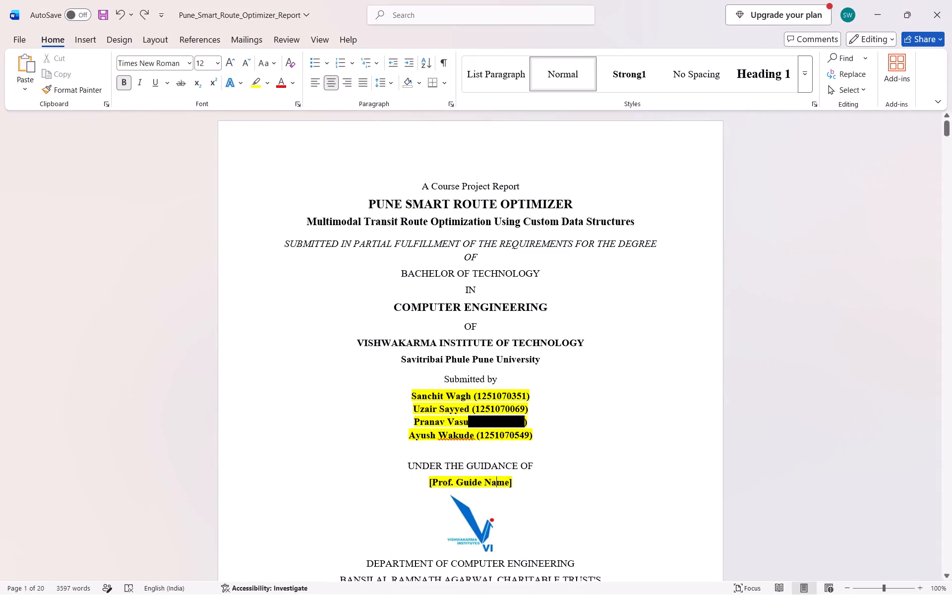
click(509, 483)
click(516, 484)
key(BackSpace)
key(BackSpace)
key(BackSpace)
key(BackSpace)
key(BackSpace)
key(BackSpace)
key(BackSpace)
key(BackSpace)
key(BackSpace)
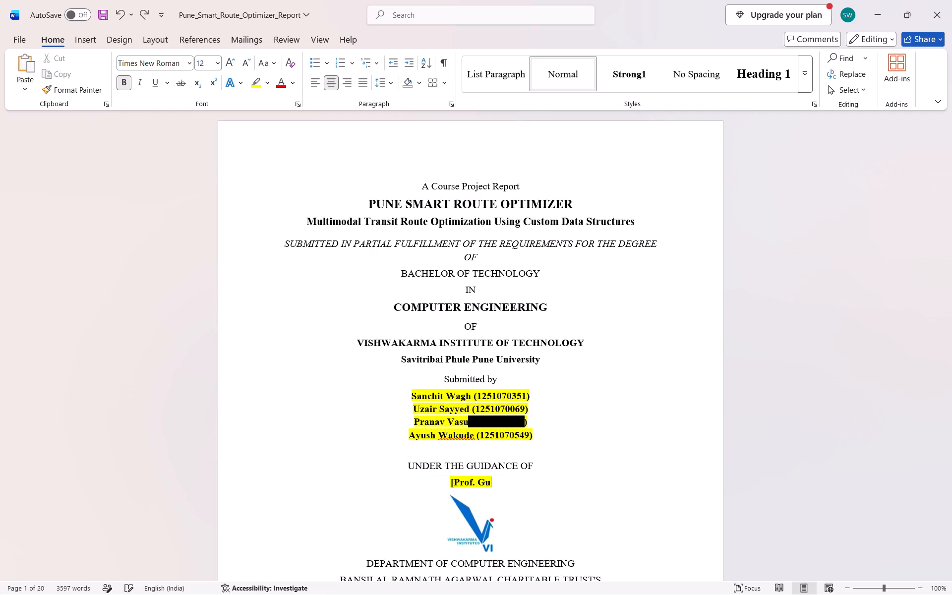
key(BackSpace)
key(BackSpace)
key(BackSpace)
key(BackSpace)
key(BackSpace)
key(BackSpace)
key(BackSpace)
key(BackSpace)
key(BackSpace)
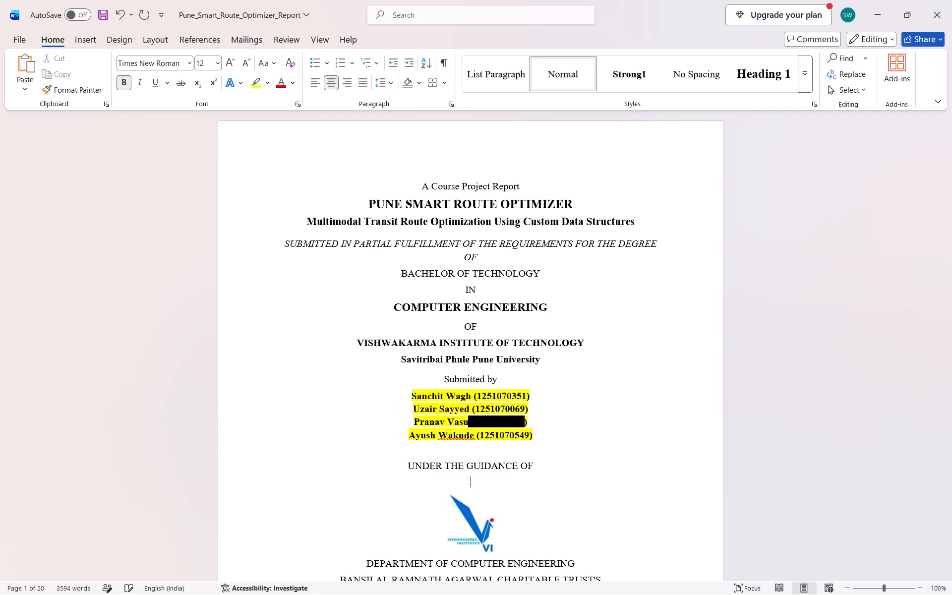
key(ctrl+v)
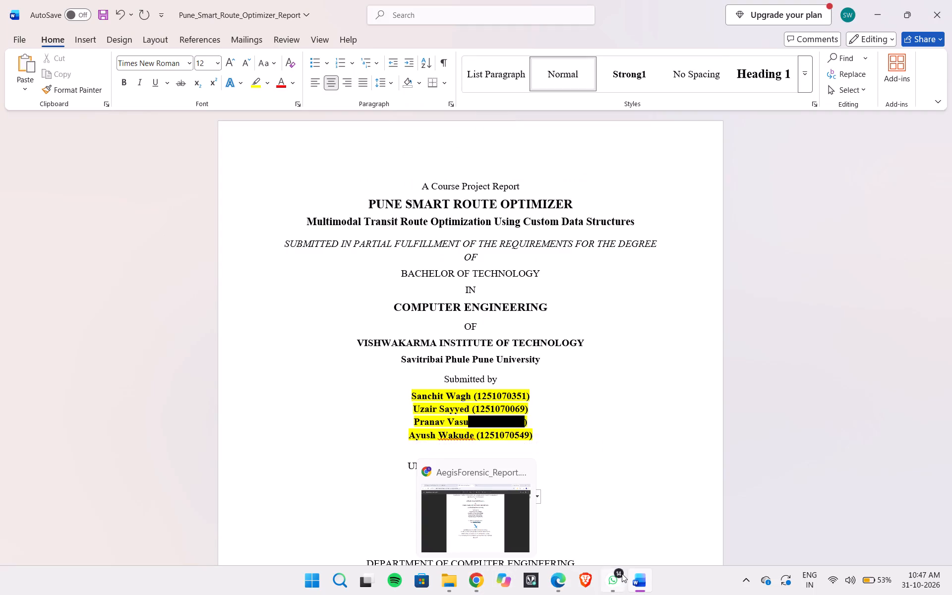
click(628, 524)
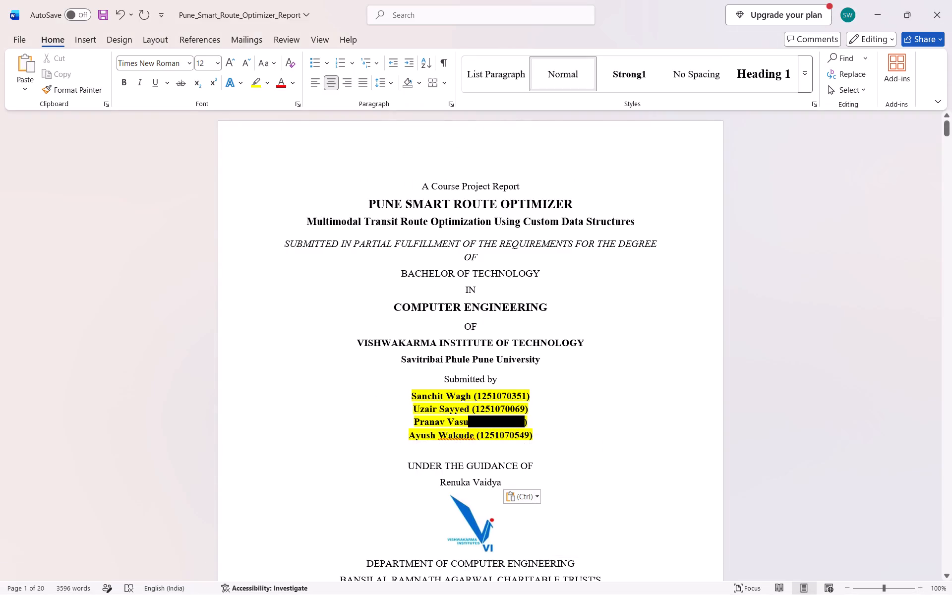
Make the guide's name on the cover page bold.
triple_click(468, 480)
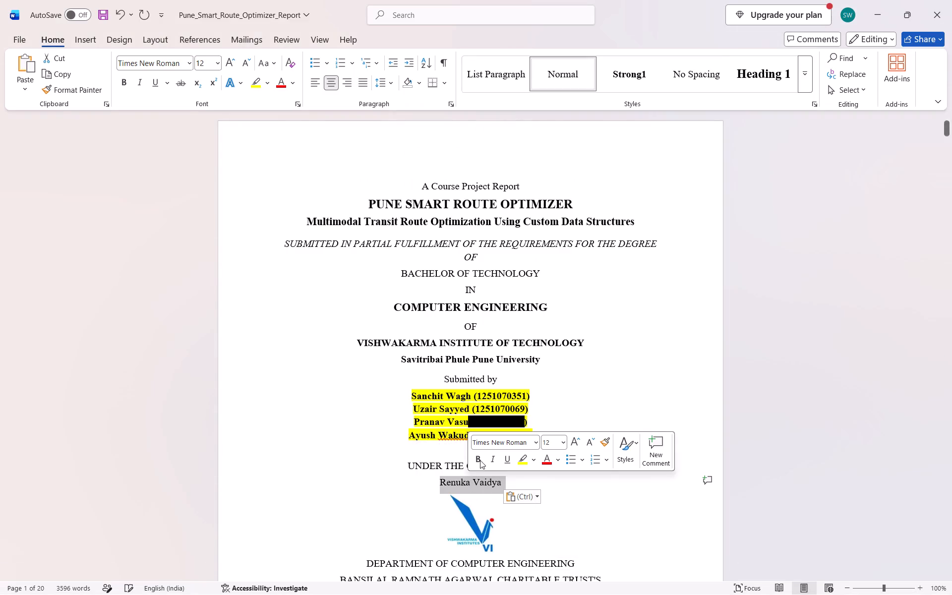
click(482, 456)
click(618, 521)
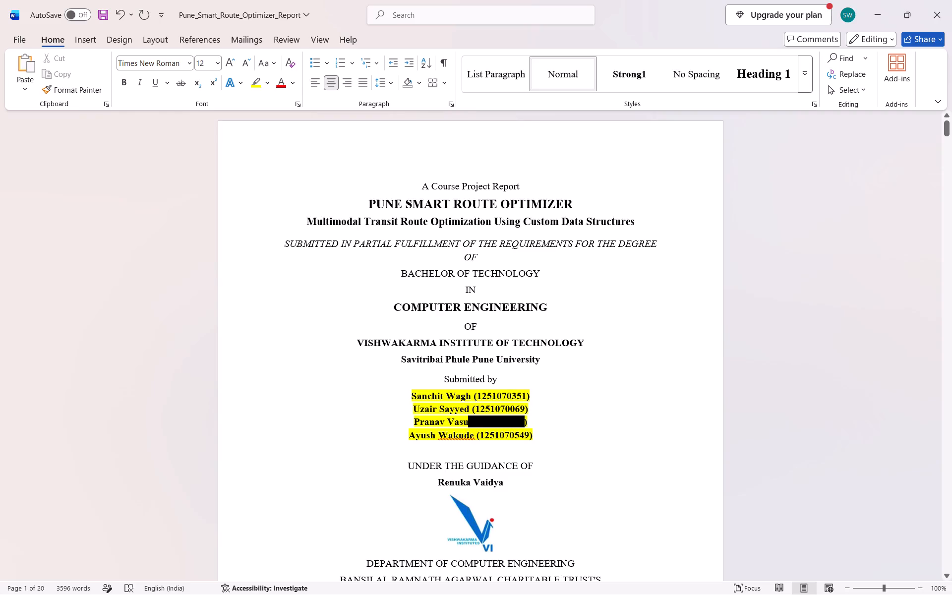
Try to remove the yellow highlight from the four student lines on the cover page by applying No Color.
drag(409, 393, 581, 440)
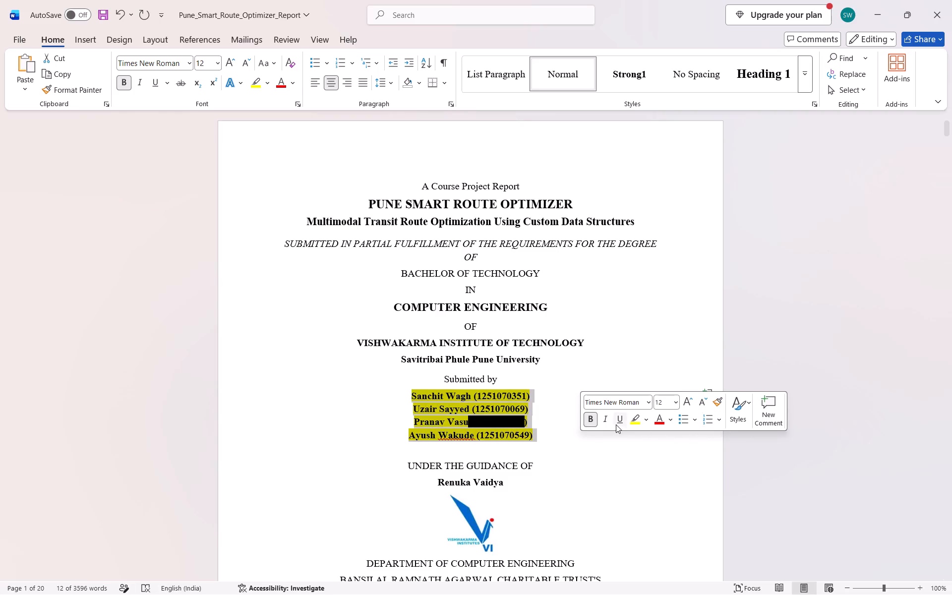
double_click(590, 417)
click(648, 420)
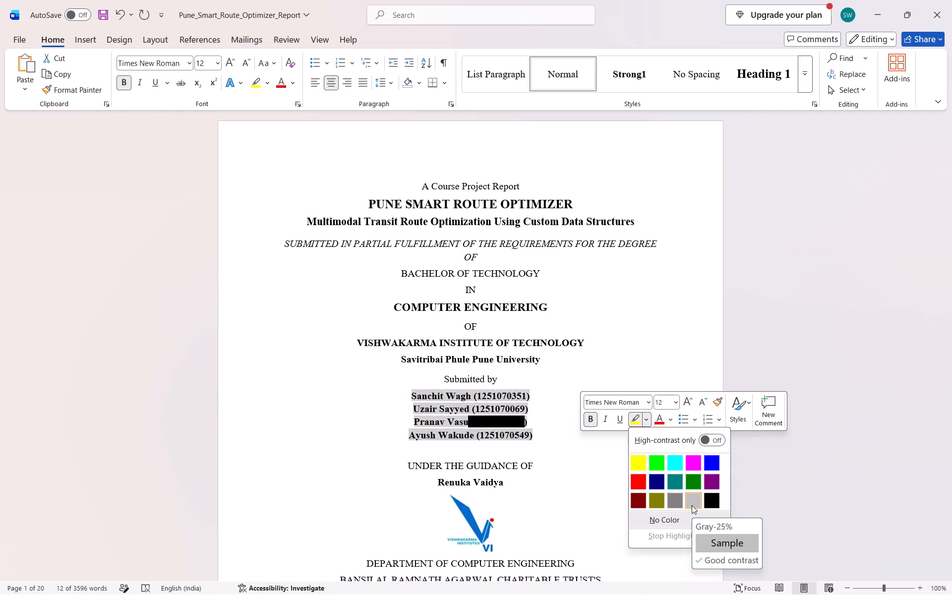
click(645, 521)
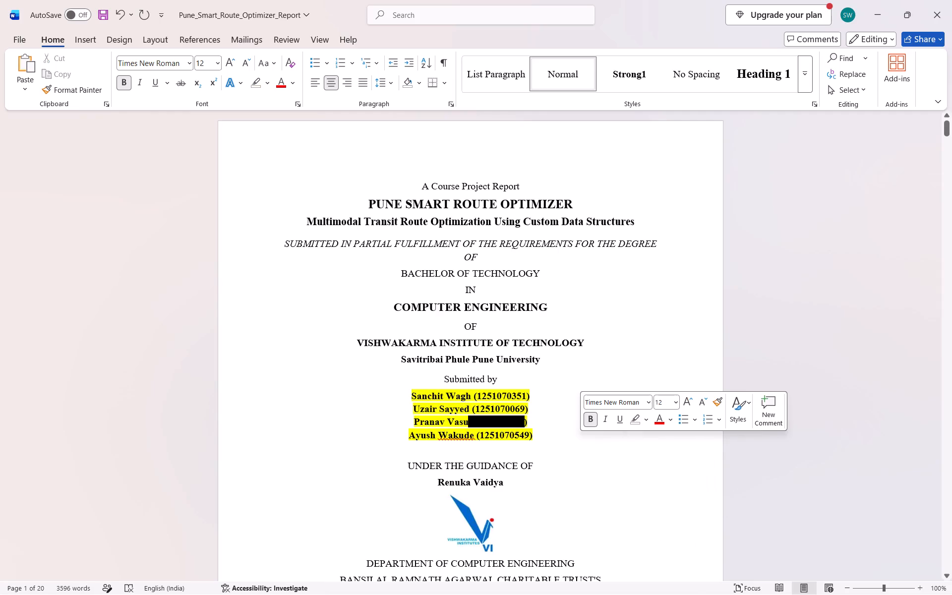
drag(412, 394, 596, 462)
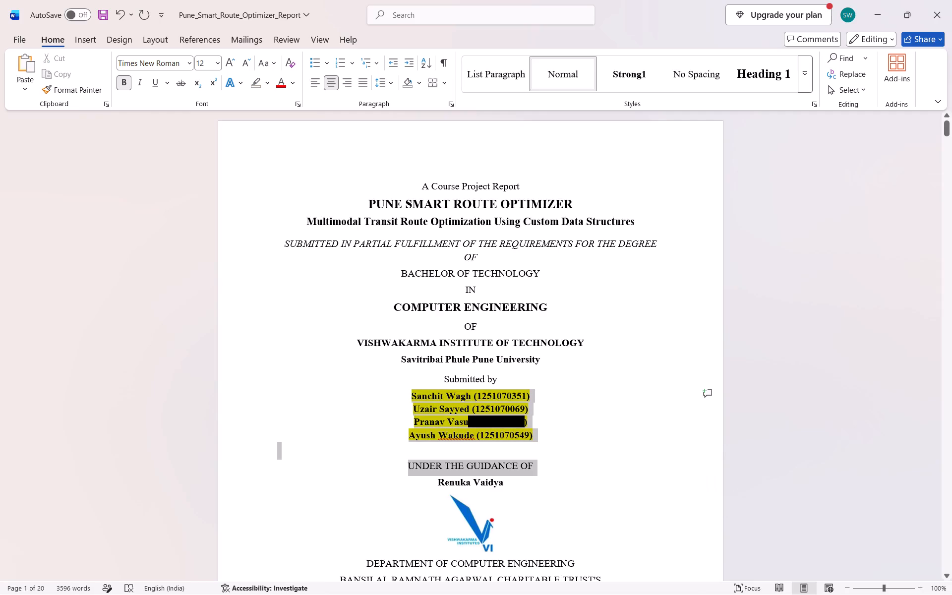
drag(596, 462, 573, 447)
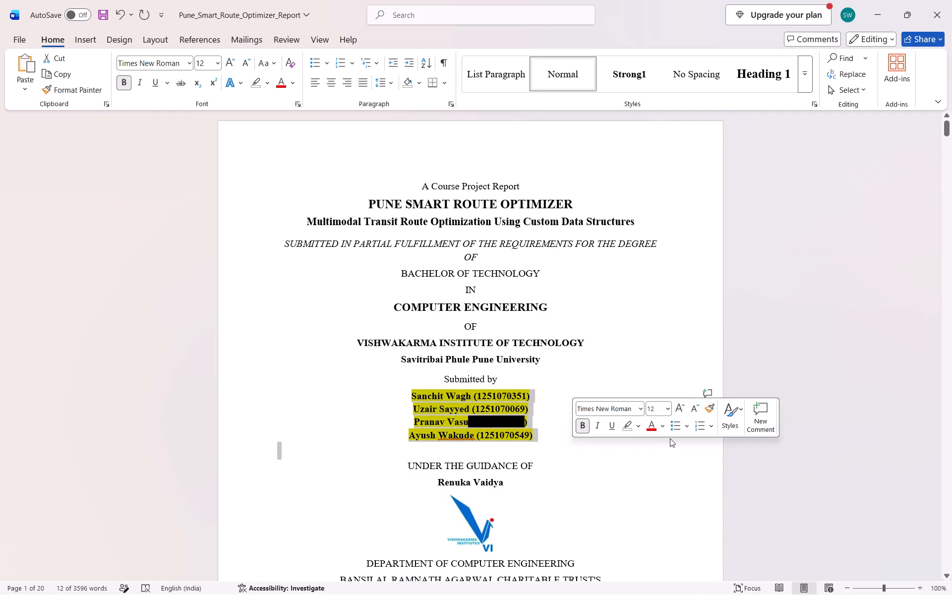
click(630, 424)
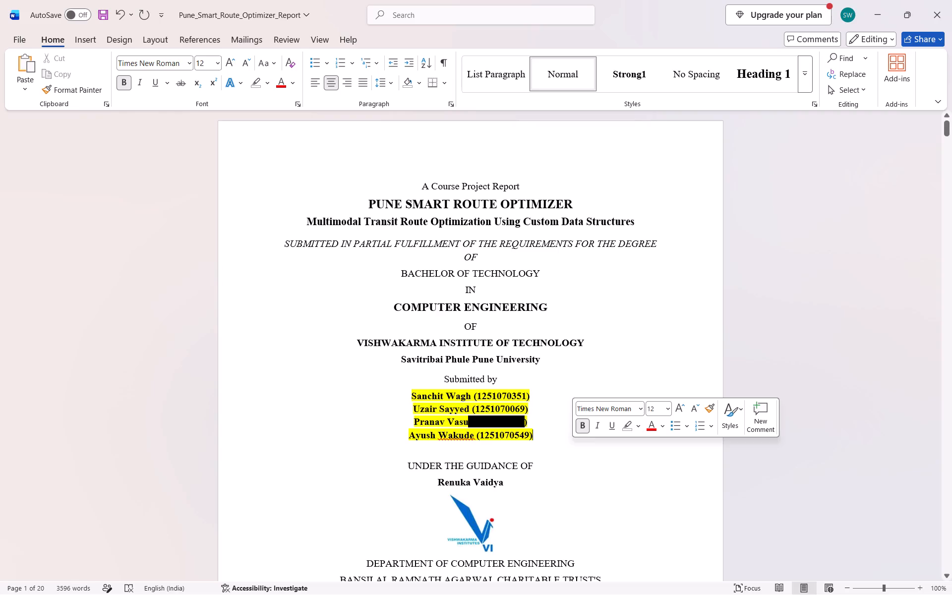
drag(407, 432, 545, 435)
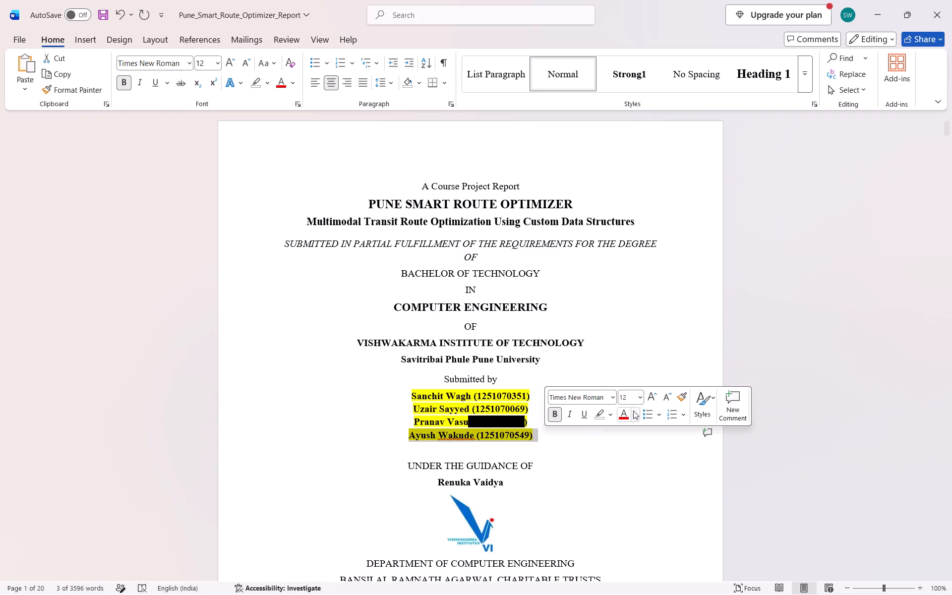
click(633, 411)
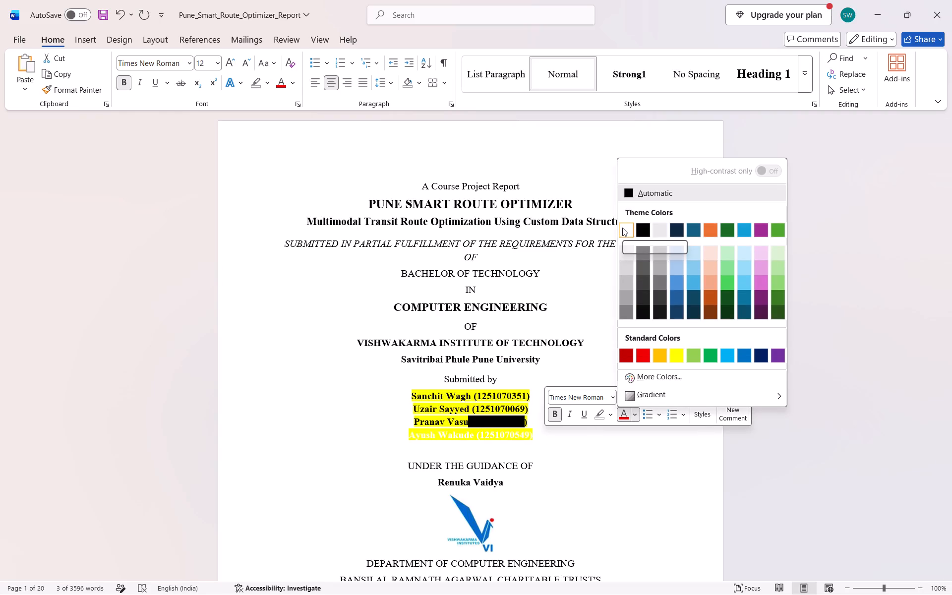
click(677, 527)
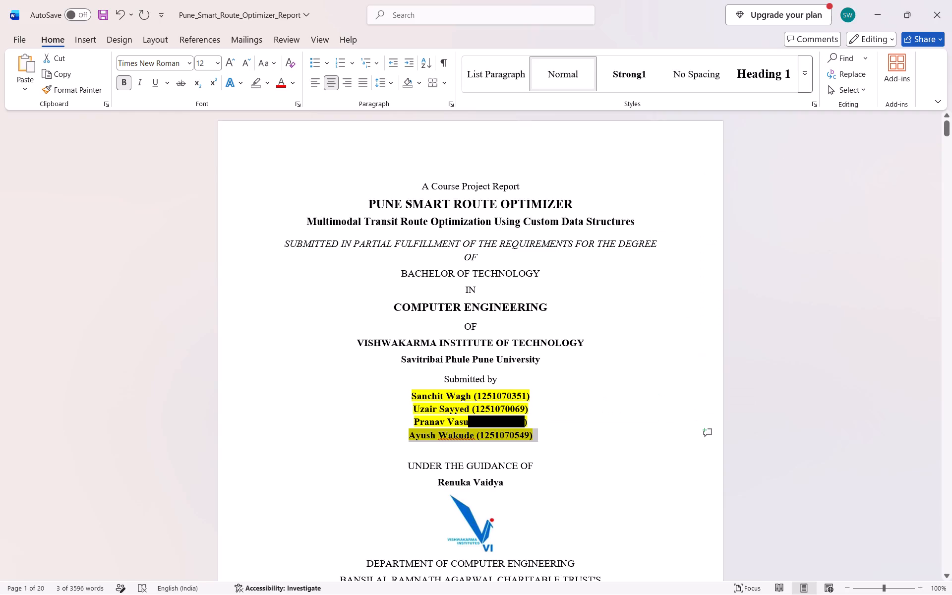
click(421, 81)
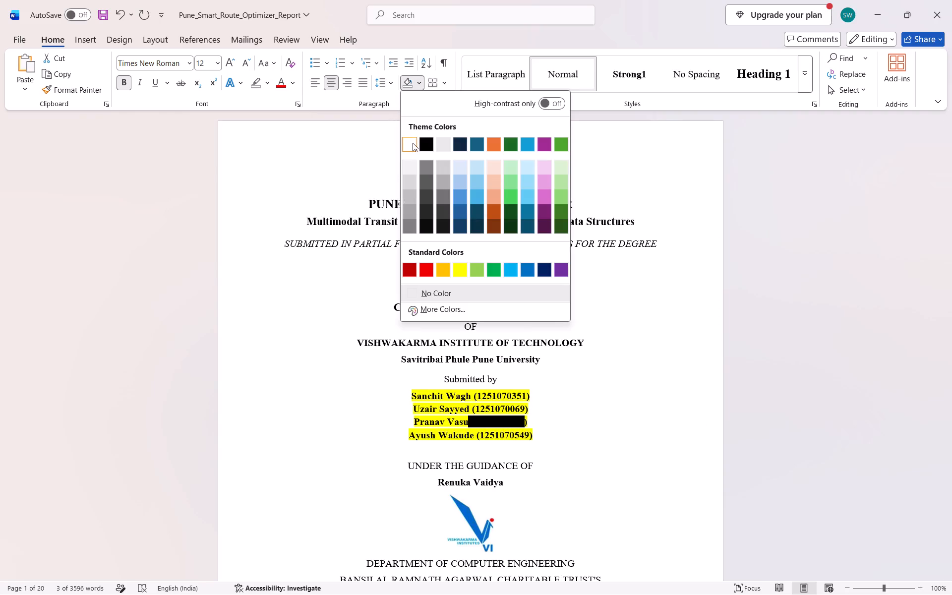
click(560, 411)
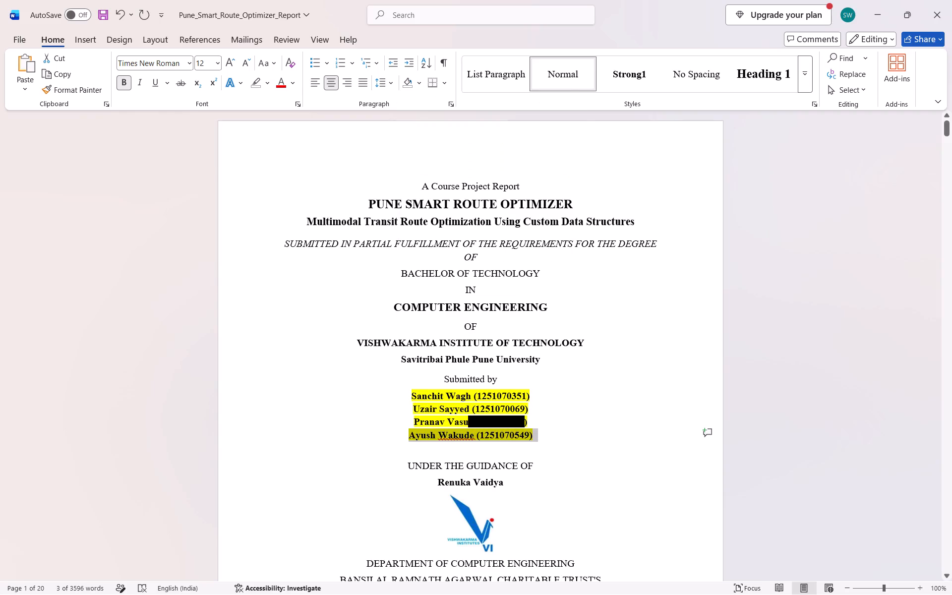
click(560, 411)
Go to the Certificate page and examine its highlighted student, guide and HOD placeholders.
scroll(560, 411, down, 1)
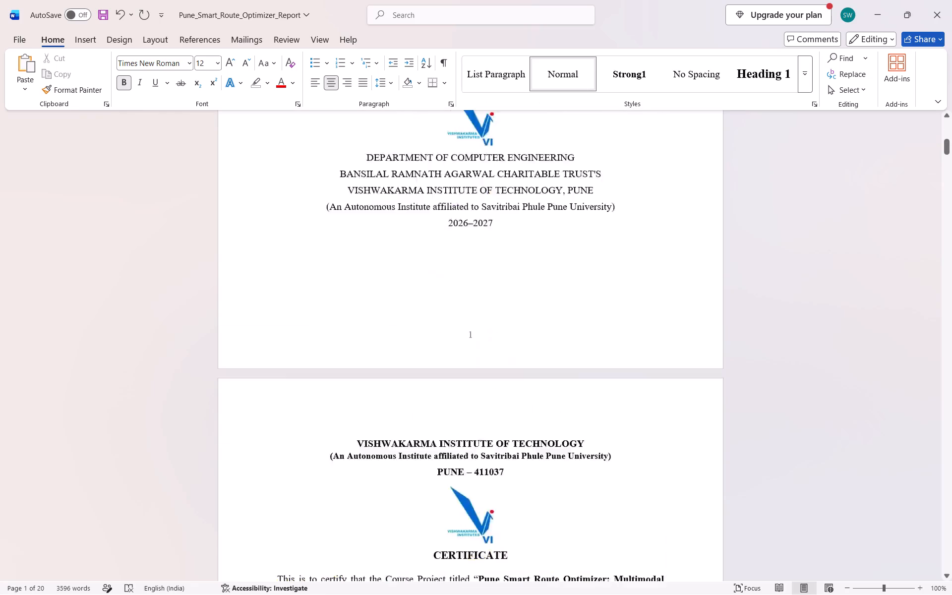
scroll(560, 411, down, 1)
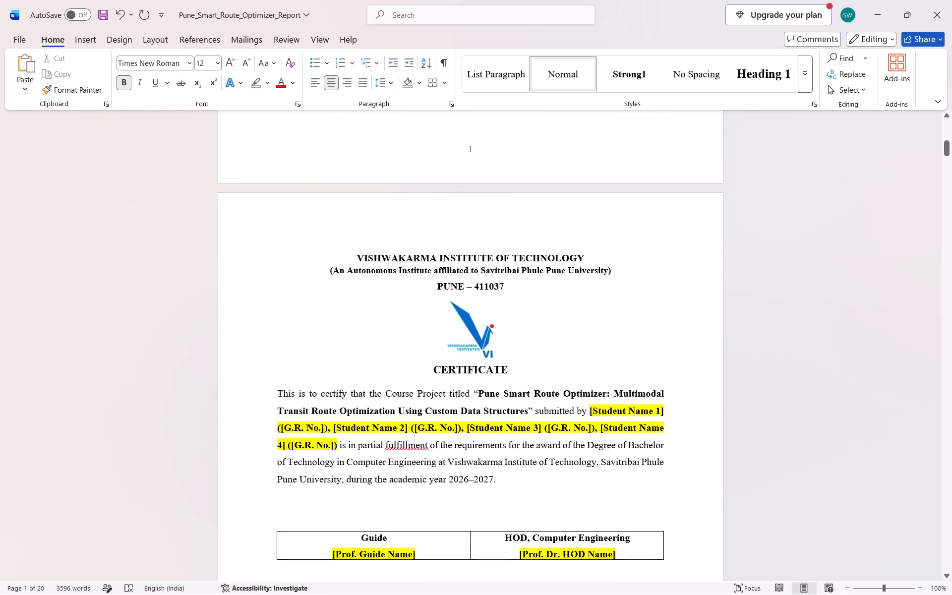
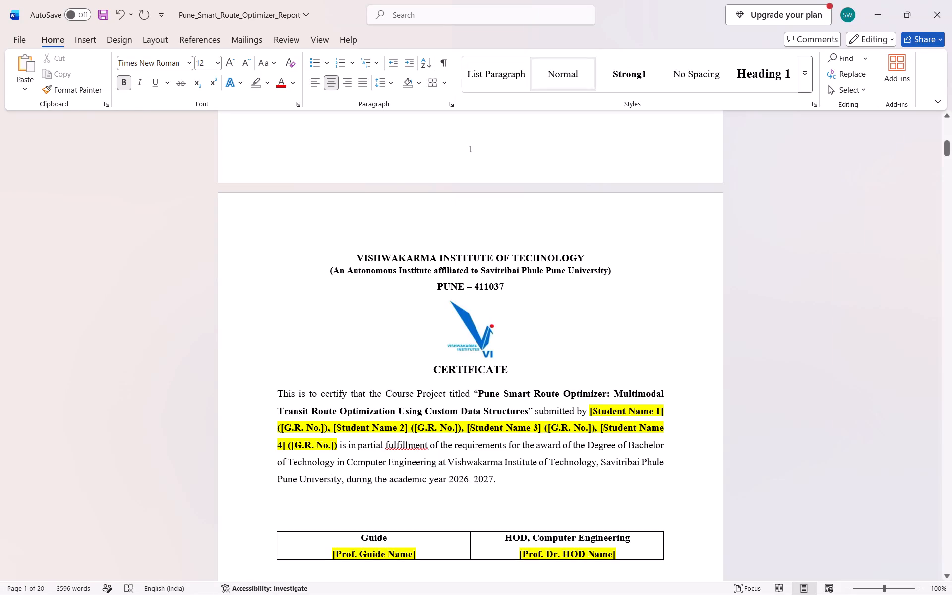
Replace the [Student Name 1] placeholder in the Certificate paragraph with the first student's name.
click(668, 413)
key(Left)
key(BackSpace)
key(BackSpace)
key(BackSpace)
key(BackSpace)
key(BackSpace)
key(BackSpace)
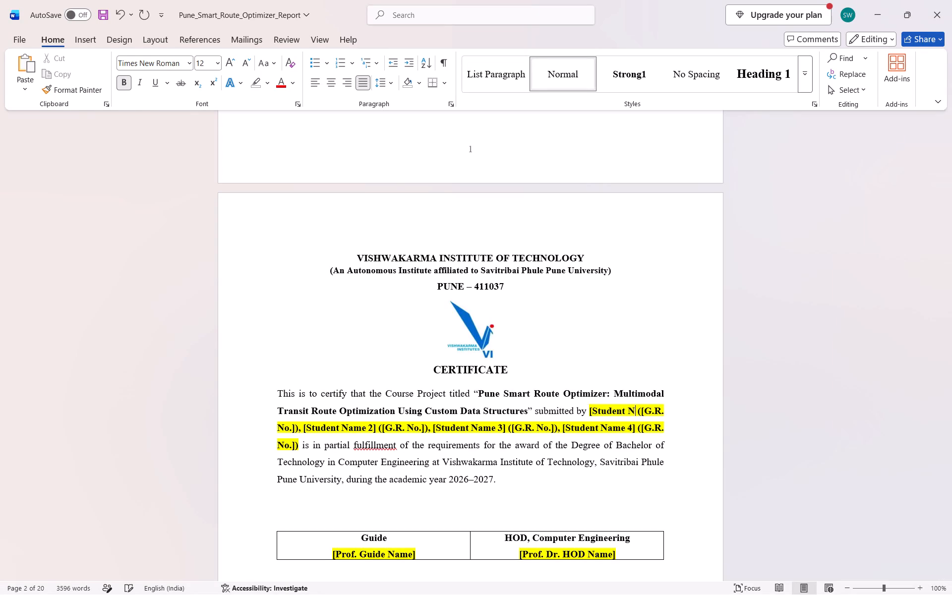
key(BackSpace)
key(BackSpace)
key(BackSpace)
key(BackSpace)
key(BackSpace)
key(BackSpace)
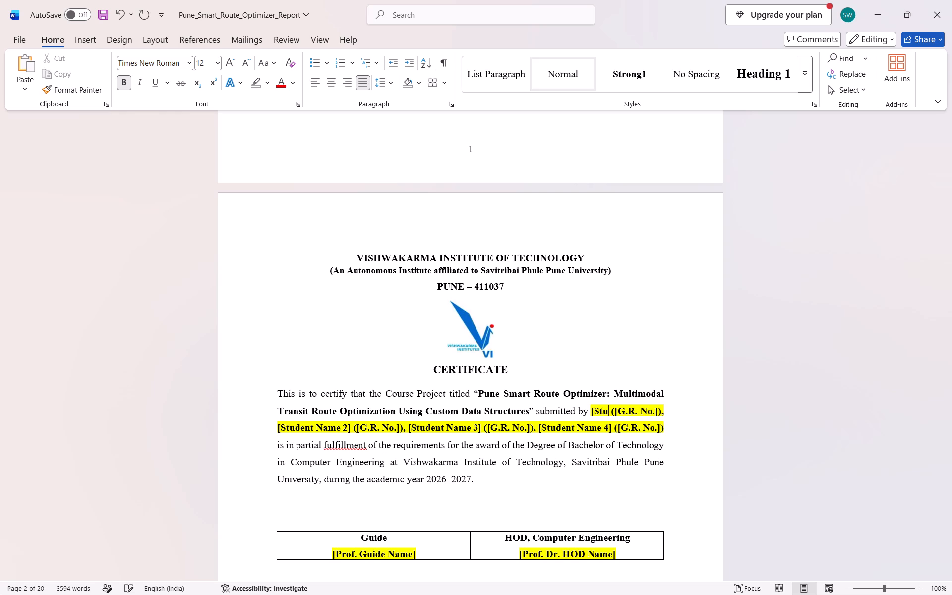
key(BackSpace)
key(BackSpace)
key(BackSpace)
key(BackSpace)
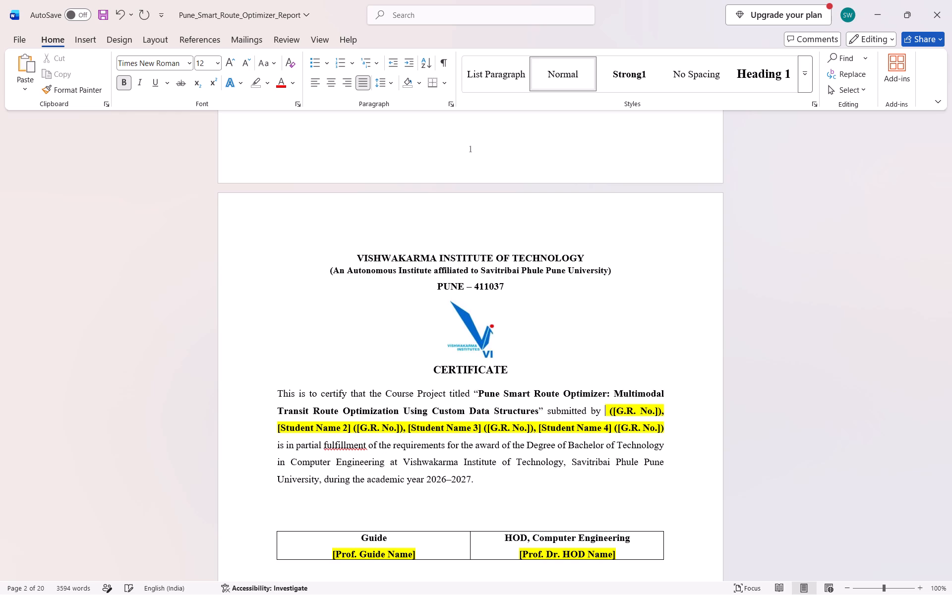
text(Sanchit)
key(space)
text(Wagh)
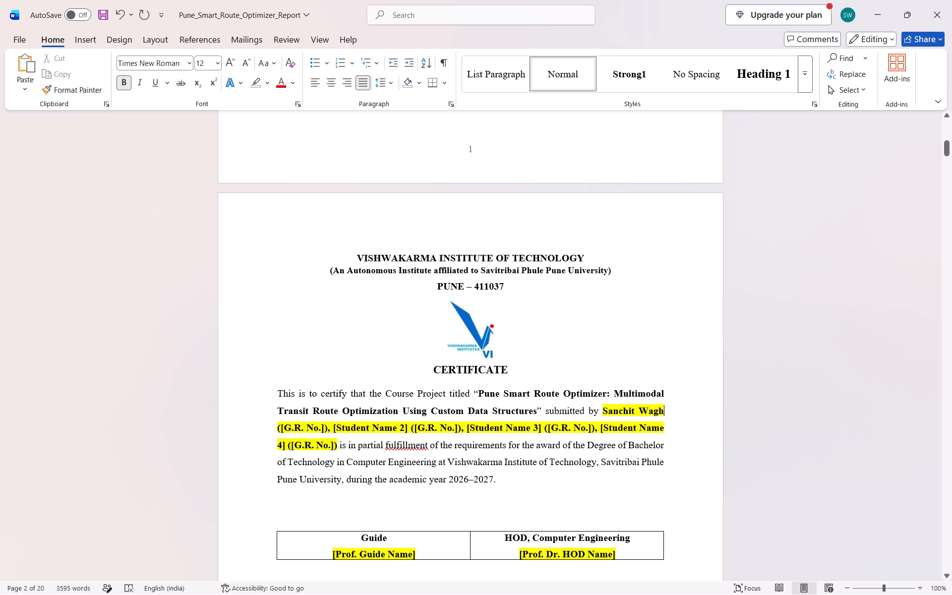
Replace the [G.R. No.] placeholder after the first student's name in the Certificate paragraph with that student's G.R. number.
click(323, 431)
key(BackSpace)
key(BackSpace)
key(BackSpace)
key(BackSpace)
key(BackSpace)
key(BackSpace)
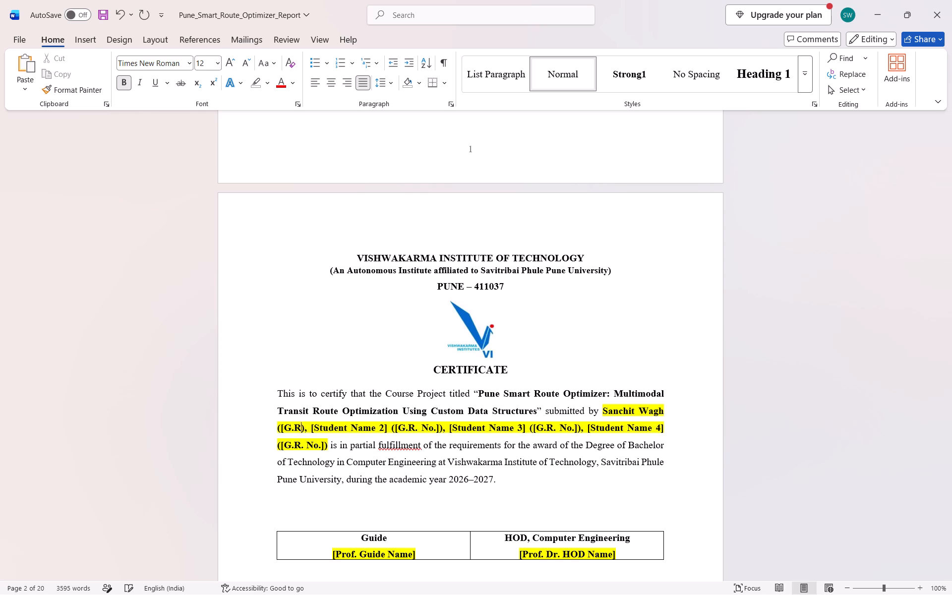
key(BackSpace)
key(BackSpace)
key(BackSpace)
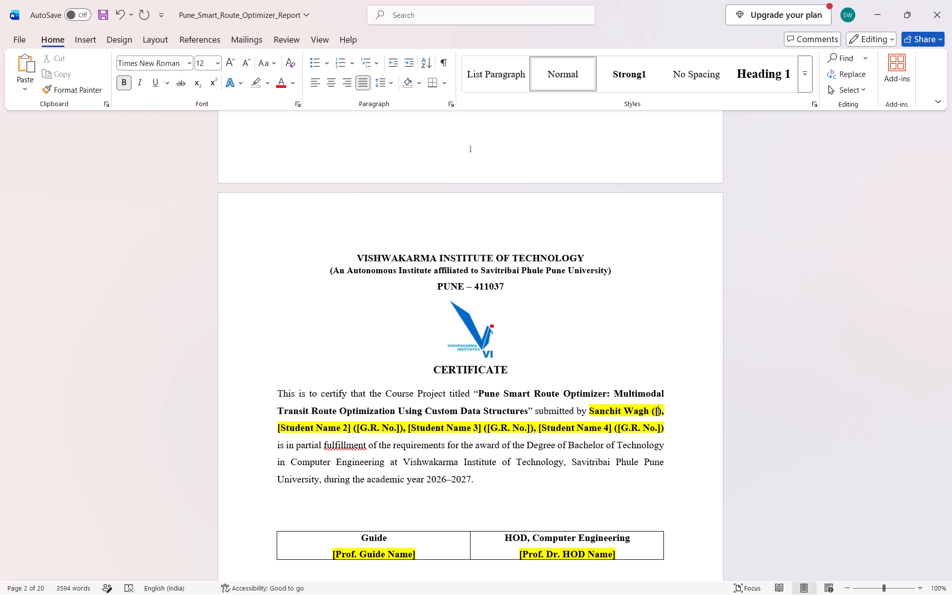
key(BackSpace)
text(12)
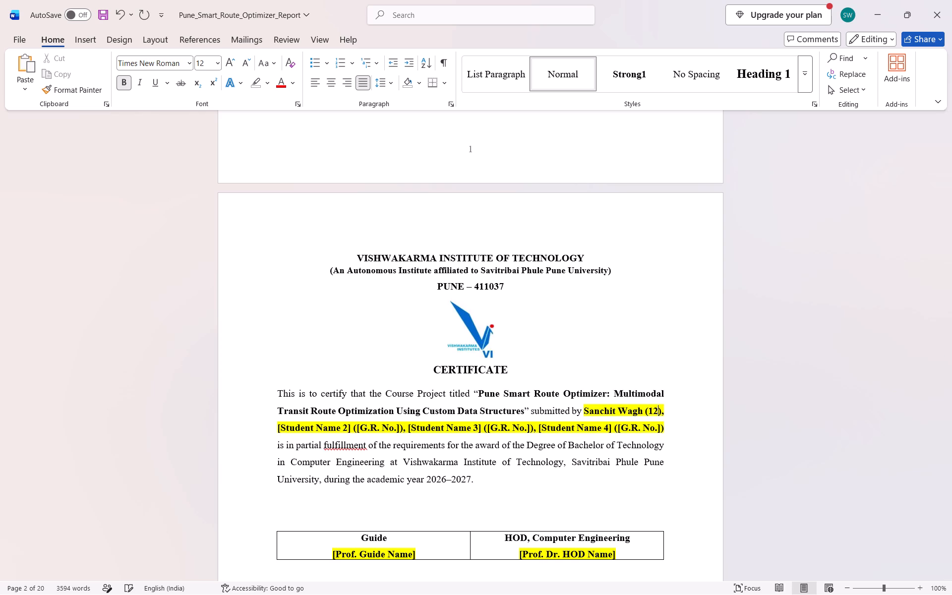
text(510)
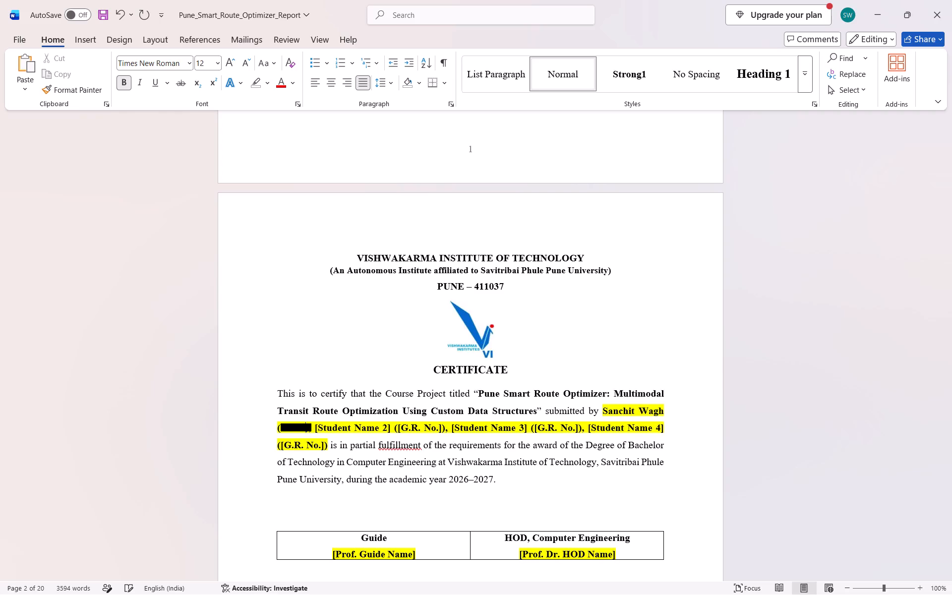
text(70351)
Replace the [Student Name 2] placeholder in the Certificate paragraph with the second student's name.
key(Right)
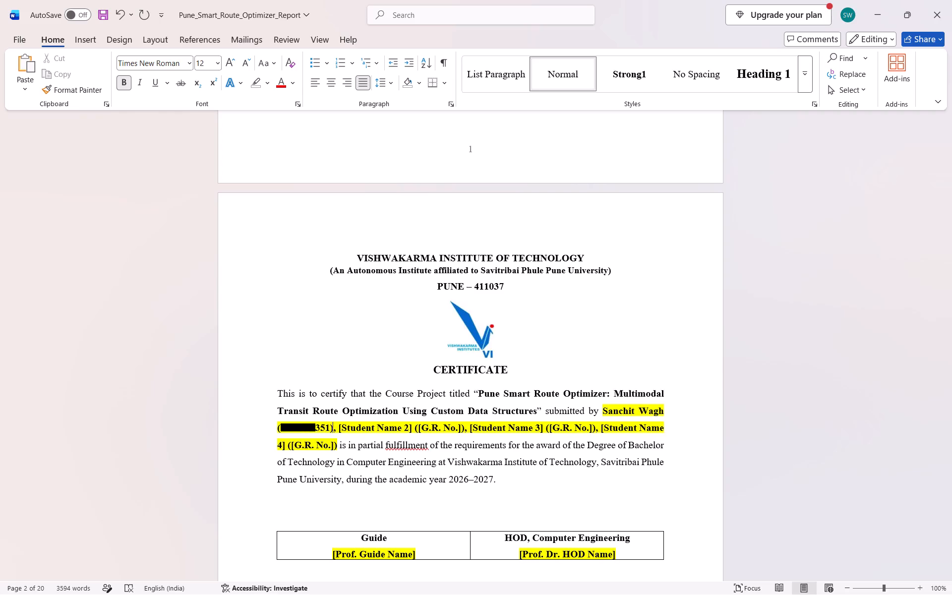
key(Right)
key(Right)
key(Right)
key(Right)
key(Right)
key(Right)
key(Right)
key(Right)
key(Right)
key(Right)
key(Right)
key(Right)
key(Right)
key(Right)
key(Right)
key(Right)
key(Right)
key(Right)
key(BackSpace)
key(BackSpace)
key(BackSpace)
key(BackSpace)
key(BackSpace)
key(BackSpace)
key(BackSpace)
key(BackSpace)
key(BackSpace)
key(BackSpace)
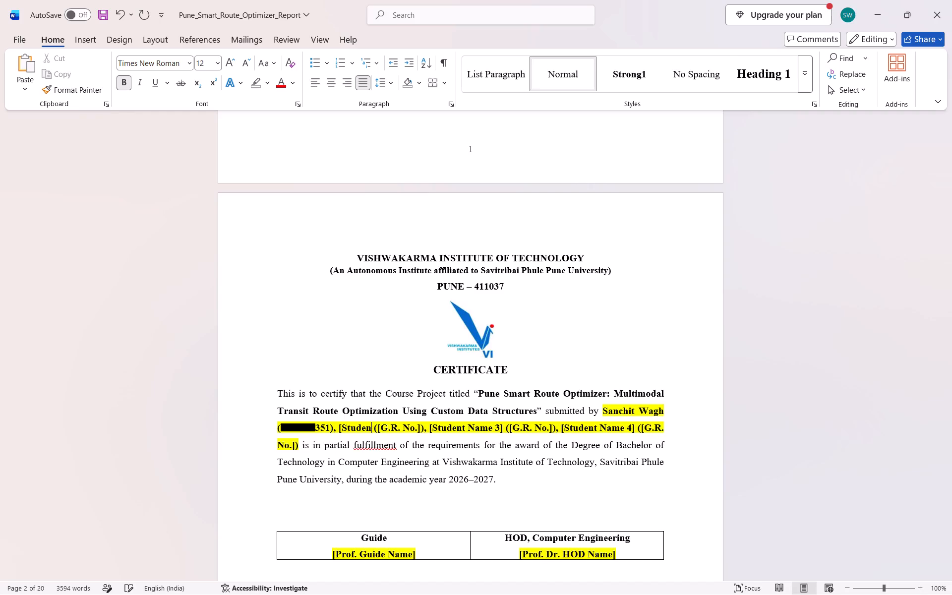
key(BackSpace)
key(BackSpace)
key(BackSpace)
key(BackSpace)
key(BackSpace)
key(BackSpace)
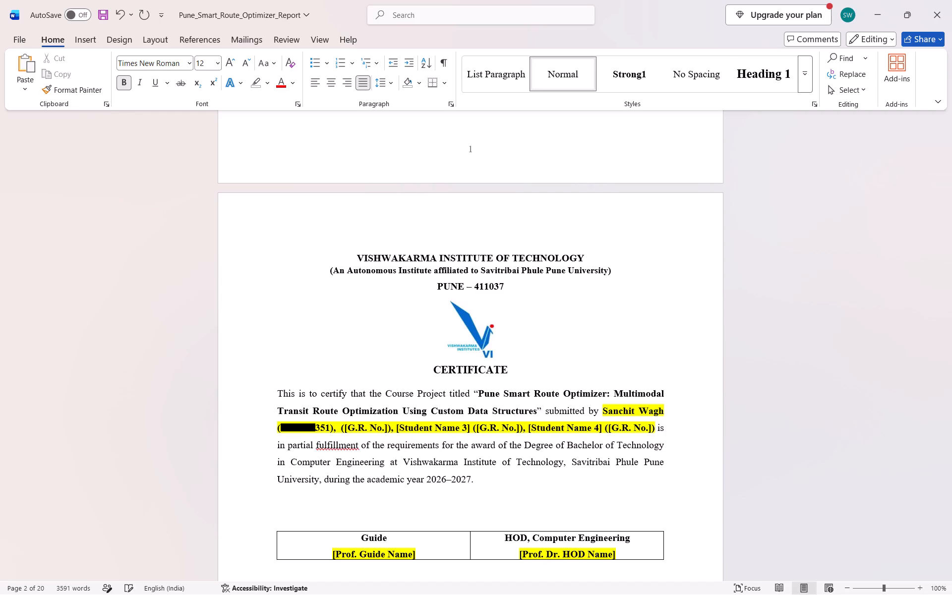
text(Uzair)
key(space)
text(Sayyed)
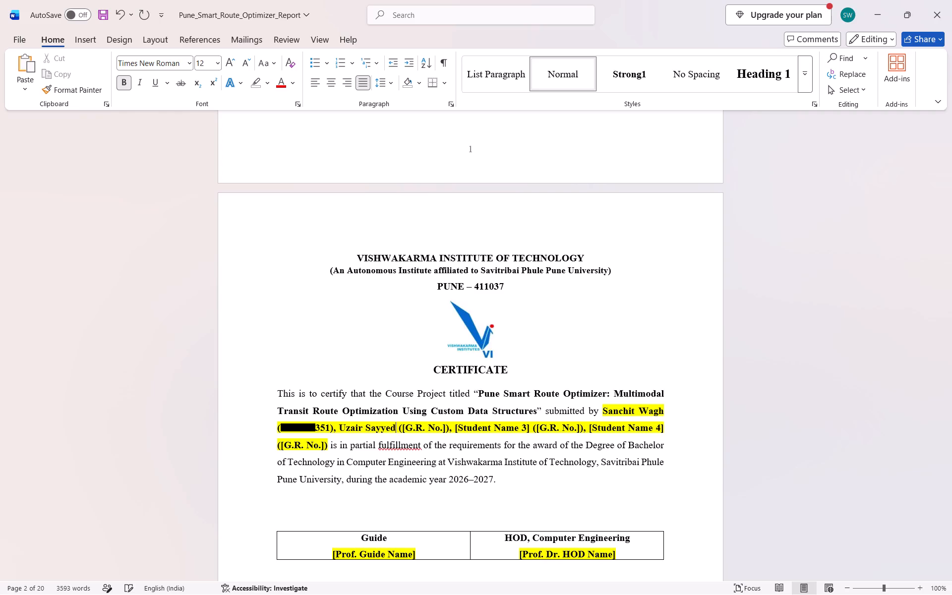
Replace the [G.R. No.] placeholder in the parentheses after the second student's name with that student's G.R. number.
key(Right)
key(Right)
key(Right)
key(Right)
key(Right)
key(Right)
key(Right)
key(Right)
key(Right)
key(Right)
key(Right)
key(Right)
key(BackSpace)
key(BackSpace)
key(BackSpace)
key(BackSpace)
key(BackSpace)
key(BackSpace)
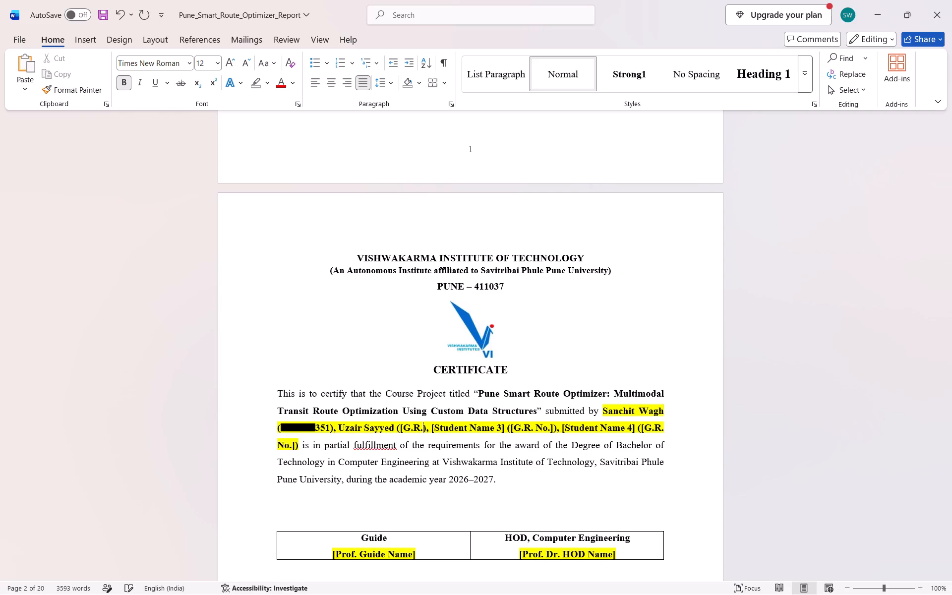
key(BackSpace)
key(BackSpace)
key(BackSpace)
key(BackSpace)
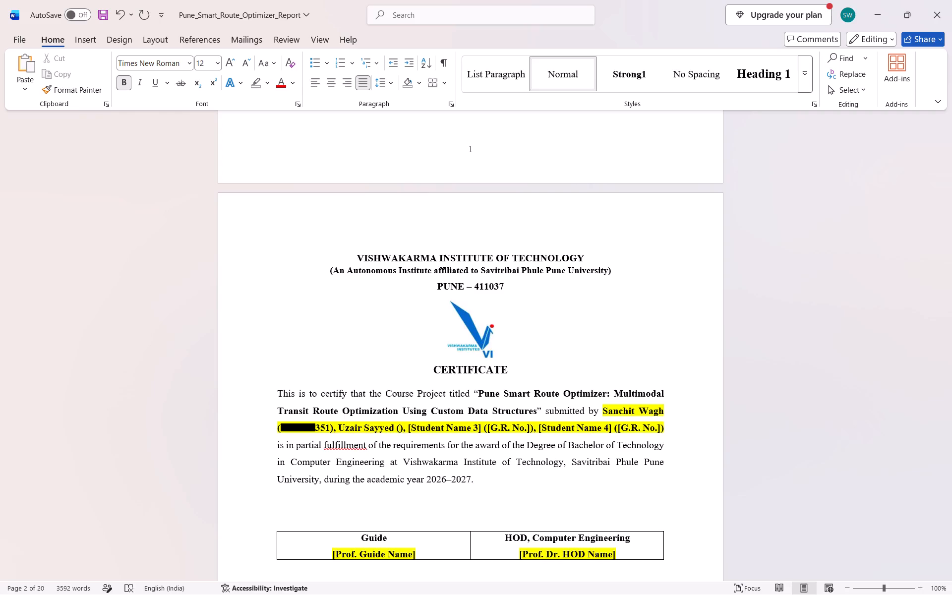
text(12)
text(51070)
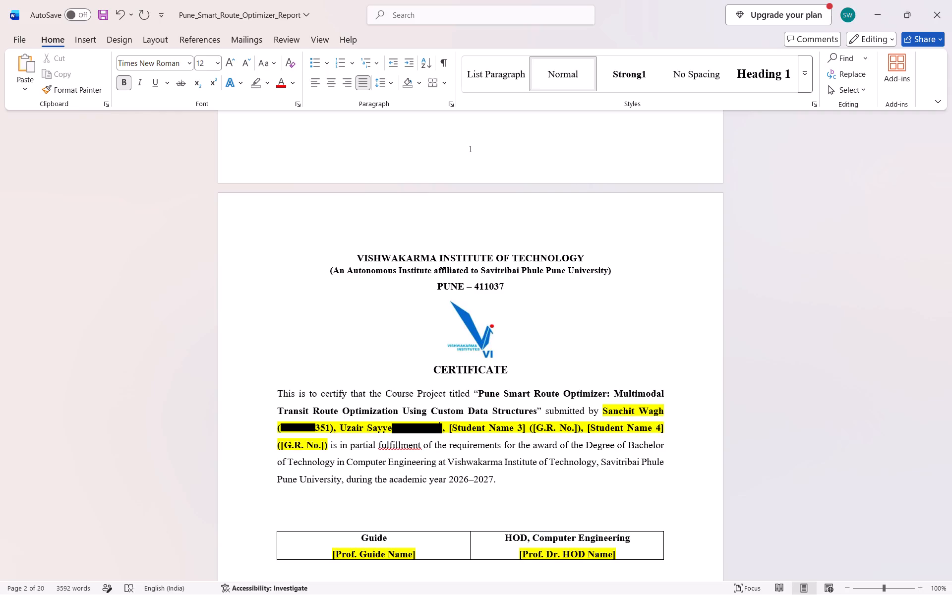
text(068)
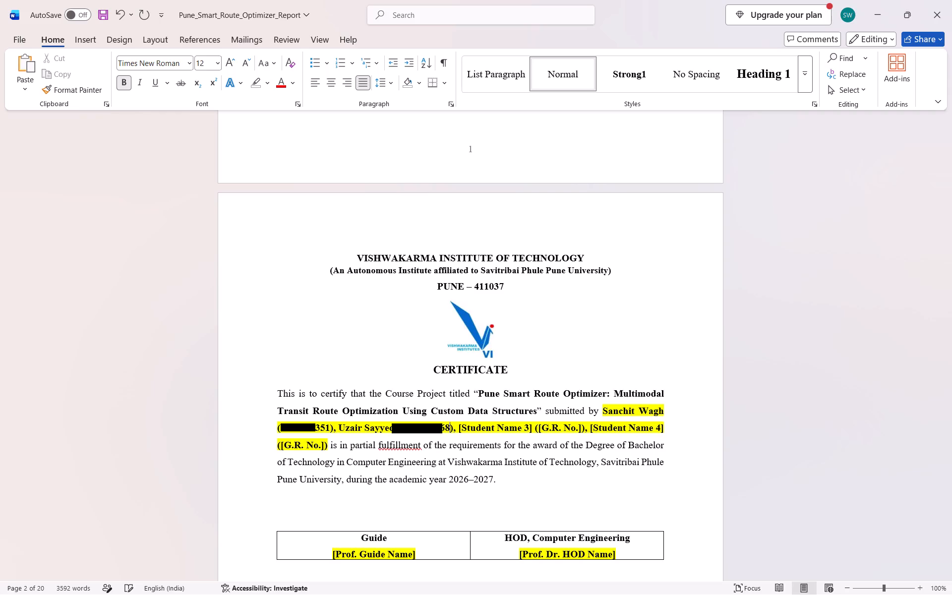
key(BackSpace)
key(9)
Replace the [Student Name 3] placeholder in the Certificate paragraph with the third student's name.
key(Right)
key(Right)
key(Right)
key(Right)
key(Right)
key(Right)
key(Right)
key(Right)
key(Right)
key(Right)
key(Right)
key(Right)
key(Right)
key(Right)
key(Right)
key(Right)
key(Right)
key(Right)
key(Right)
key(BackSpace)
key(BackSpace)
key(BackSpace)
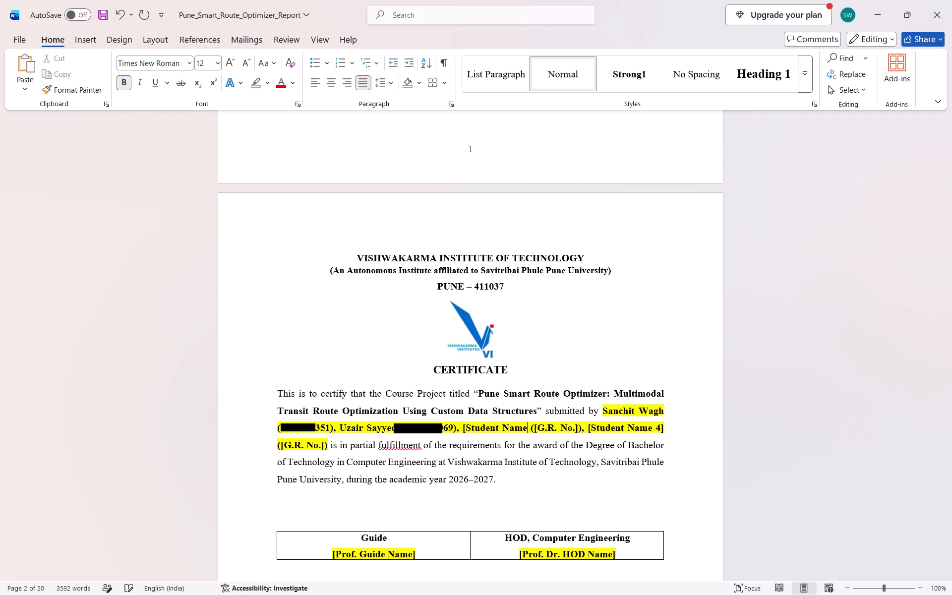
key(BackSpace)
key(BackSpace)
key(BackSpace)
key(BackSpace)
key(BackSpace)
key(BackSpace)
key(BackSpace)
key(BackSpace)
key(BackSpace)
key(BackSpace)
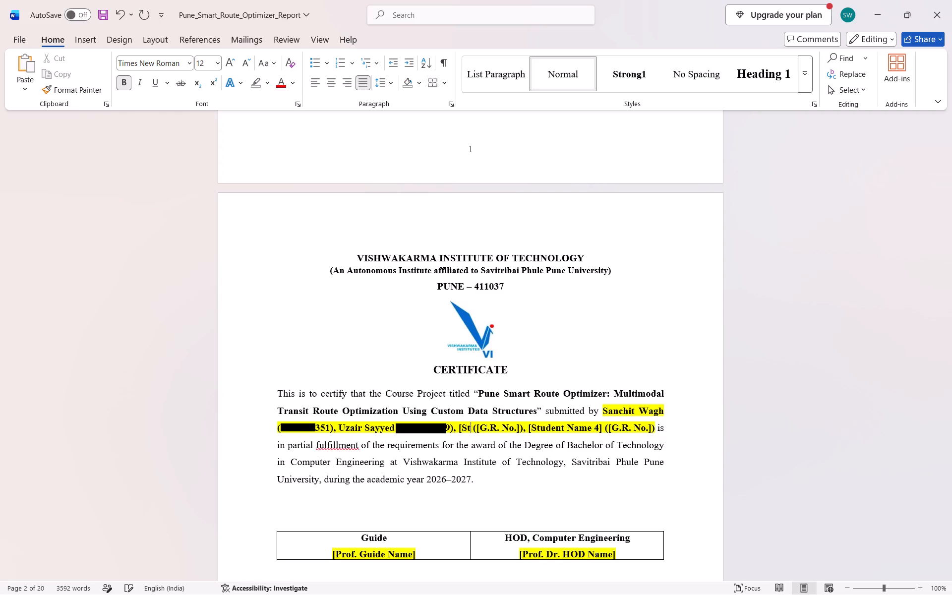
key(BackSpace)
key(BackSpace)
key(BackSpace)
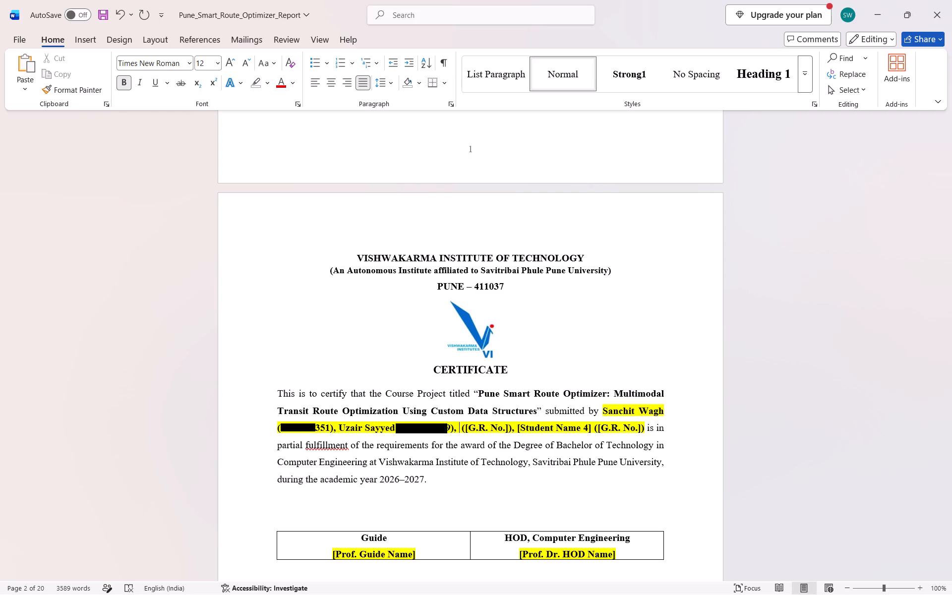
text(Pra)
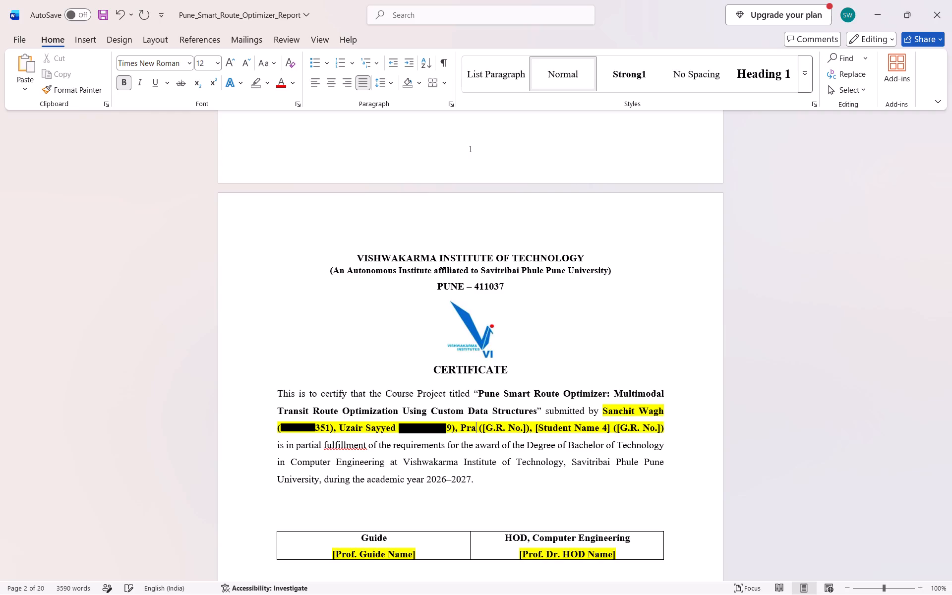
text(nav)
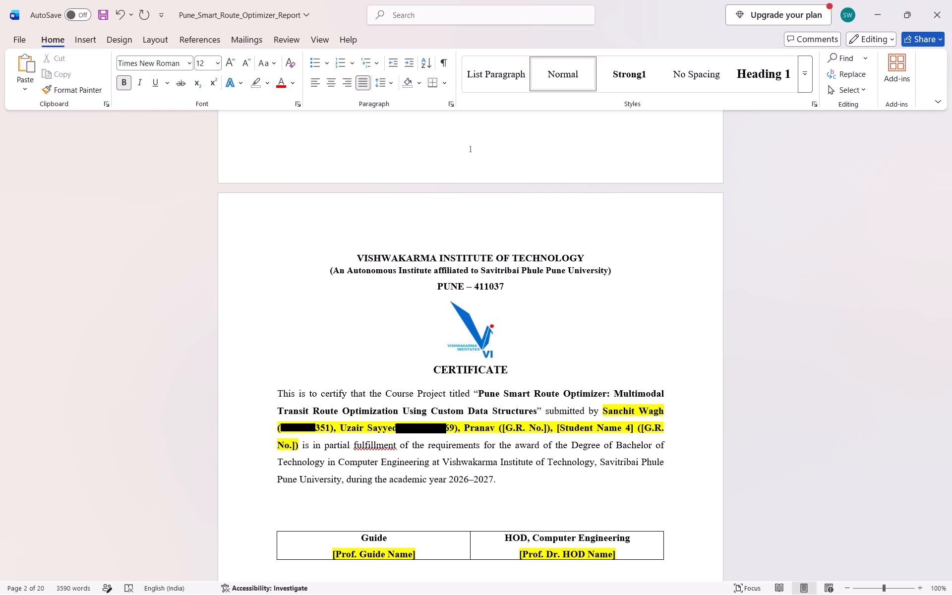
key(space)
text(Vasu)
Replace the [G.R. No.] placeholder in the parentheses after the third student's name with that student's G.R. number.
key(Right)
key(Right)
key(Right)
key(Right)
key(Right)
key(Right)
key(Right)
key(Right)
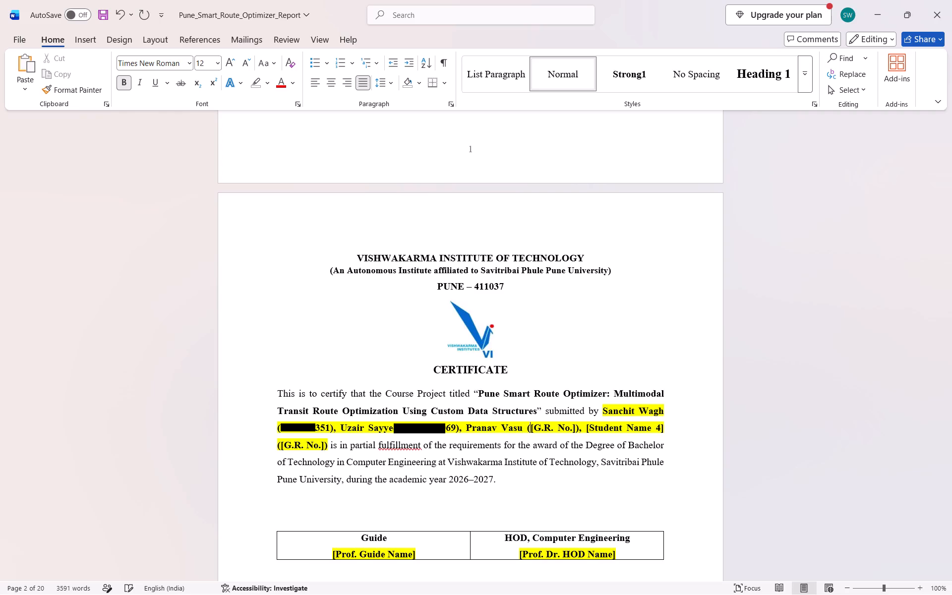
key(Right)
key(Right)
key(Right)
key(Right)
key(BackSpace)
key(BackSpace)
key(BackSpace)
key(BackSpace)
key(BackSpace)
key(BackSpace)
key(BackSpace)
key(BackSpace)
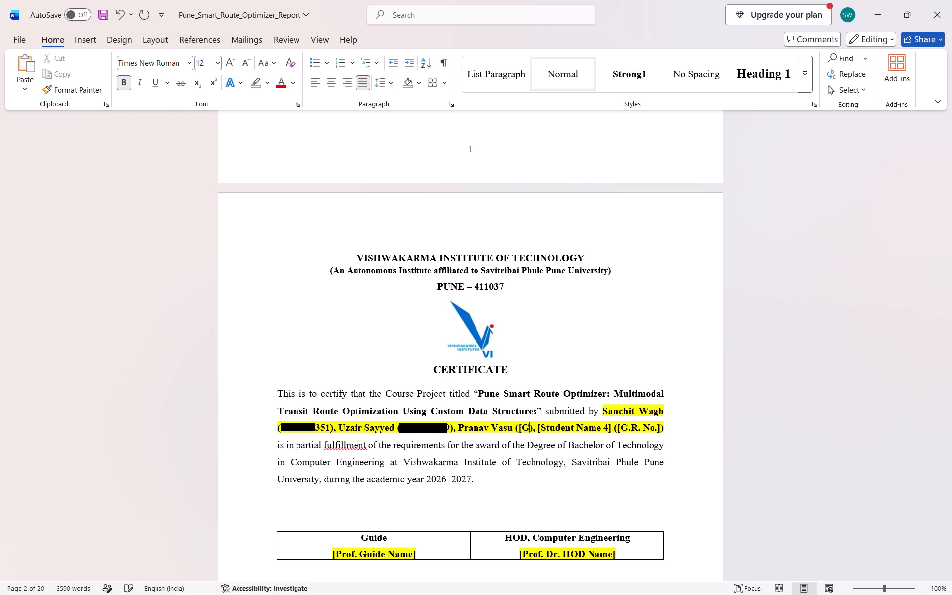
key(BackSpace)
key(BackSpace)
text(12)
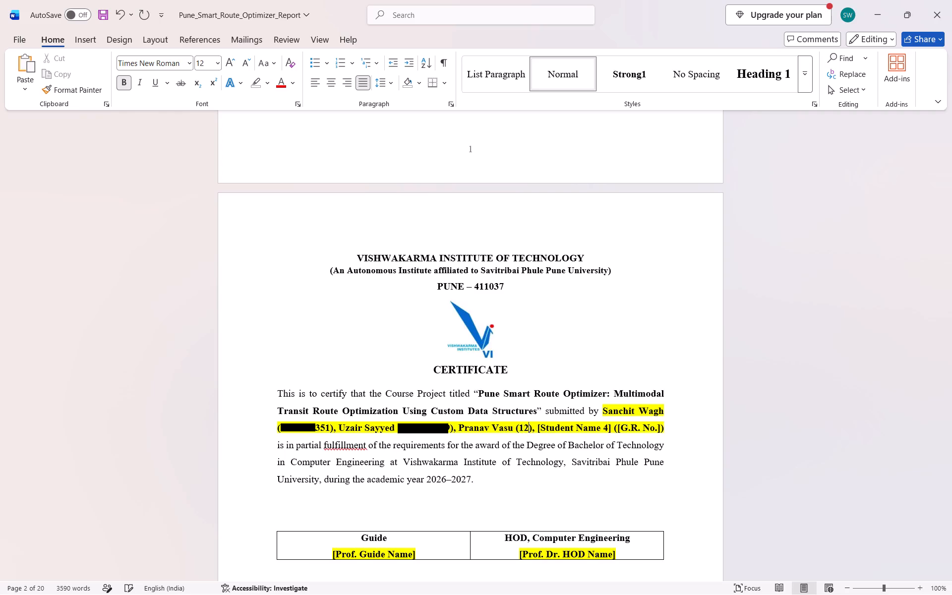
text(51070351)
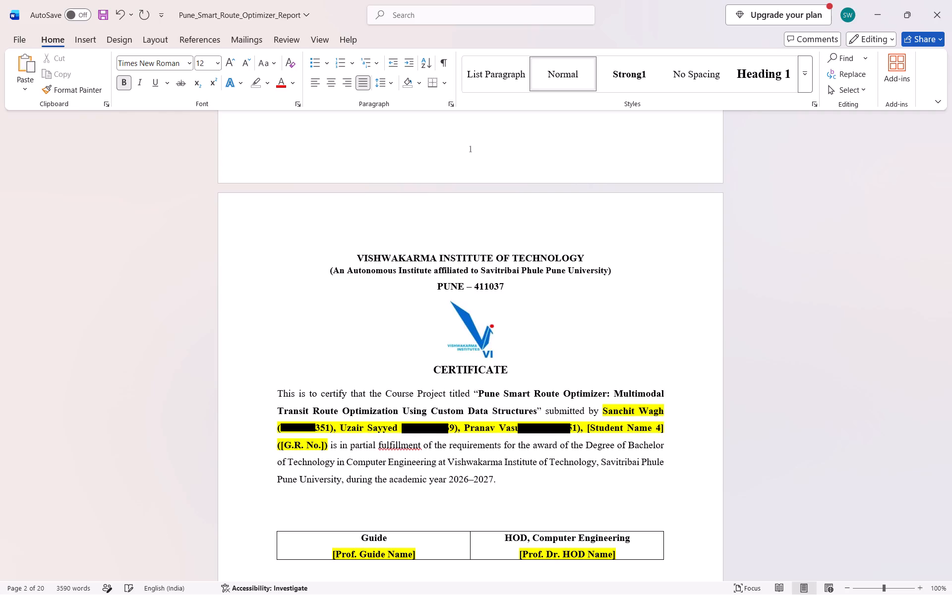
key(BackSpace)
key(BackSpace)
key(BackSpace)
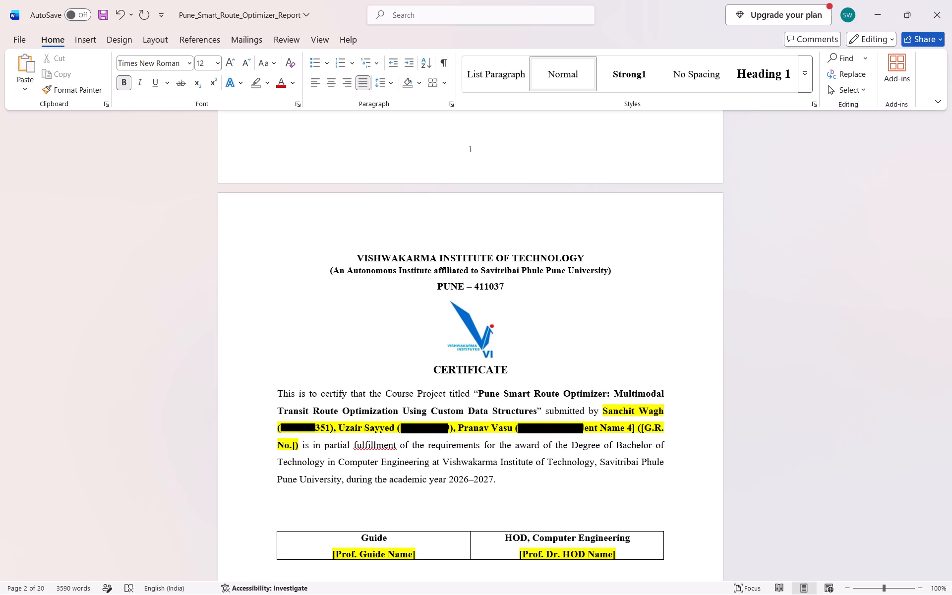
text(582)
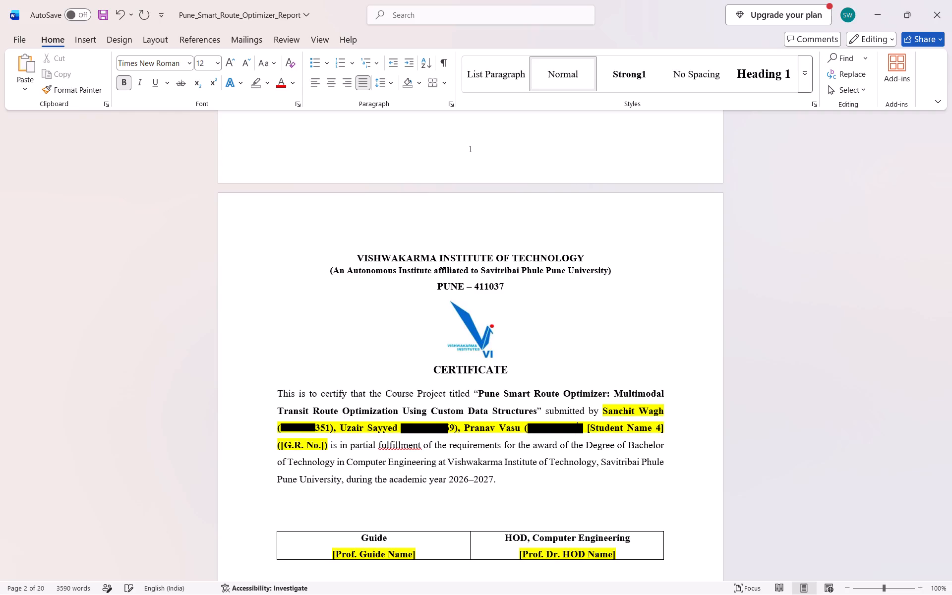
Replace the [Student Name 4] placeholder in the Certificate paragraph with the fourth student's name, capitalizing only each word's first letter.
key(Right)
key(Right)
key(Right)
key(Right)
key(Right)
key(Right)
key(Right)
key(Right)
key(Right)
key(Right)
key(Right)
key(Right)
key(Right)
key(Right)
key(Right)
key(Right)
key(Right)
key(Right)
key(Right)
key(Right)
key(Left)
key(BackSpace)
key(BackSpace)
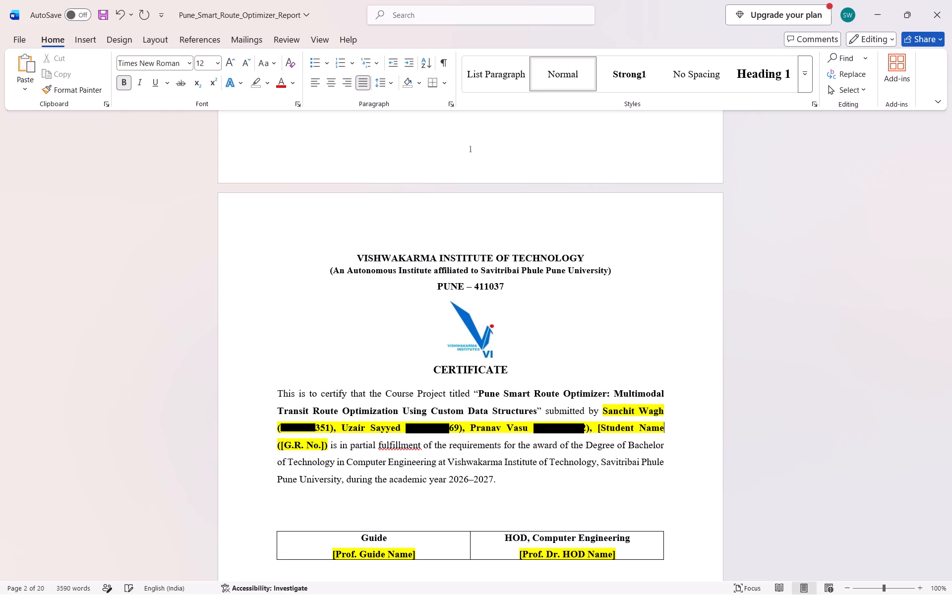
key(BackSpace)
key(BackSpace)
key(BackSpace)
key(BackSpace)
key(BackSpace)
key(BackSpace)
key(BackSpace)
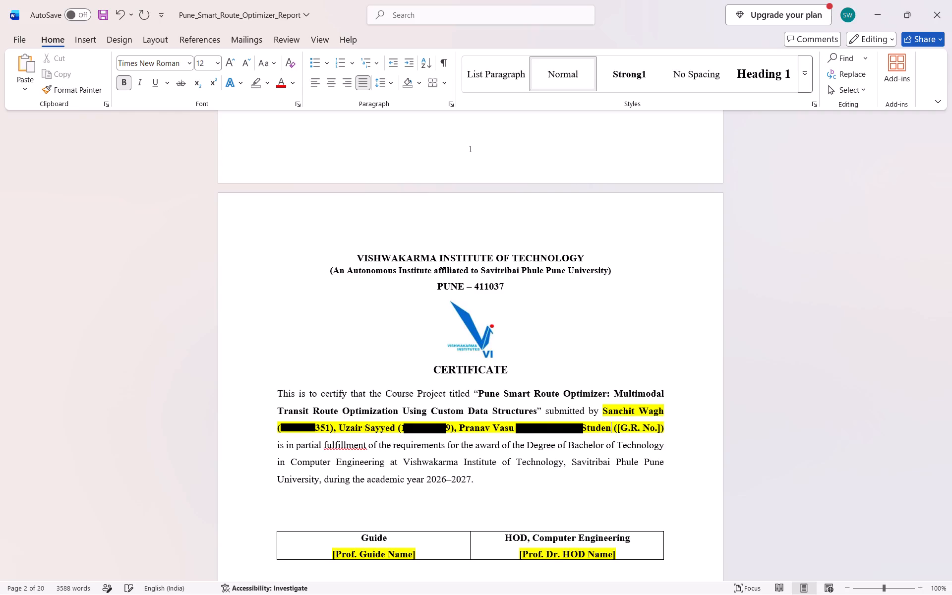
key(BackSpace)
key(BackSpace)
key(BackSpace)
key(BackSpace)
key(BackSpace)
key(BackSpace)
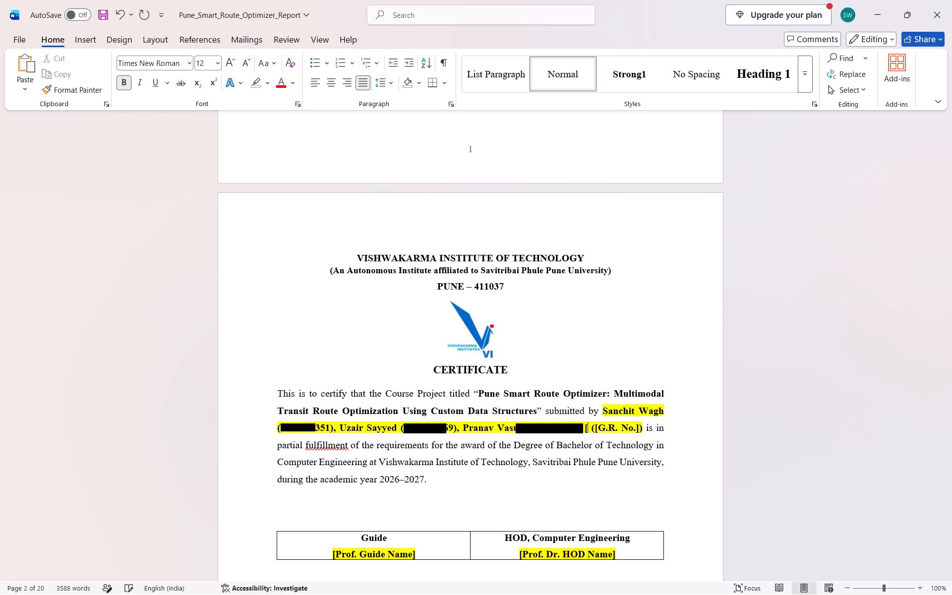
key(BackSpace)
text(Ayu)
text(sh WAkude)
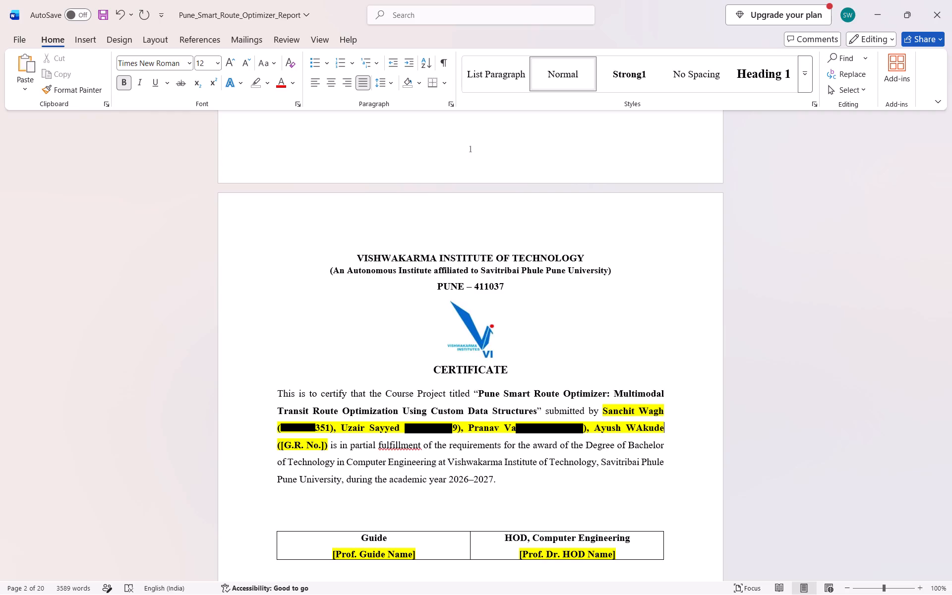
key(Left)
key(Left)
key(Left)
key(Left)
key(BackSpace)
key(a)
Replace the [G.R. No.] placeholder in the parentheses after the fourth student's name with that student's G.R. number.
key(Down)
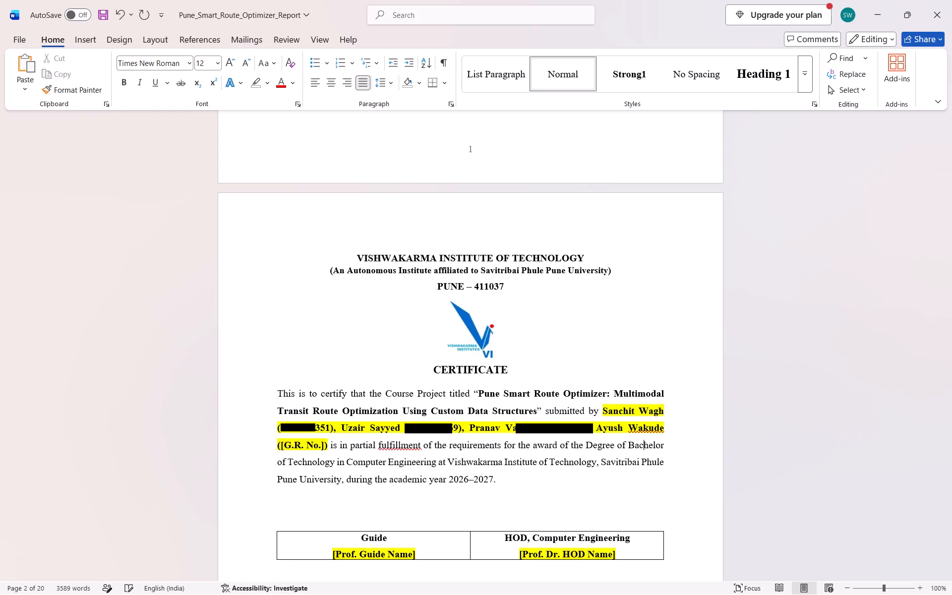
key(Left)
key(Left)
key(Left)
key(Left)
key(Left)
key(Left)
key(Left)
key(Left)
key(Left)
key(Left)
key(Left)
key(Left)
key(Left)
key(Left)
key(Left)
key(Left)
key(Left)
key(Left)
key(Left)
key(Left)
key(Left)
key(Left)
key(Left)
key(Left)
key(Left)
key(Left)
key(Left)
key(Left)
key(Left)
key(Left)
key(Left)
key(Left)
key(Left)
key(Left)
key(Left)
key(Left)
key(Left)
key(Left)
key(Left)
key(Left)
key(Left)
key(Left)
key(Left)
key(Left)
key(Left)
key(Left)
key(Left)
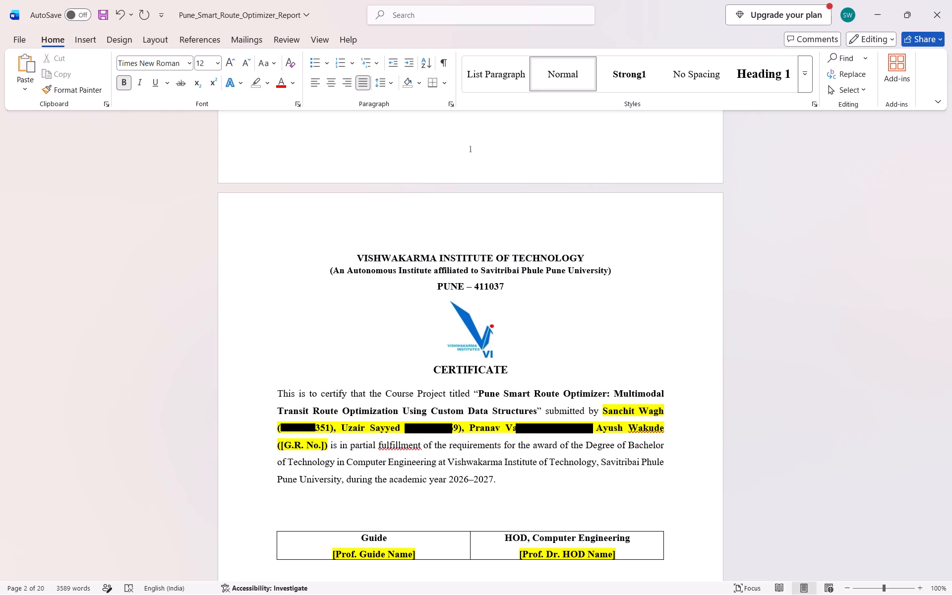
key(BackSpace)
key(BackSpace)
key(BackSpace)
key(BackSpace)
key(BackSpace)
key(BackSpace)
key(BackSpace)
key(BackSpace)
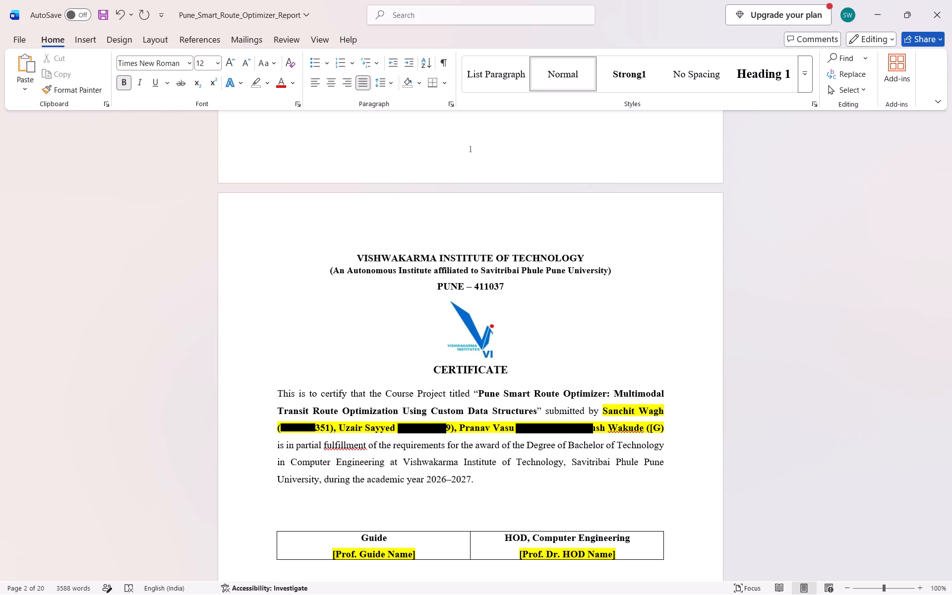
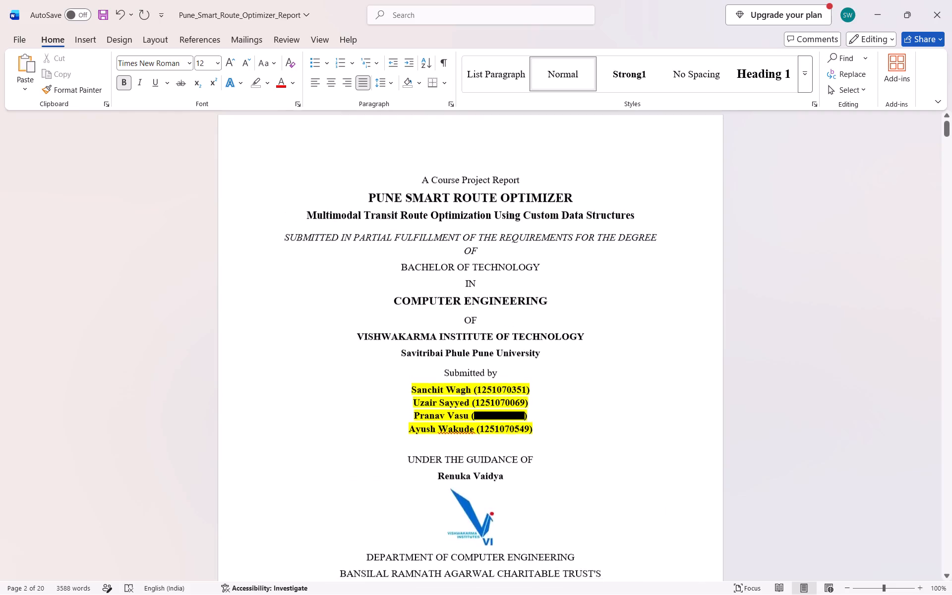
Complete the fourth student's G.R. number in the Certificate paragraph with its missing final digits, matching the title page.
click(494, 376)
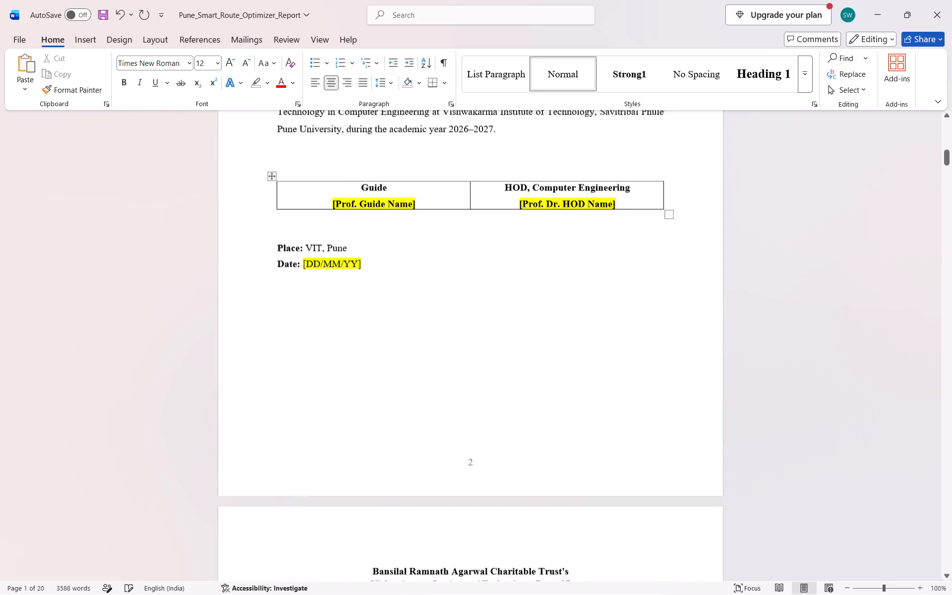
click(315, 312)
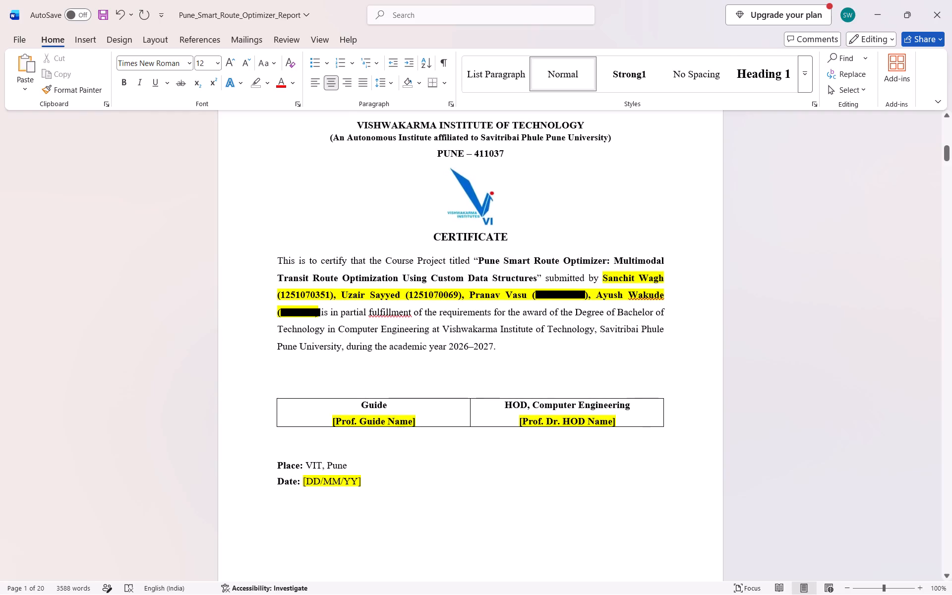
text(549)
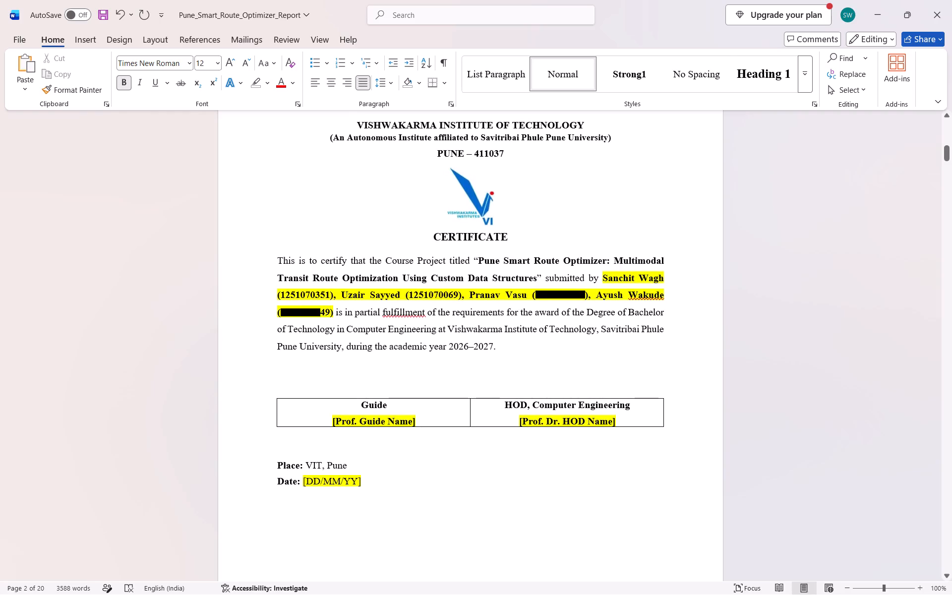
Replace the [Prof. Guide Name] placeholder in the Certificate signature table with the copied name of the project guide.
click(419, 418)
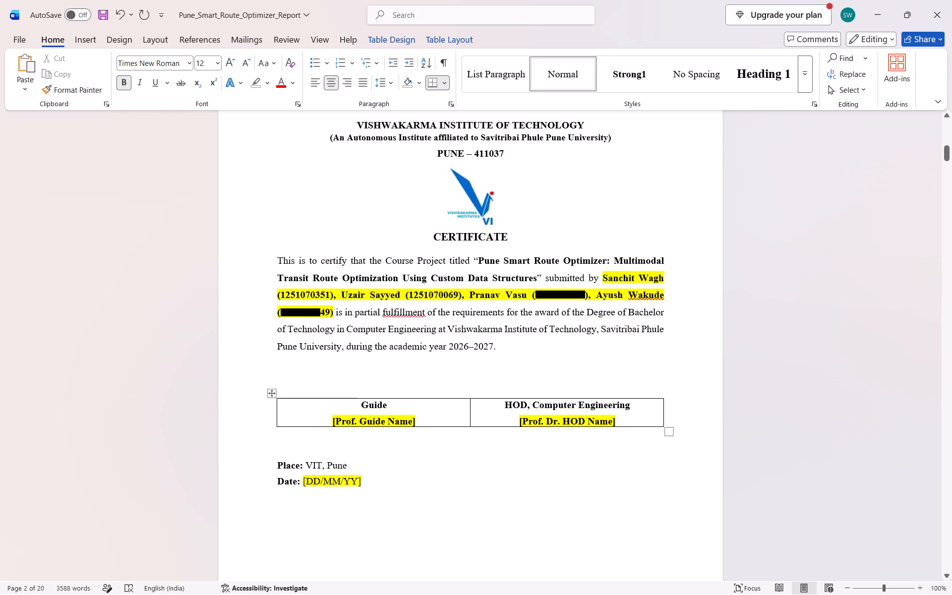
key(BackSpace)
key(BackSpace)
key(BackSpace)
key(BackSpace)
key(BackSpace)
key(BackSpace)
key(BackSpace)
key(BackSpace)
key(BackSpace)
key(BackSpace)
key(BackSpace)
key(BackSpace)
key(BackSpace)
key(BackSpace)
key(BackSpace)
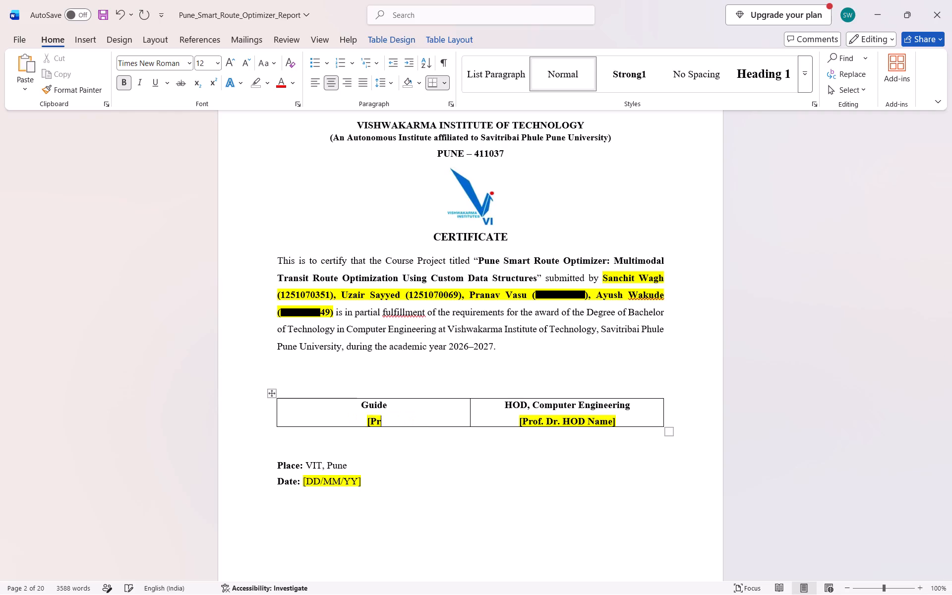
key(BackSpace)
key(BackSpace)
key(BackSpace)
key(ctrl+v)
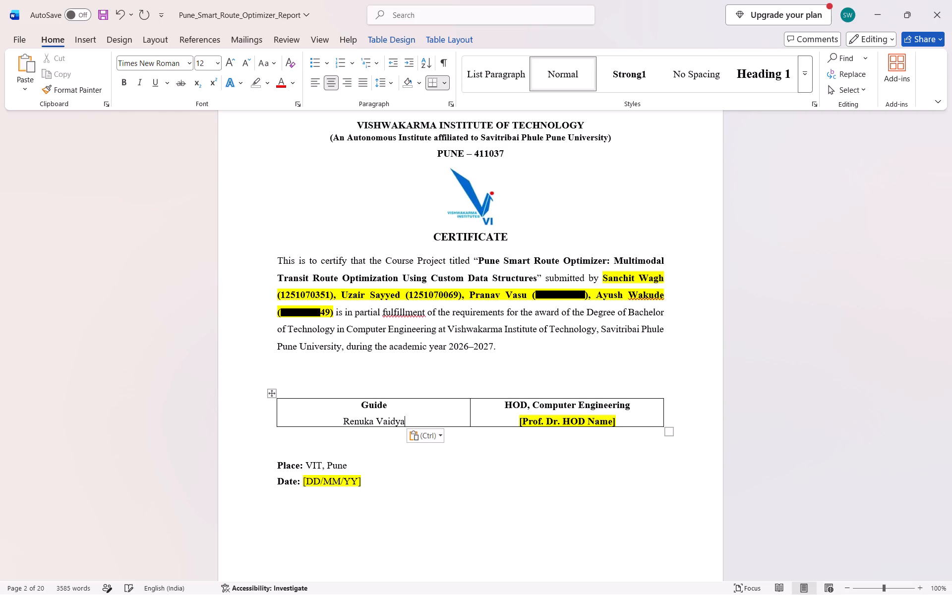
Make the guide's name in the Certificate signature table bold.
triple_click(419, 418)
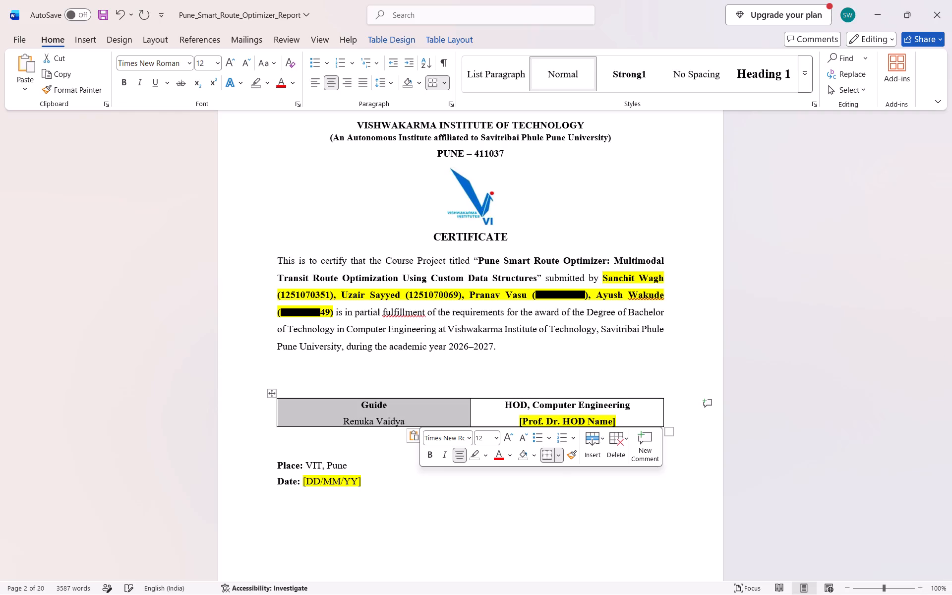
triple_click(378, 421)
click(378, 421)
click(378, 421)
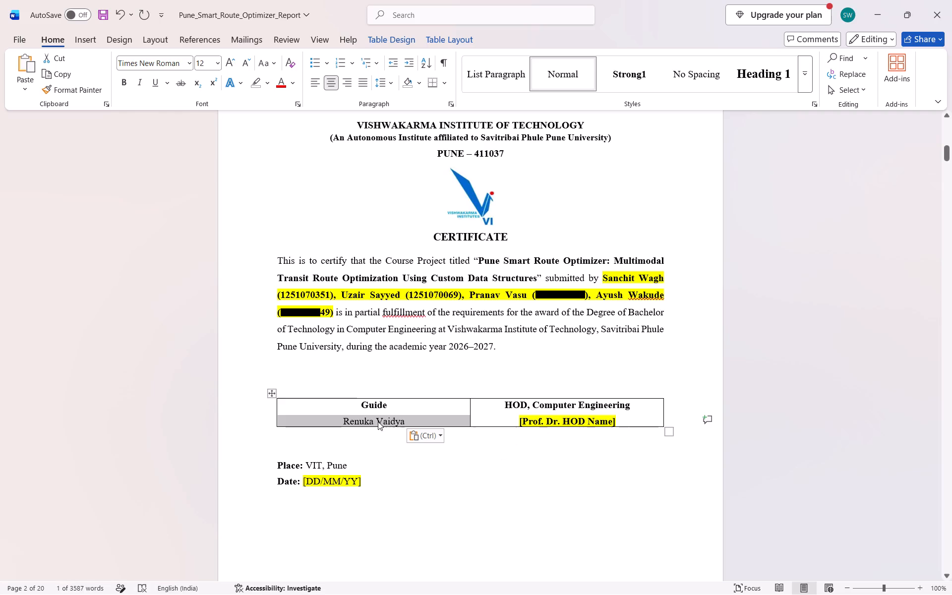
click(378, 421)
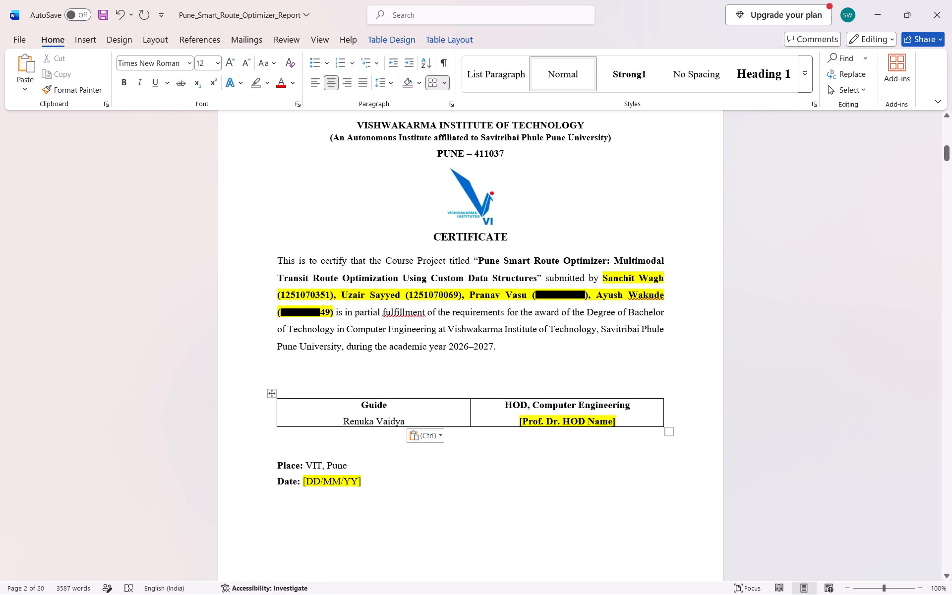
click(342, 421)
drag(342, 421, 418, 424)
click(429, 463)
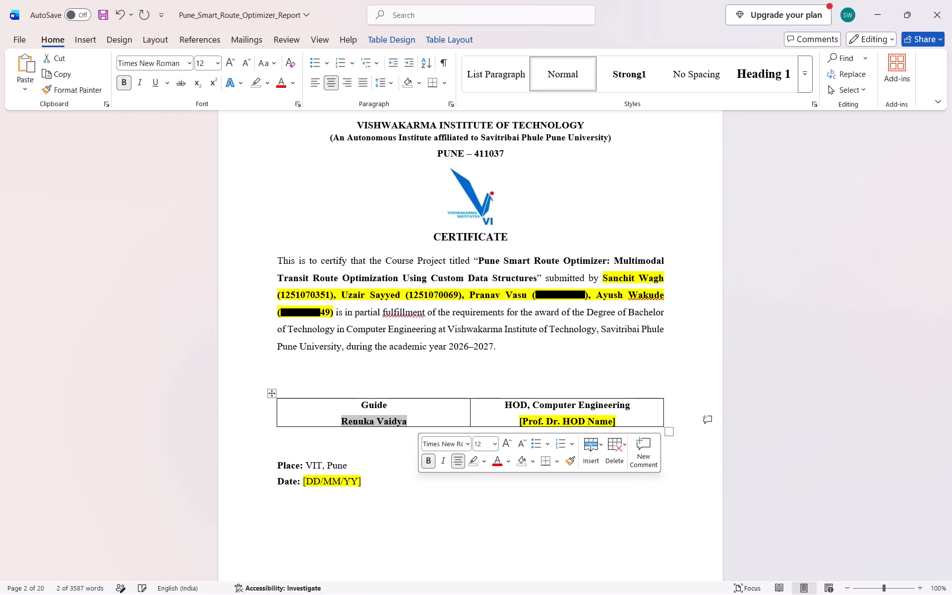
click(408, 460)
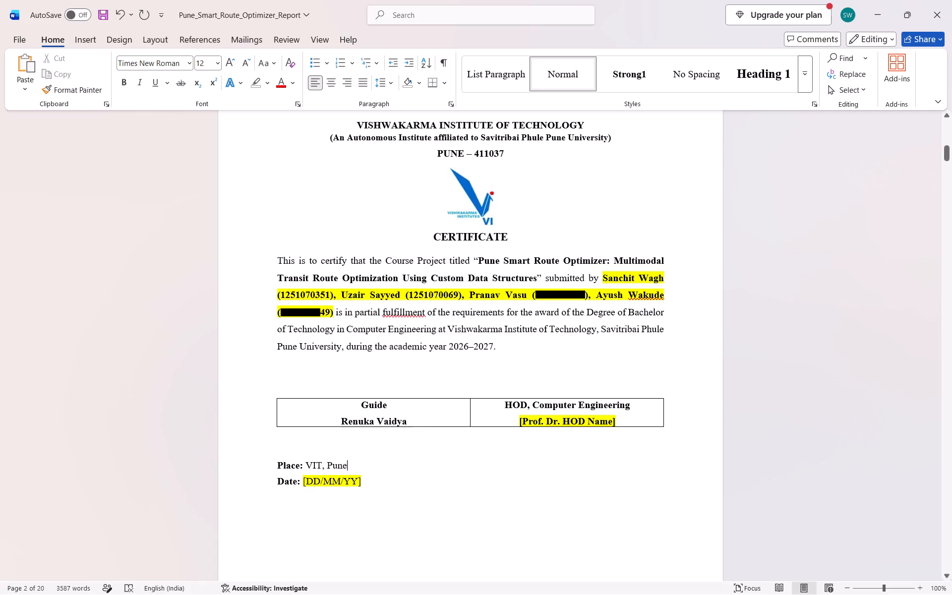
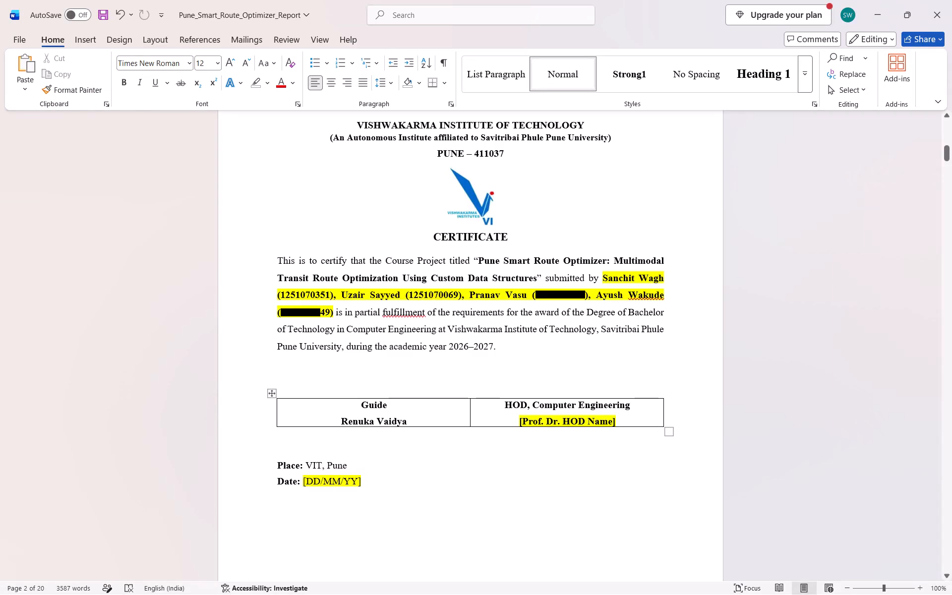
Copy the HOD's titled name from the AegisForensic report's certificate page to replace the [Prof. Dr. HOD Name] placeholder in the Certificate signature table.
click(631, 417)
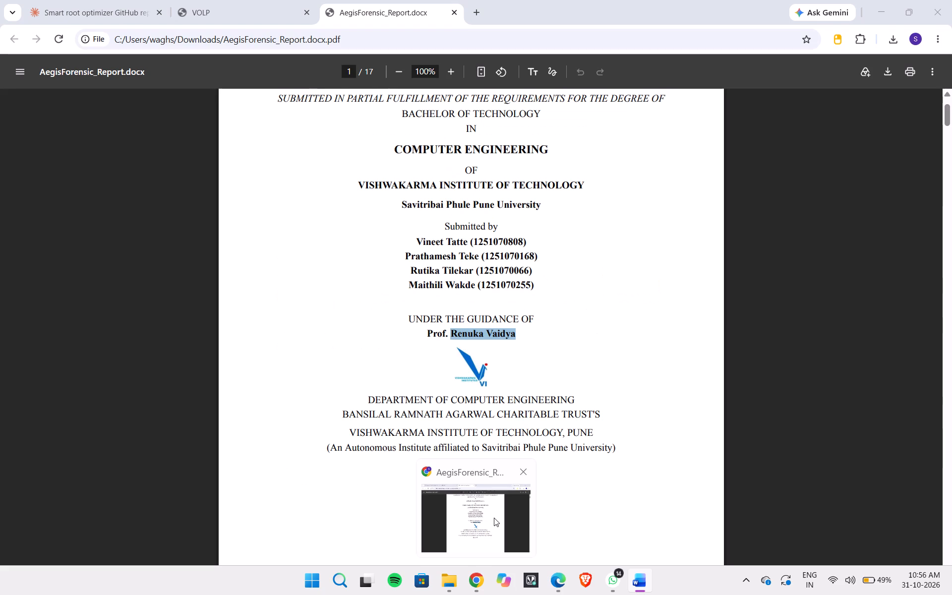
click(494, 518)
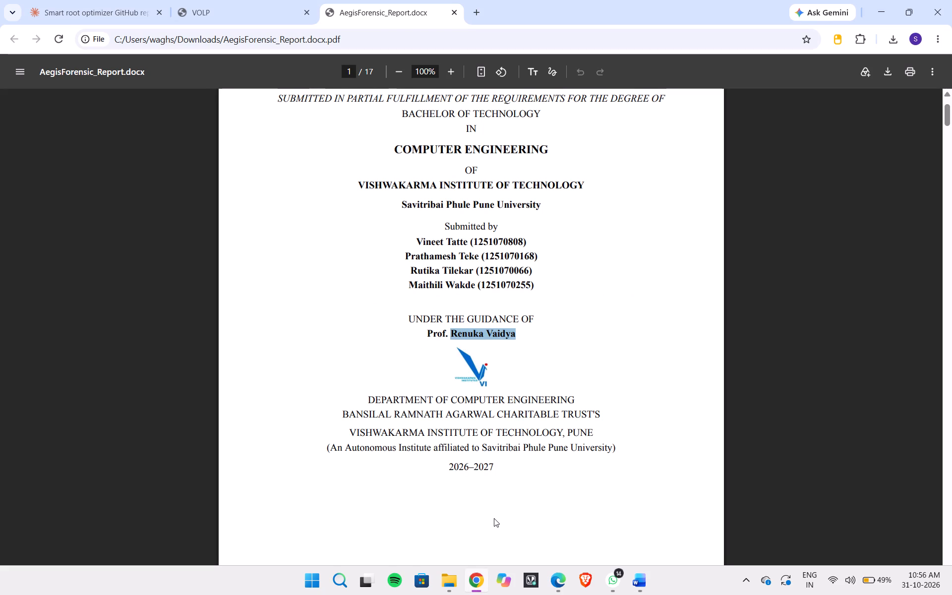
scroll(494, 518, down, 9)
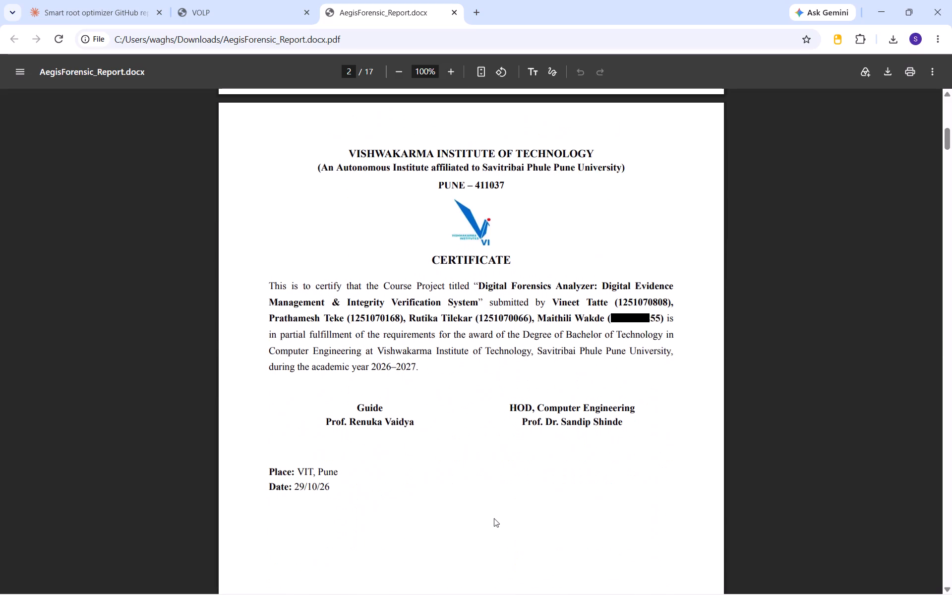
scroll(494, 518, up, 1)
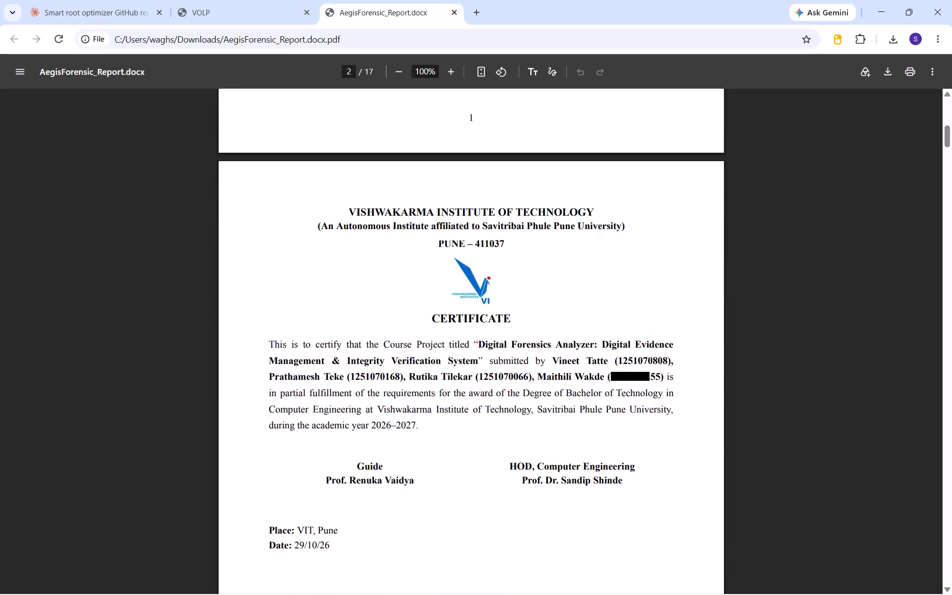
drag(523, 476, 636, 482)
key(ctrl+c)
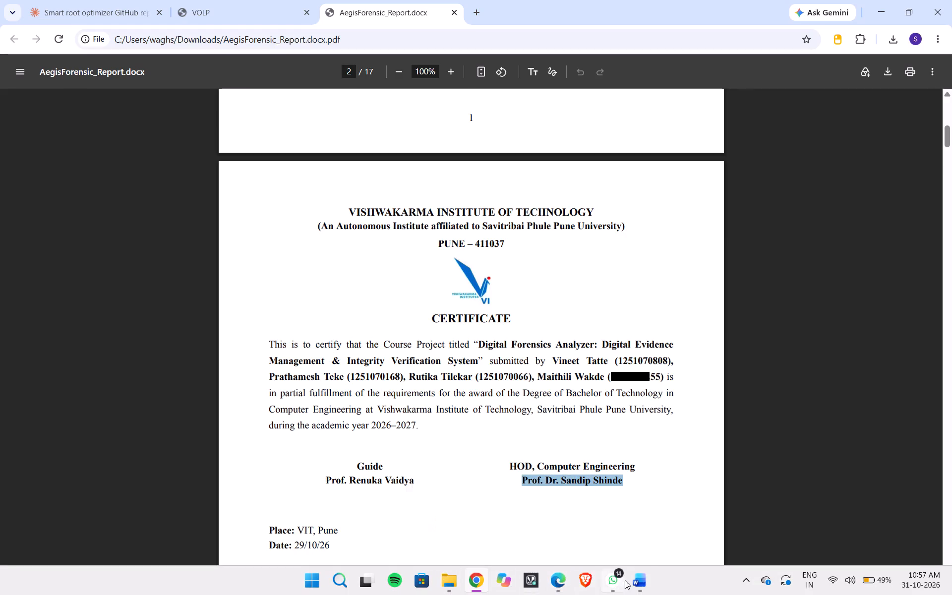
click(649, 555)
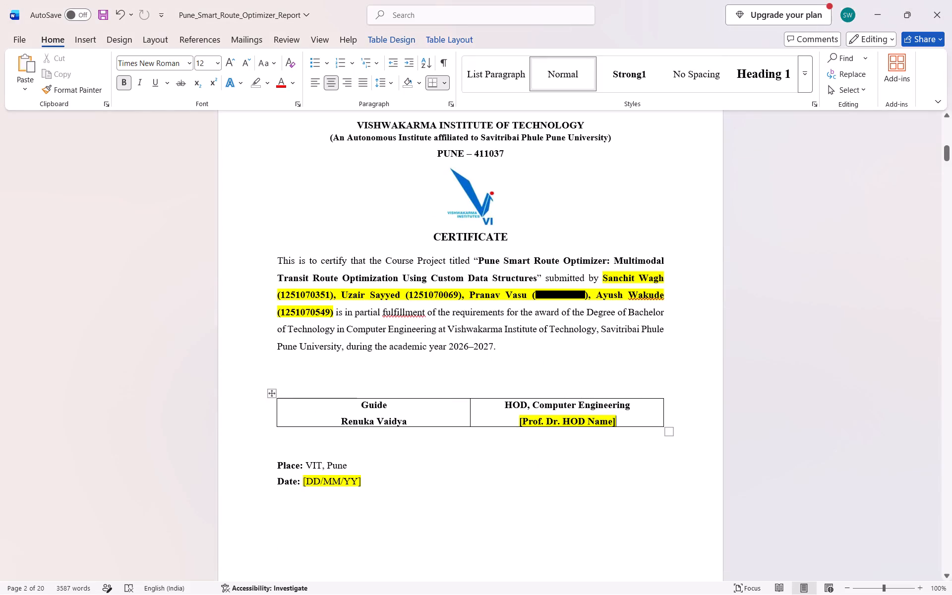
Replace the [Prof. Dr. HOD Name] placeholder in the Certificate signature table with the copied titled name of the HOD.
key(BackSpace)
key(BackSpace)
key(BackSpace)
key(BackSpace)
key(BackSpace)
key(BackSpace)
key(BackSpace)
key(BackSpace)
key(BackSpace)
key(BackSpace)
key(BackSpace)
key(BackSpace)
key(BackSpace)
key(BackSpace)
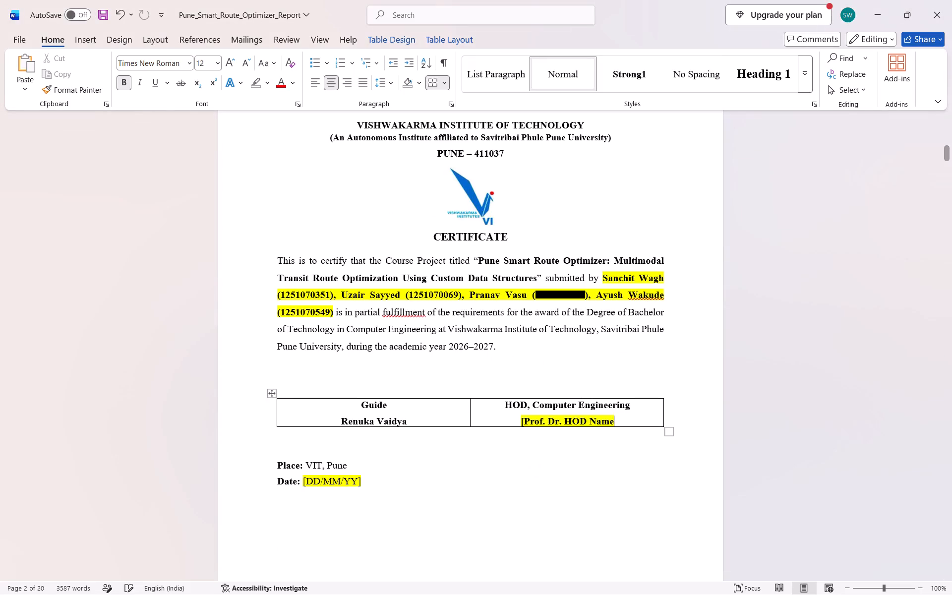
key(BackSpace)
key(BackSpace)
key(BackSpace)
key(BackSpace)
key(BackSpace)
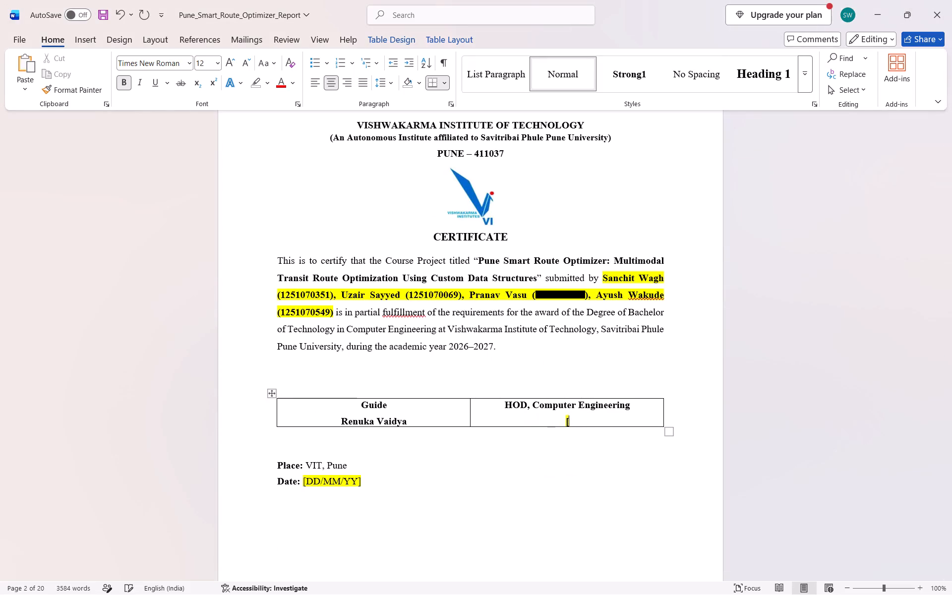
key(BackSpace)
key(ctrl+v)
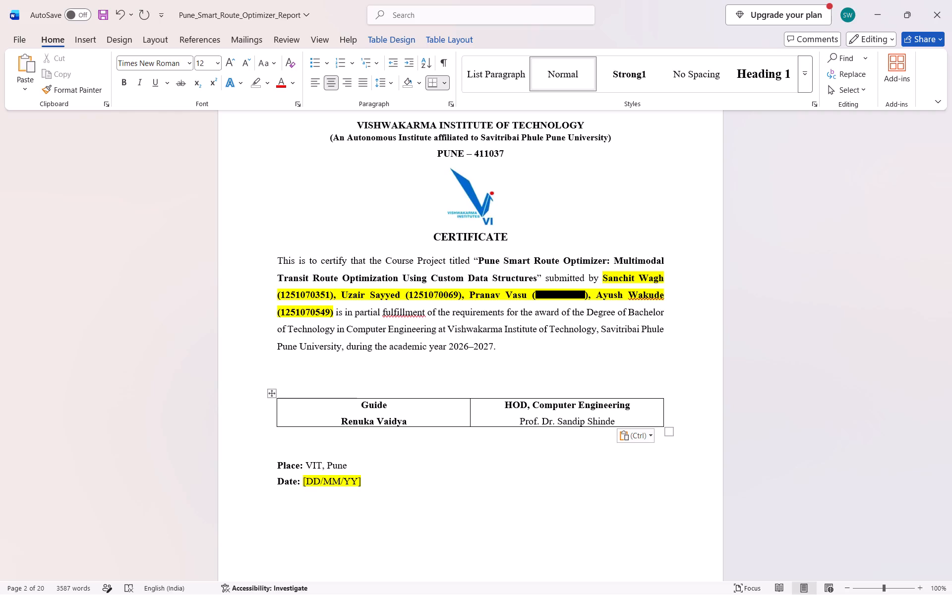
Make the HOD's titled name in the Certificate signature table bold.
triple_click(519, 421)
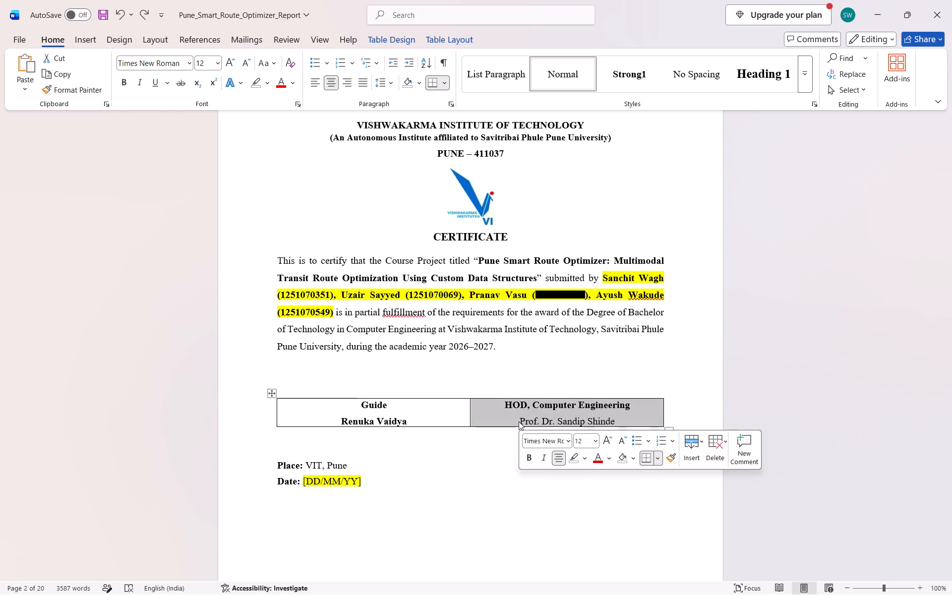
click(559, 422)
double_click(567, 421)
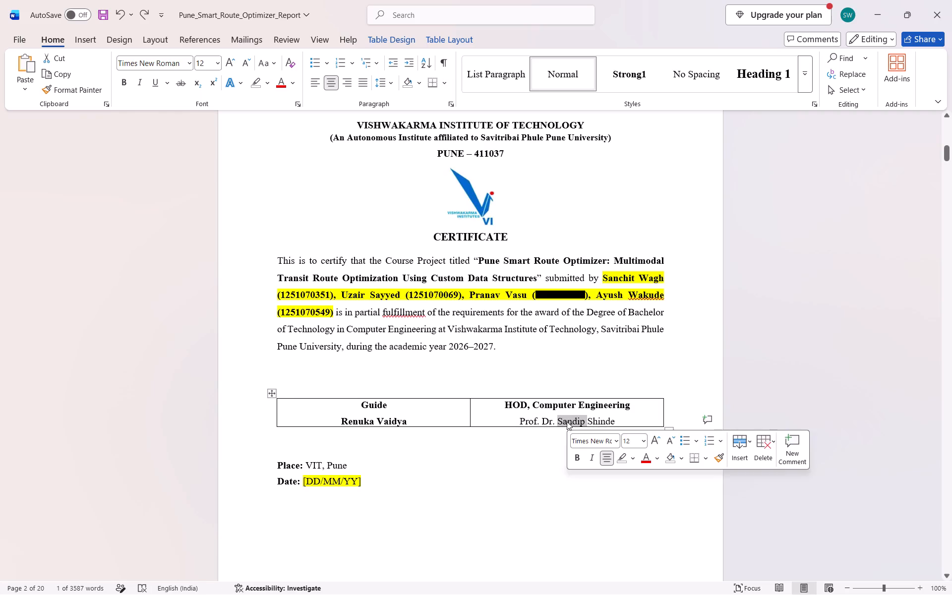
triple_click(567, 421)
click(567, 421)
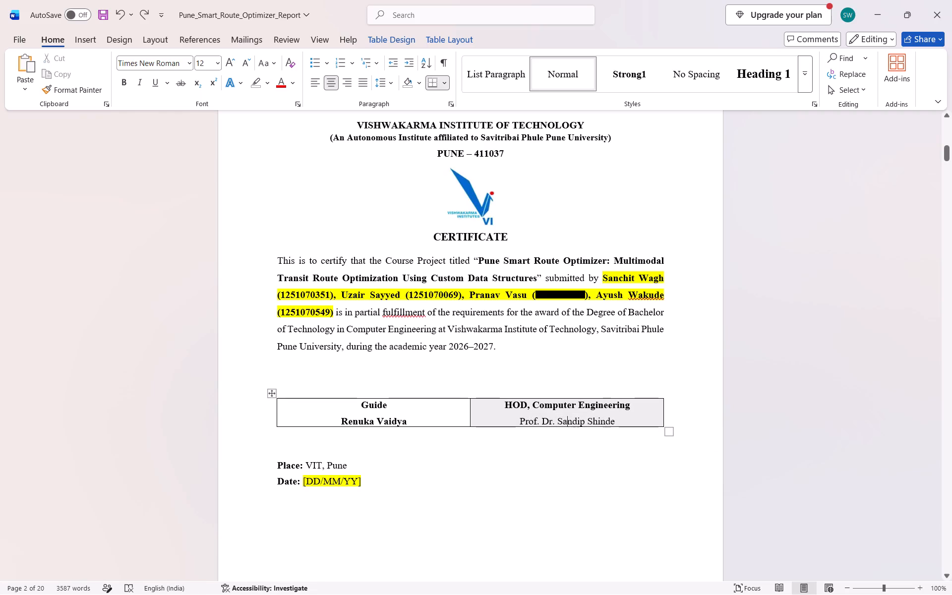
drag(518, 421, 574, 422)
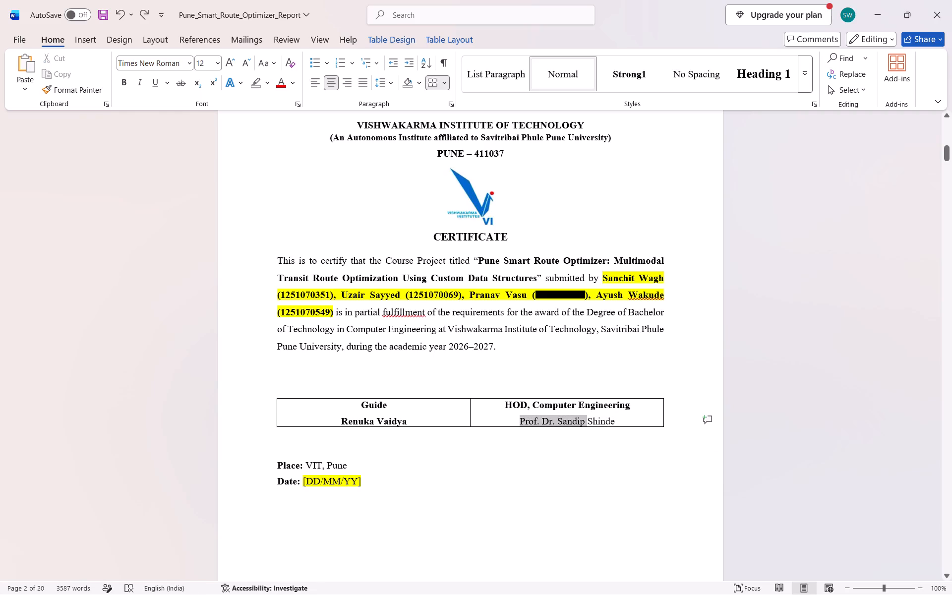
drag(574, 422, 621, 422)
click(636, 456)
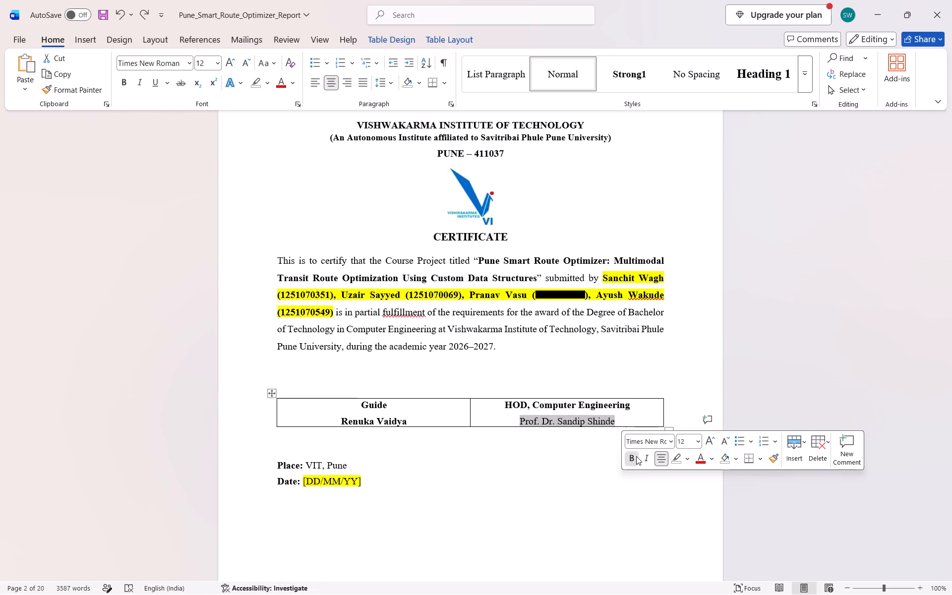
click(706, 366)
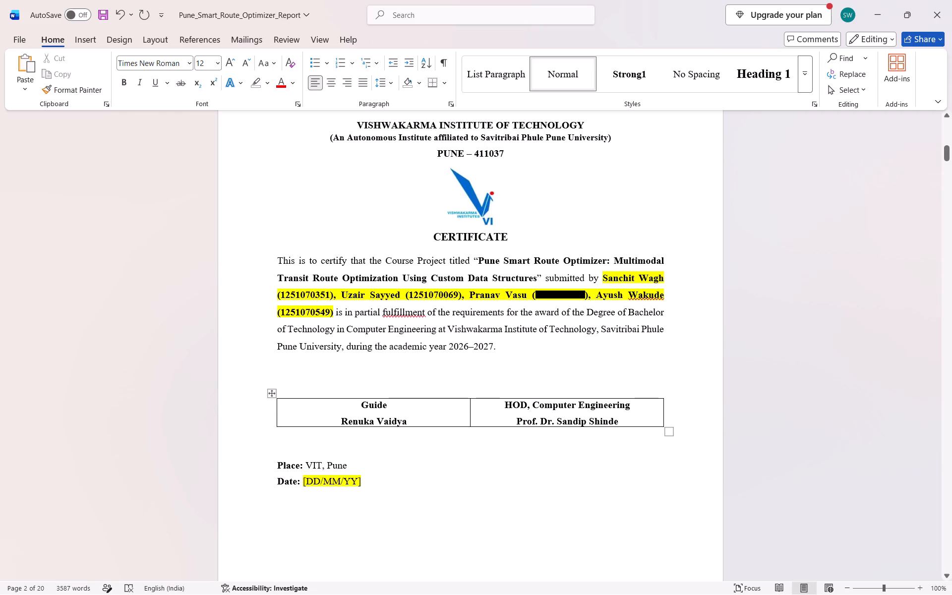
Select the whole Guide and HOD signature table on the Certificate page and open its table formatting options.
click(272, 397)
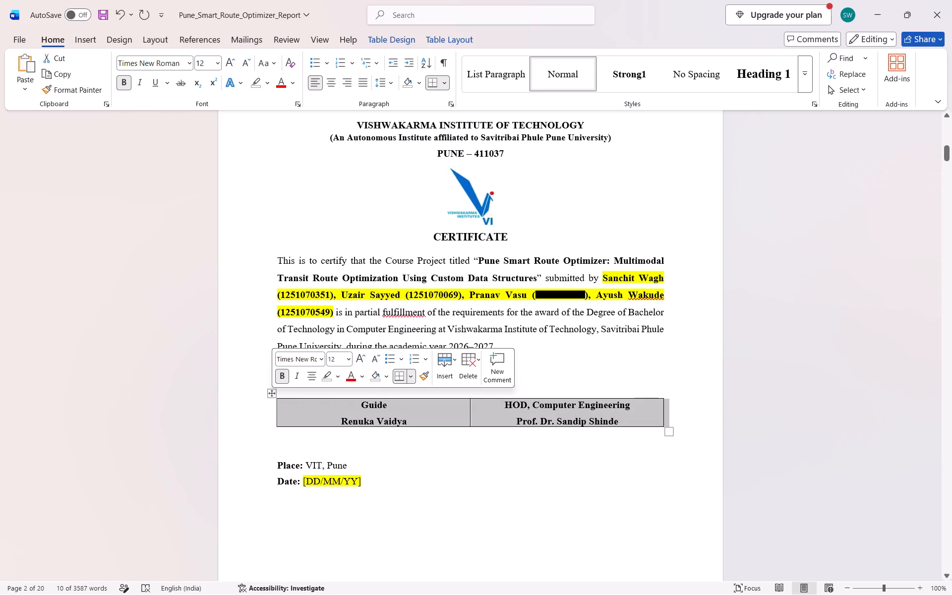
right_click(272, 397)
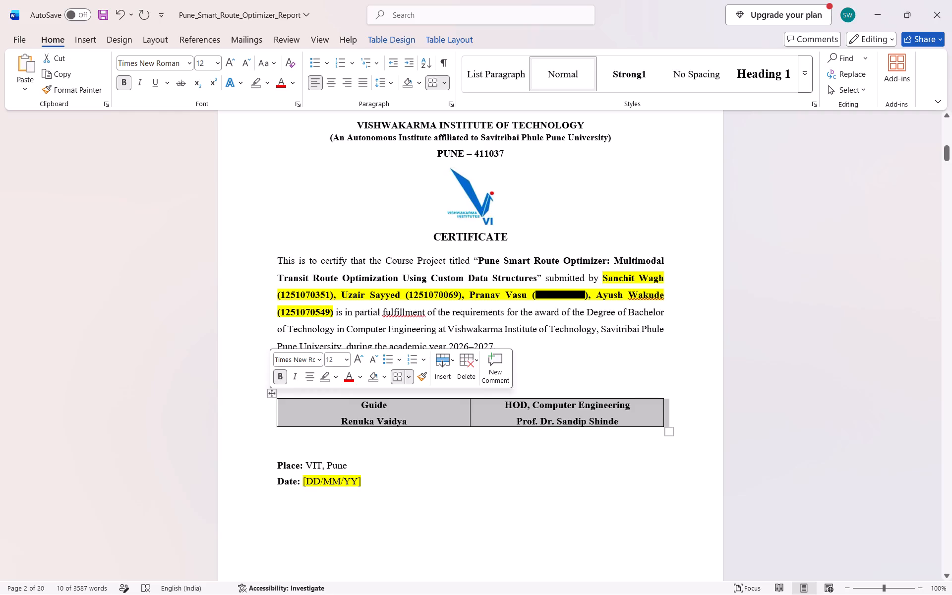
right_click(270, 398)
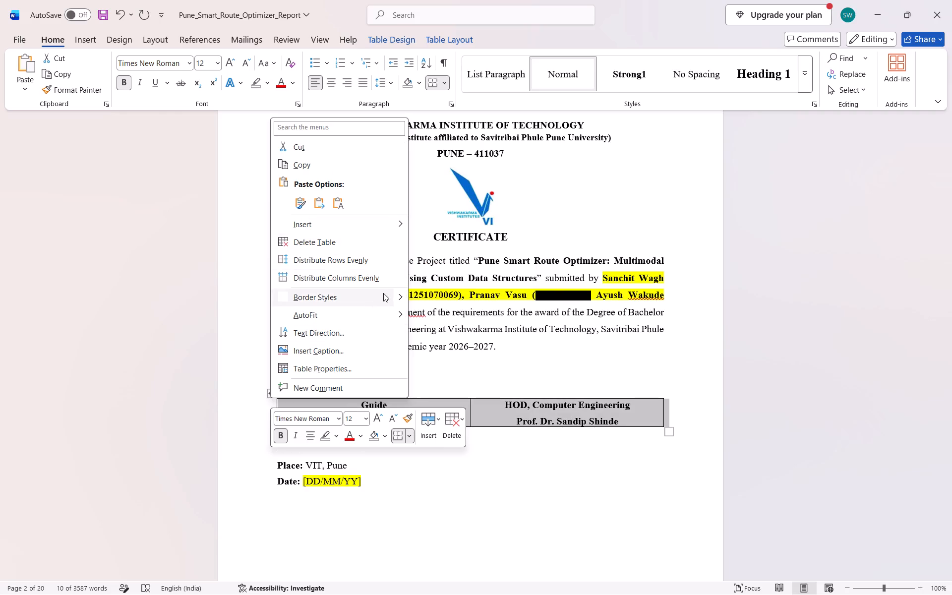
Remove all borders from the Guide and HOD signature table on the Certificate page using No Border.
click(400, 297)
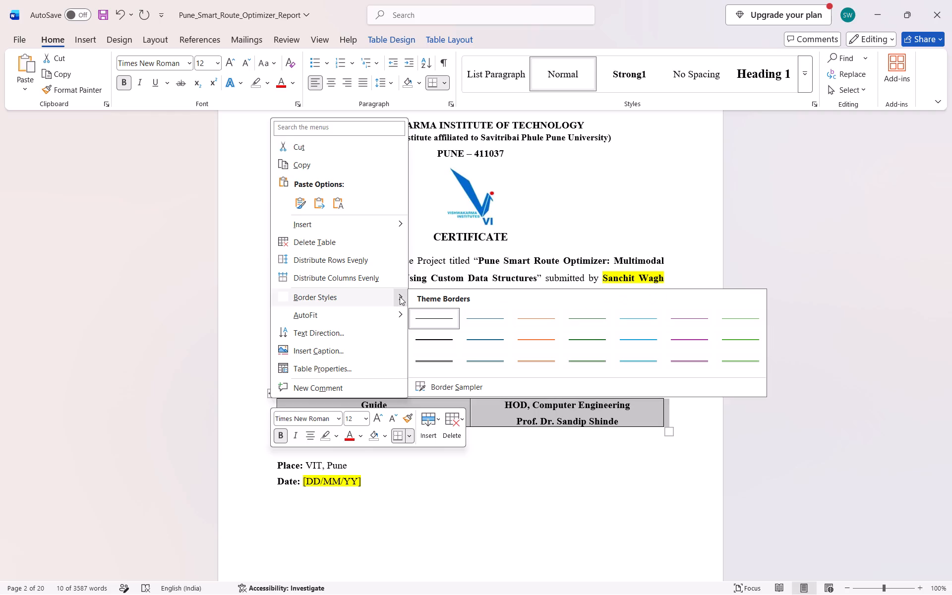
click(420, 384)
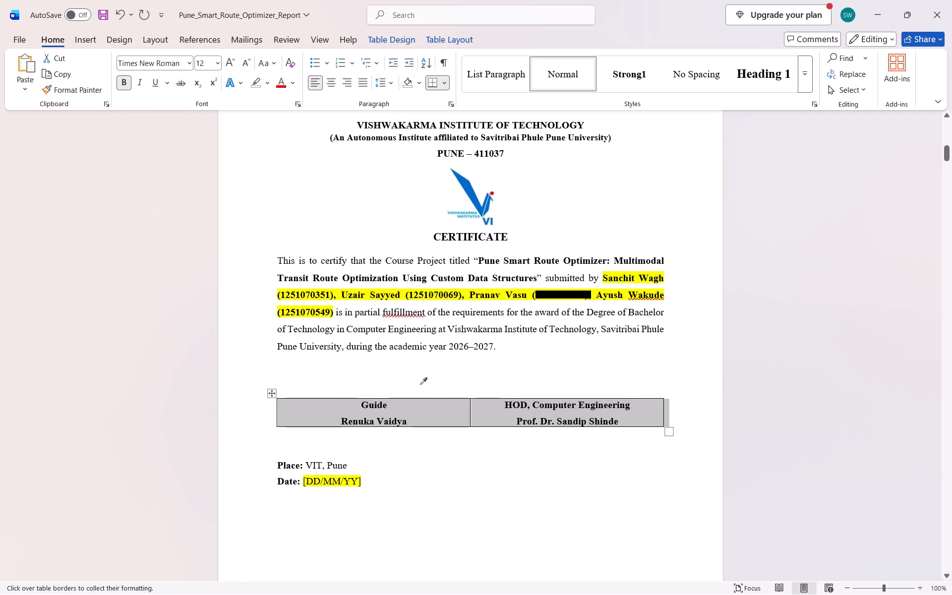
right_click(272, 395)
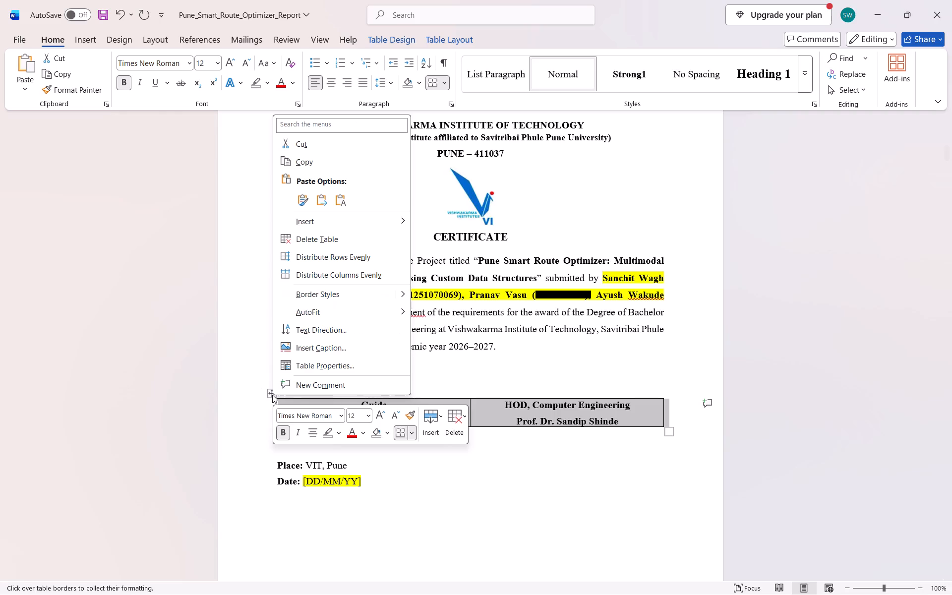
click(410, 434)
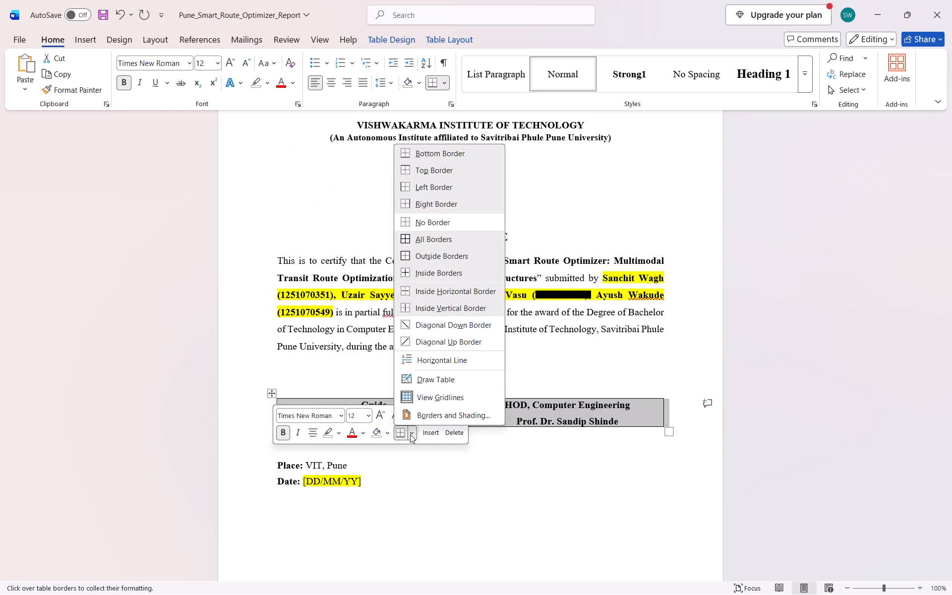
click(412, 224)
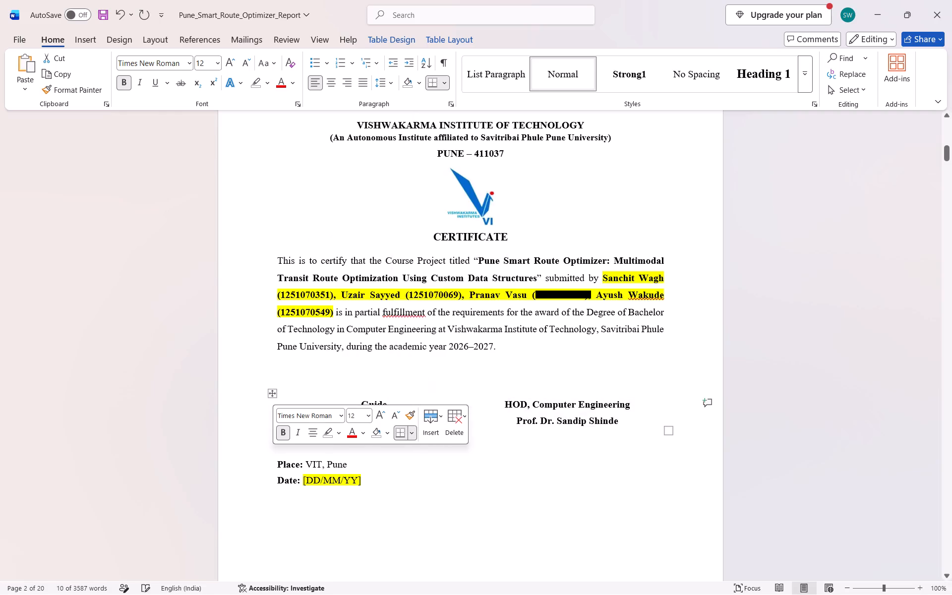
click(615, 367)
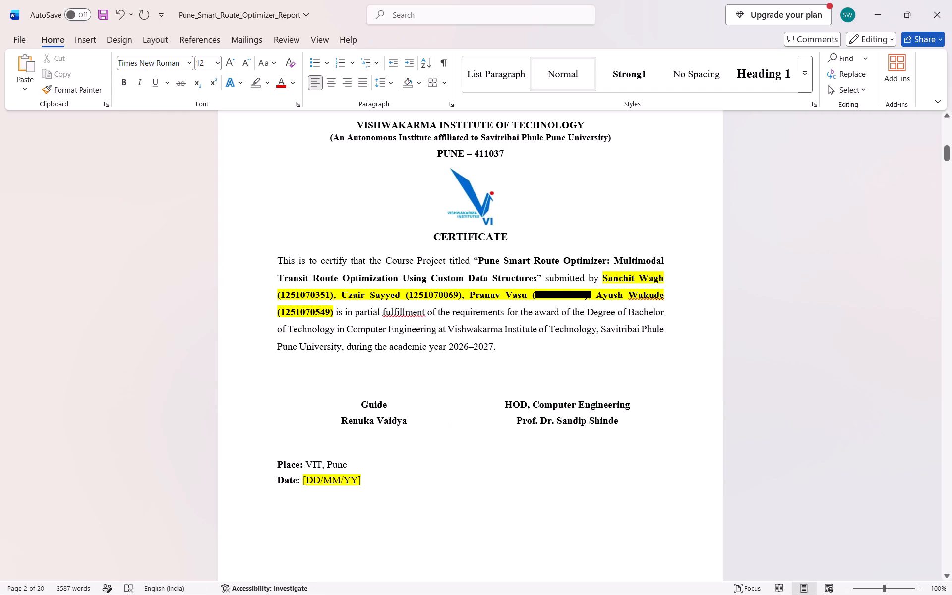
Review the student and guide entries on the Certificate and title pages, using the AegisForensic certificate as reference.
scroll(615, 367, down, 1)
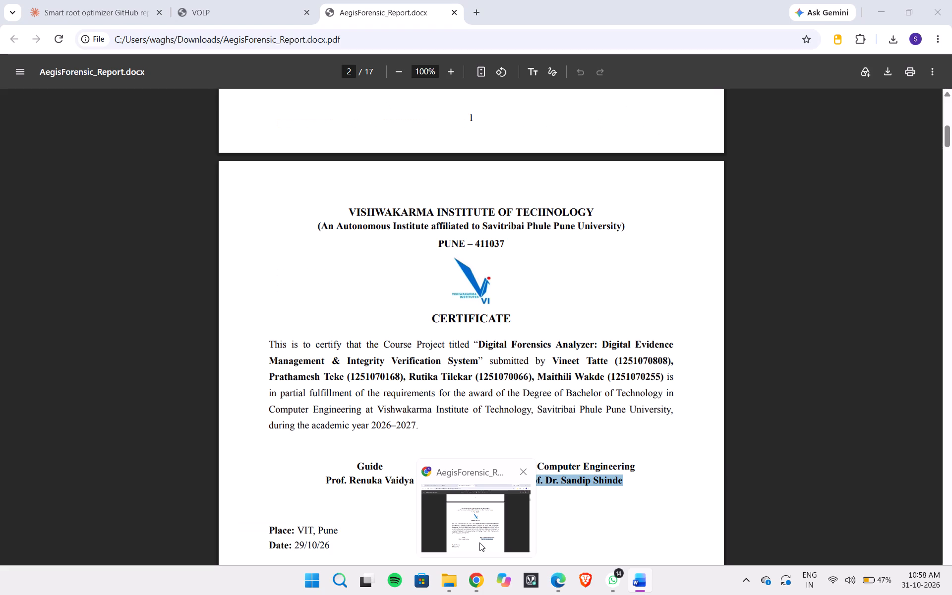
click(340, 464)
scroll(340, 464, up, 1)
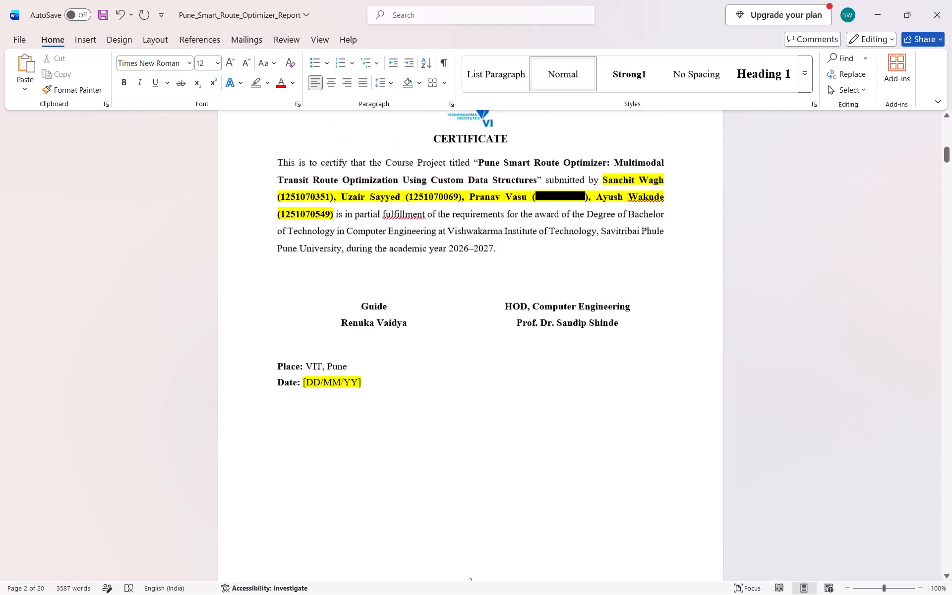
scroll(340, 464, up, 1)
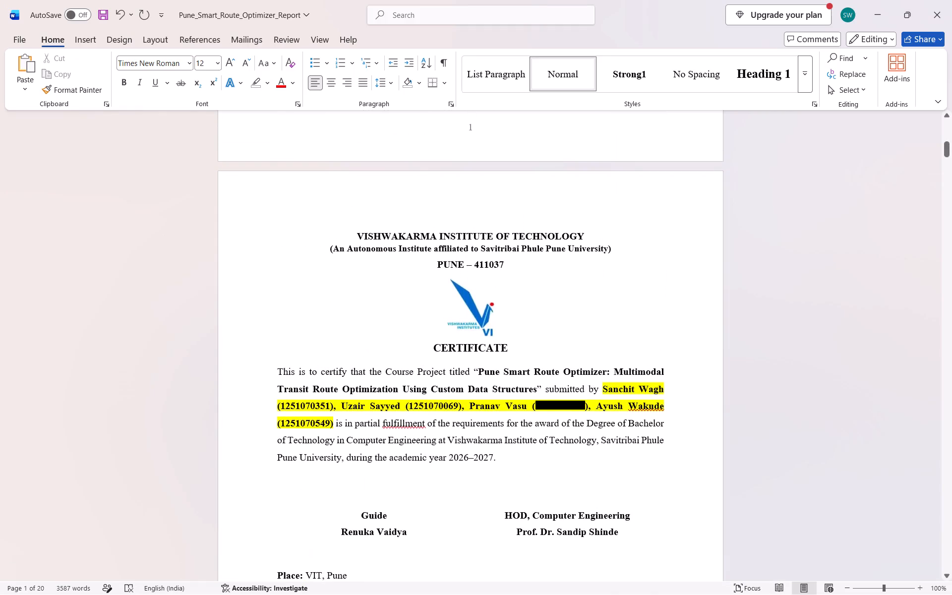
click(633, 392)
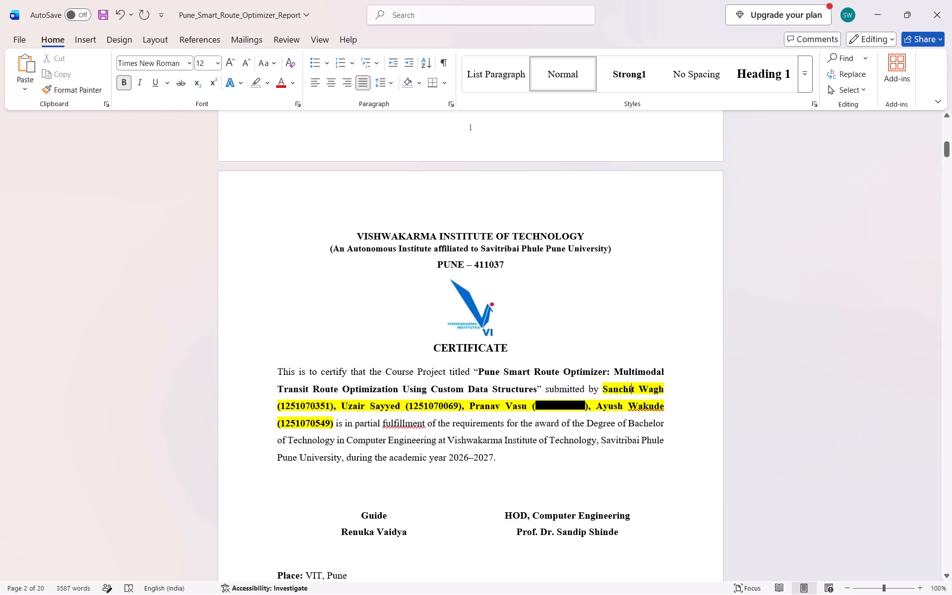
scroll(533, 461, up, 2)
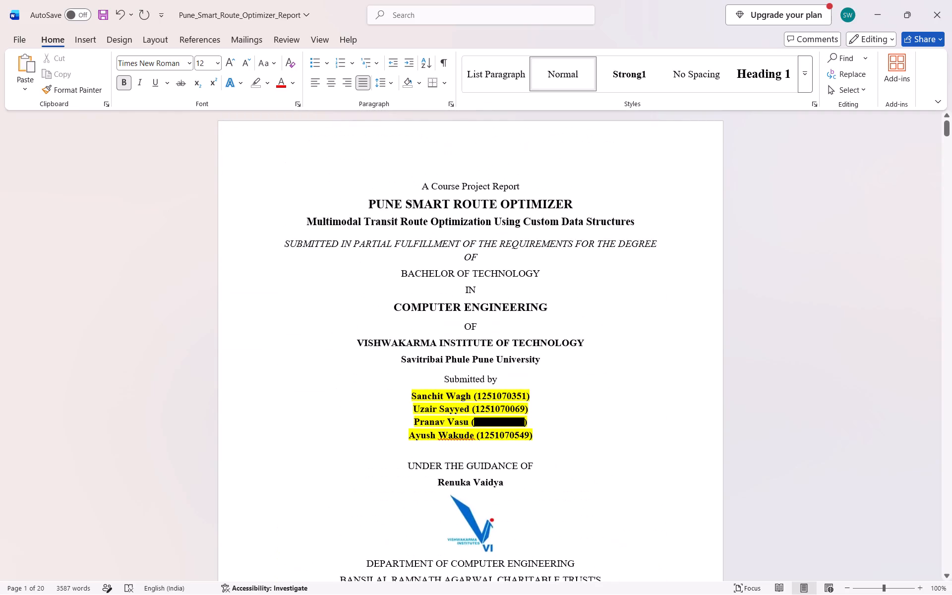
scroll(533, 461, down, 1)
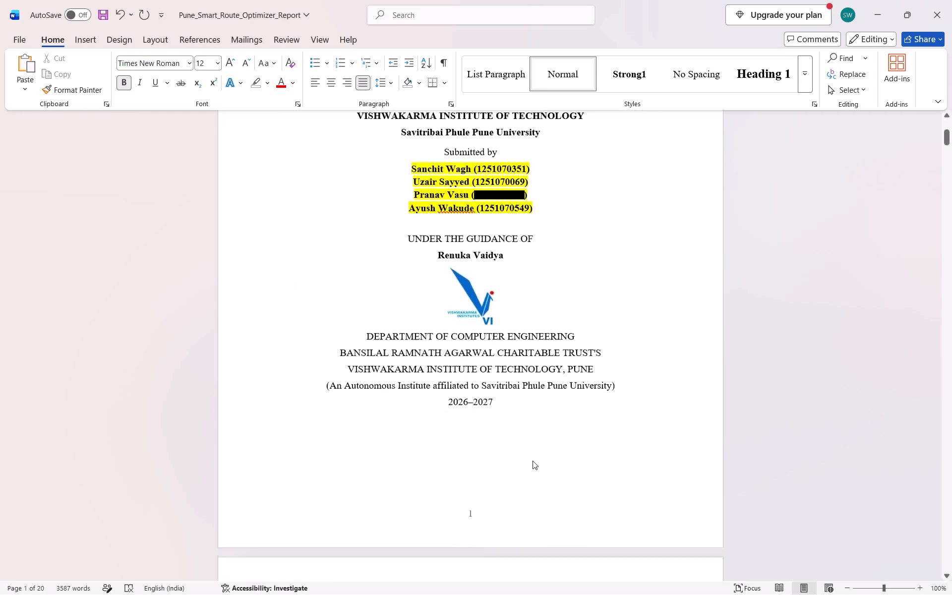
scroll(533, 461, down, 2)
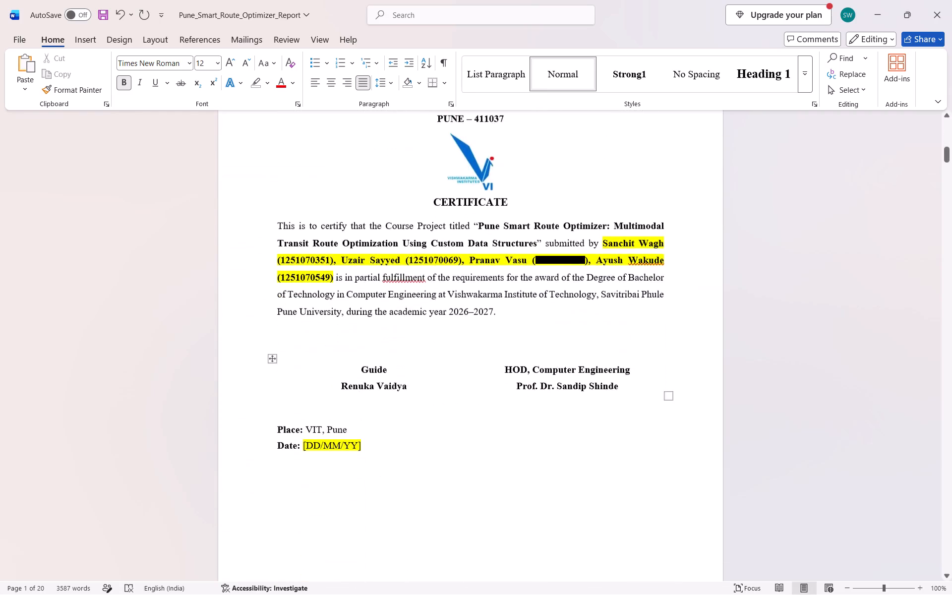
scroll(533, 461, down, 2)
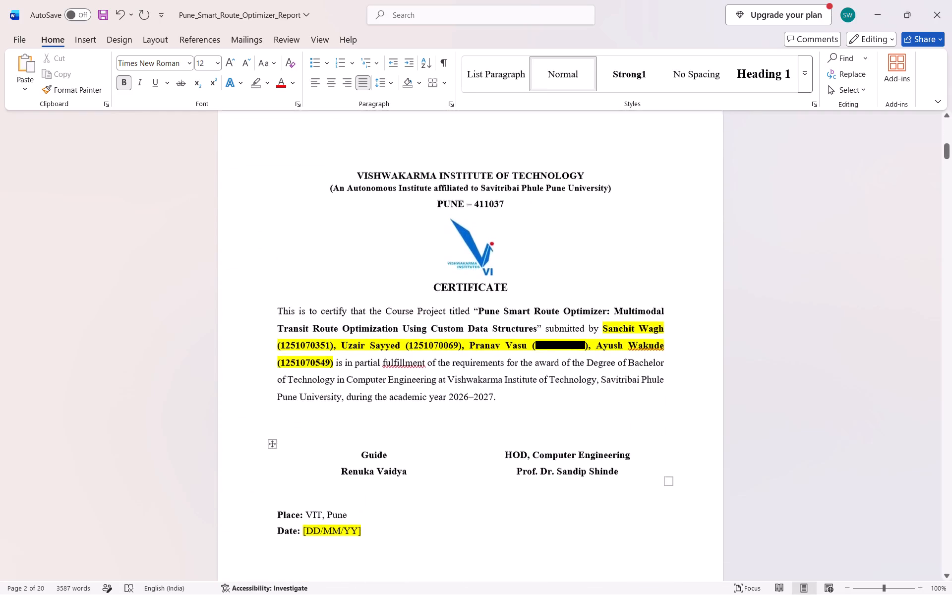
Replace the Student Name 1 placeholder in the Project Synopsis student table with the first title-page student's name.
scroll(533, 461, down, 2)
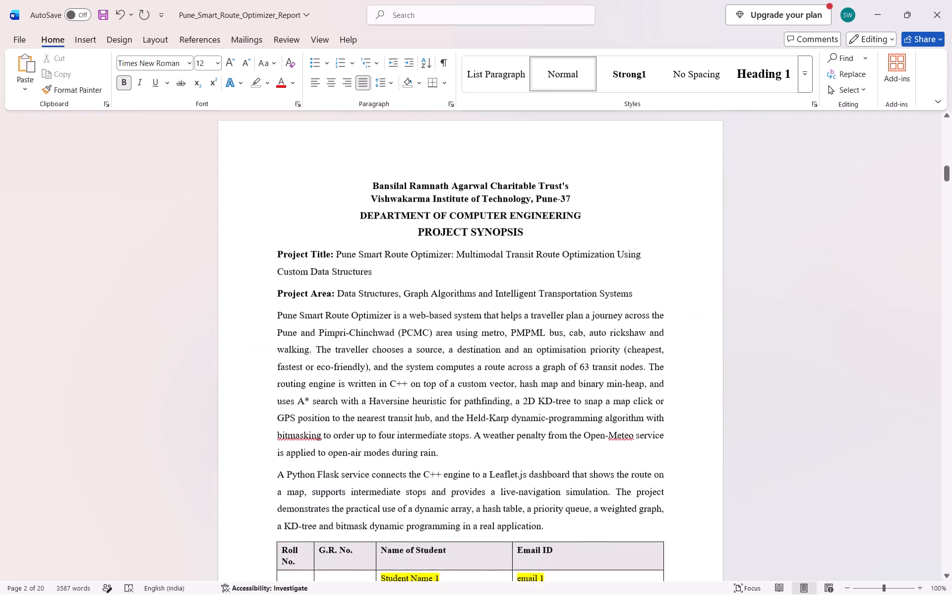
scroll(533, 461, down, 1)
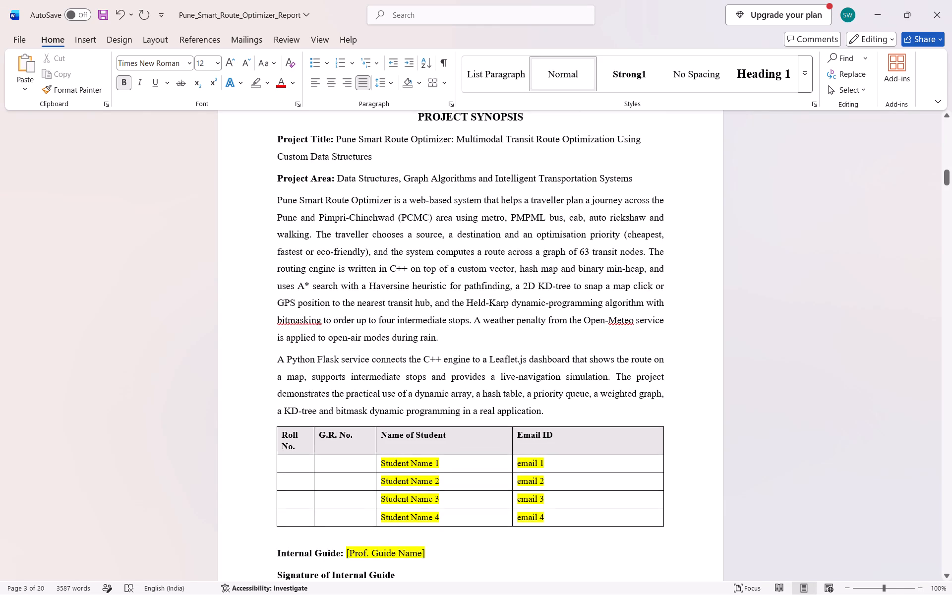
click(459, 461)
key(BackSpace)
key(BackSpace)
key(BackSpace)
key(BackSpace)
key(BackSpace)
key(BackSpace)
key(BackSpace)
key(BackSpace)
key(BackSpace)
key(BackSpace)
key(BackSpace)
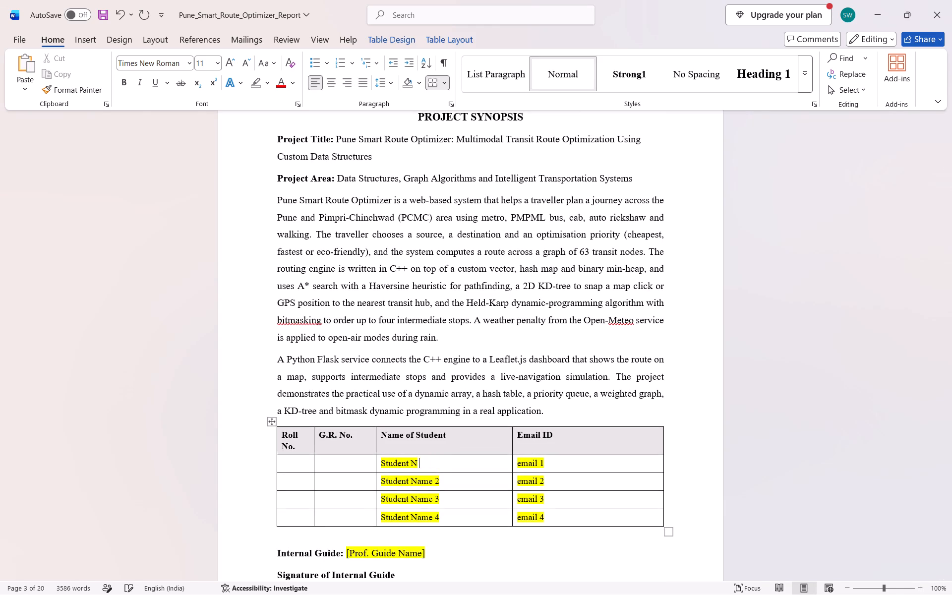
key(BackSpace)
key(BackSpace)
key(BackSpace)
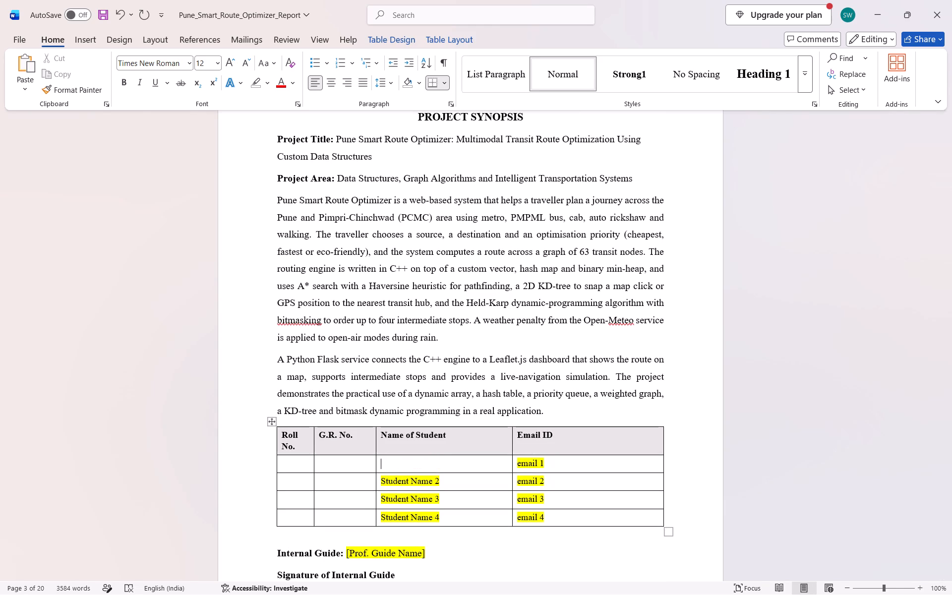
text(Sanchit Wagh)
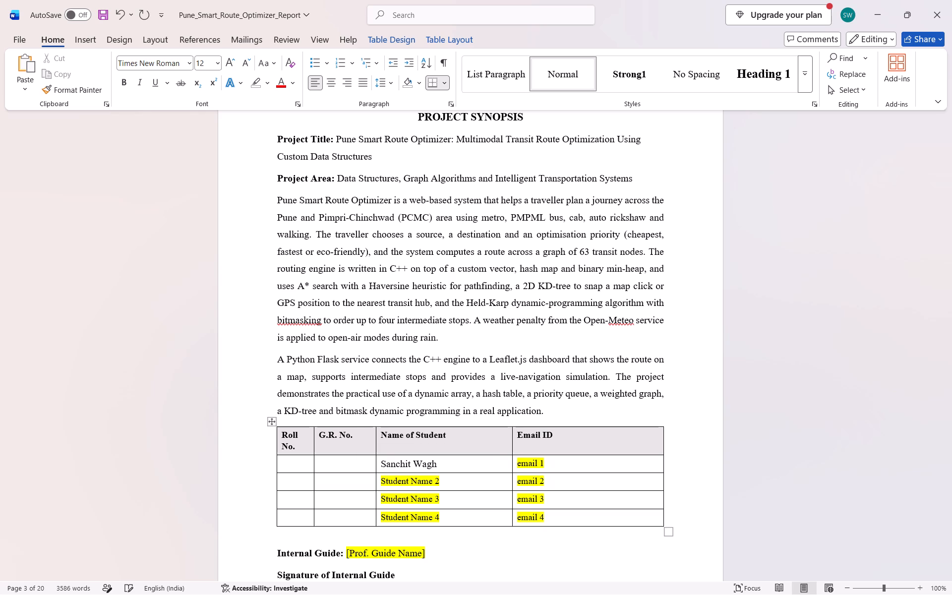
Replace the Student Name 2 placeholder in the Project Synopsis student table with the name of the student listed third on the title page.
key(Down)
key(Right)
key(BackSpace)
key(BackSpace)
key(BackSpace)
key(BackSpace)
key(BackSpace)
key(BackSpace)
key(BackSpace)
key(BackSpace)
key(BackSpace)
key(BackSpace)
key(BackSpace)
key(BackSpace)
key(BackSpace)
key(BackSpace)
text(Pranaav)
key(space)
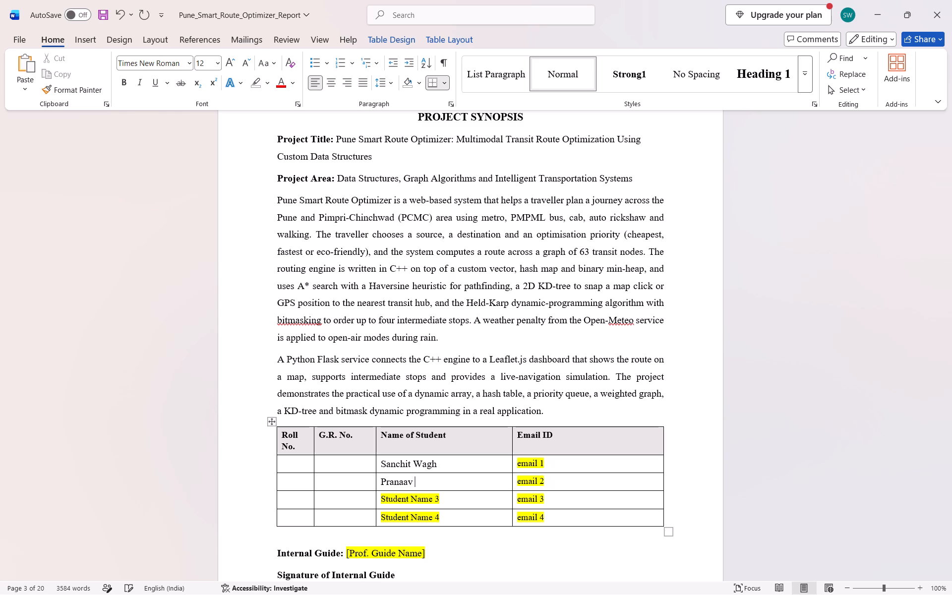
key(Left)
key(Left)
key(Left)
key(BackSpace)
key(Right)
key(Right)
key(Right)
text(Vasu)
Replace the Student Name 3 placeholder in the Project Synopsis student table with the name of the student listed second on the title page.
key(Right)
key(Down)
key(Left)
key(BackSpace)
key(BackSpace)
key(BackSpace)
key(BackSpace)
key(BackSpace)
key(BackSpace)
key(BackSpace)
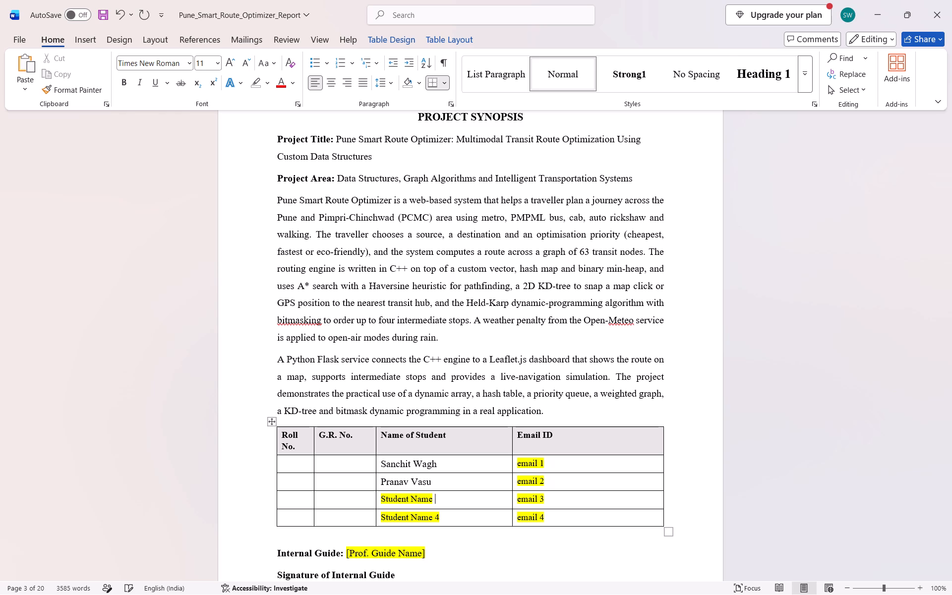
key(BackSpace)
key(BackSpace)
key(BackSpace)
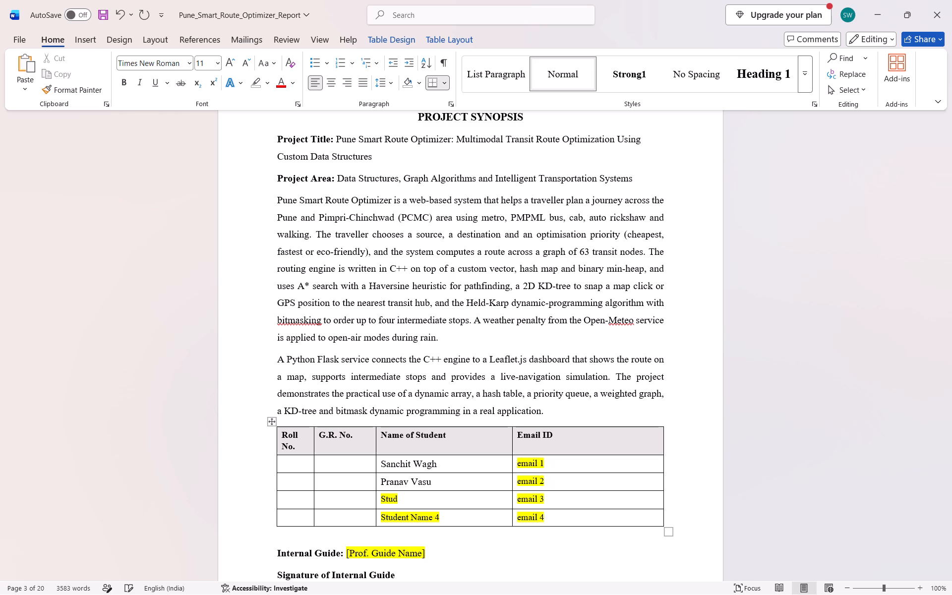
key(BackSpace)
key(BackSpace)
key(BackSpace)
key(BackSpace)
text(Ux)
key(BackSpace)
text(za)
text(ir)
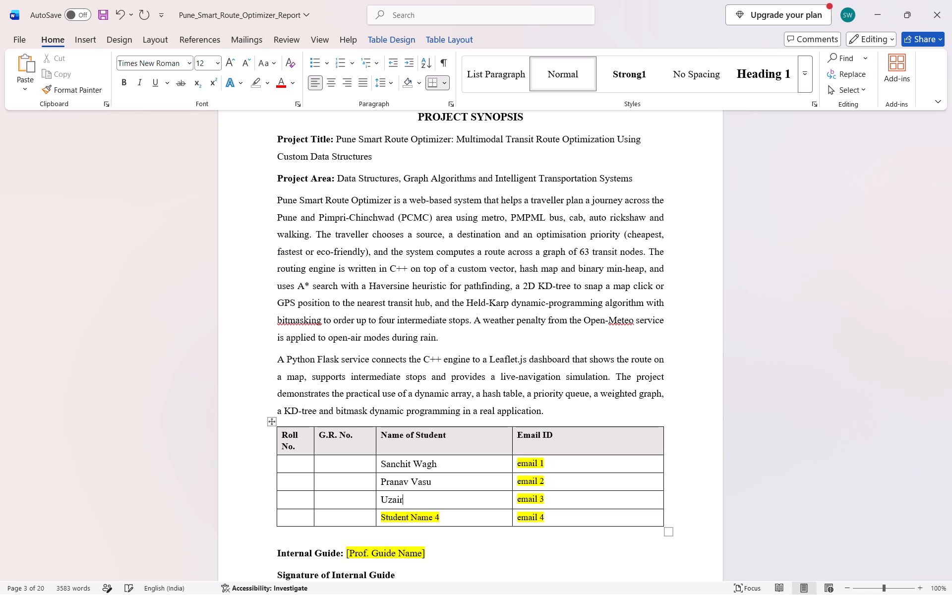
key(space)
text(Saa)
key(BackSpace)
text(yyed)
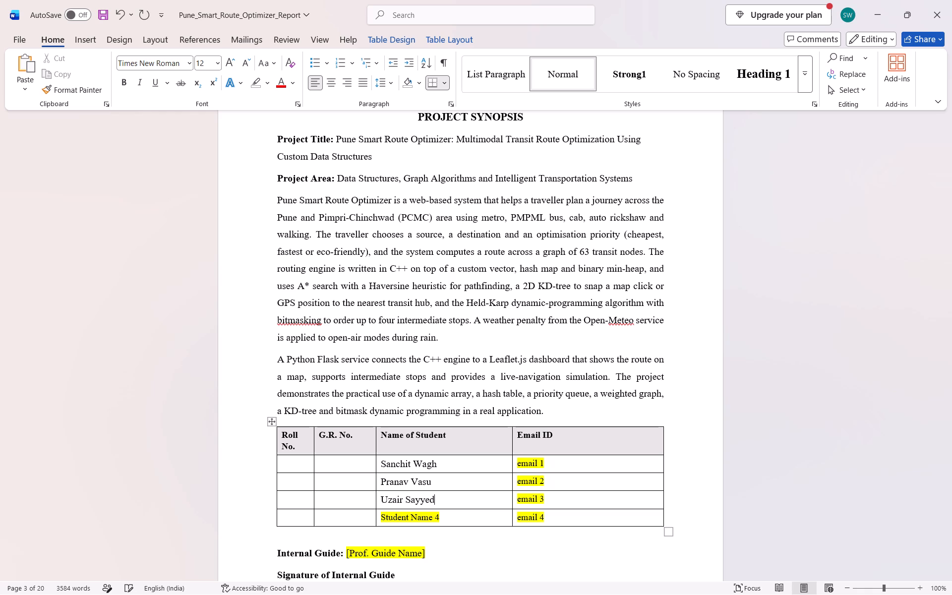
Replace the Student Name 4 placeholder in the Project Synopsis student table with the name of the student listed fourth on the title page.
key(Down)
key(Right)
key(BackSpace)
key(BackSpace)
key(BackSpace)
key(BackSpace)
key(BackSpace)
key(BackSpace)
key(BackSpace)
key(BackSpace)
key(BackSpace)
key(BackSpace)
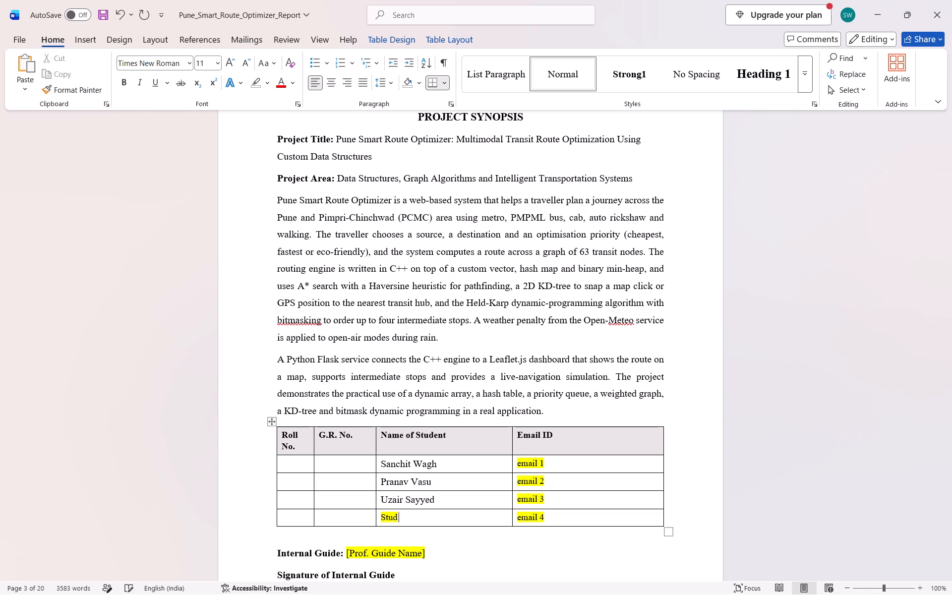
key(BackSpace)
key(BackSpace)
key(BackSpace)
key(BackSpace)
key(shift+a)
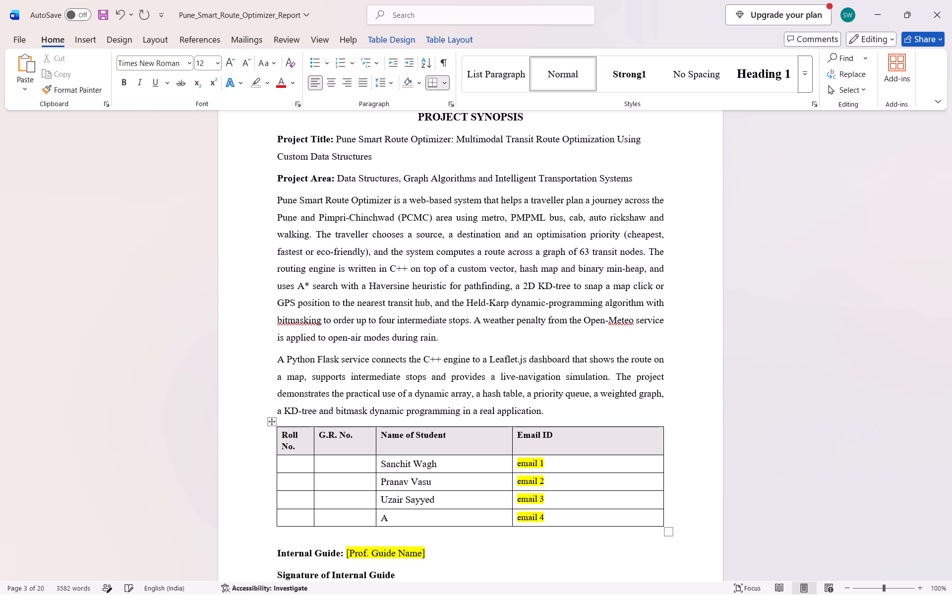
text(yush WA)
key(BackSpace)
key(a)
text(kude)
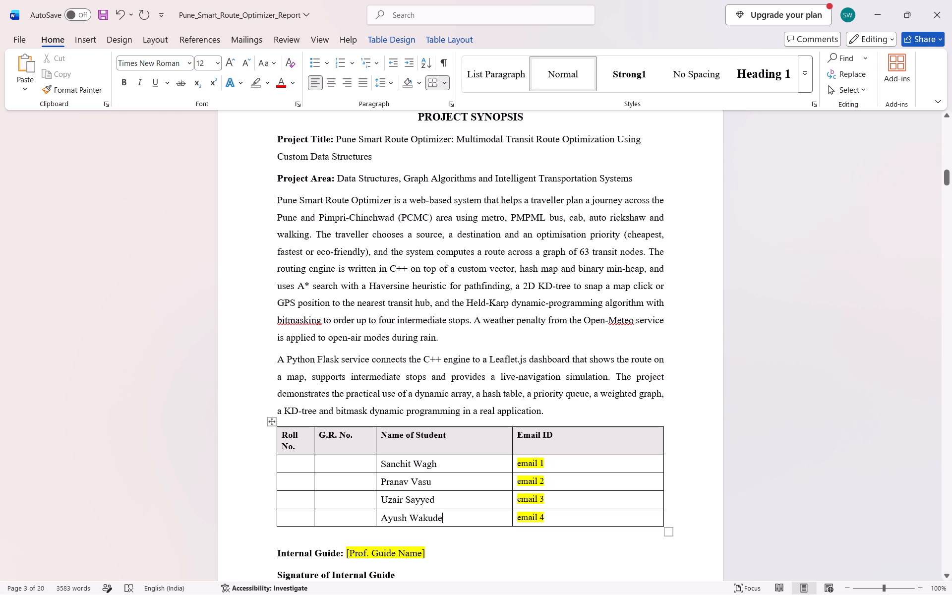
Delete the highlighted [Prof. Guide Name] placeholder after Internal Guide on the Project Synopsis page.
drag(344, 552, 386, 553)
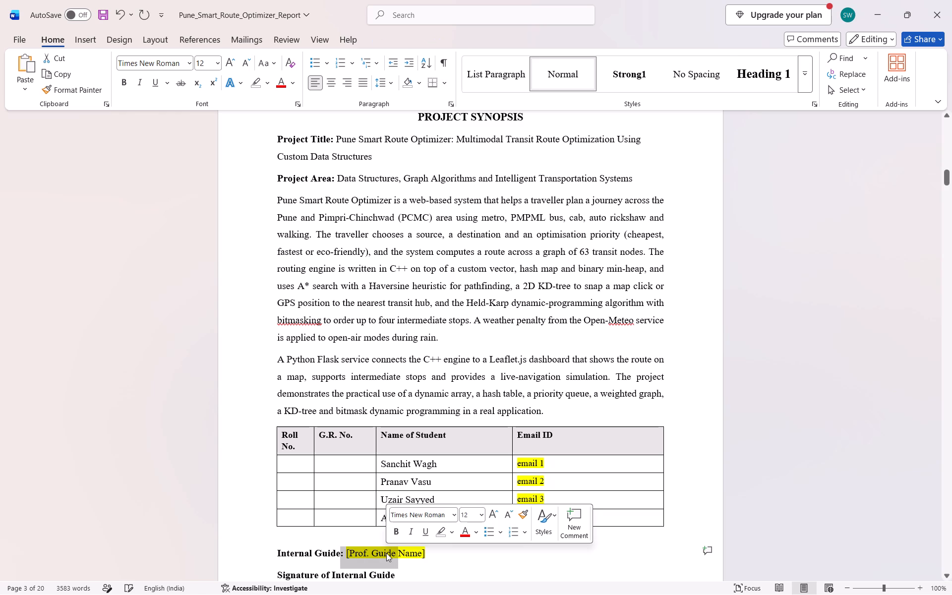
click(436, 552)
click(436, 552)
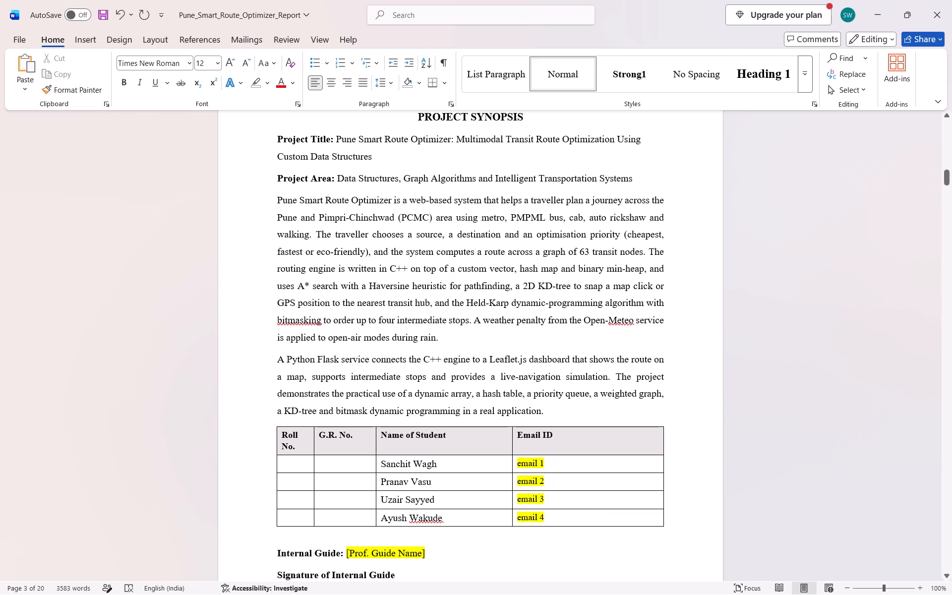
key(BackSpace)
key(BackSpace)
key(BackSpace)
key(BackSpace)
key(BackSpace)
key(BackSpace)
key(BackSpace)
key(BackSpace)
key(BackSpace)
key(BackSpace)
key(BackSpace)
key(BackSpace)
key(BackSpace)
key(BackSpace)
key(BackSpace)
key(BackSpace)
key(BackSpace)
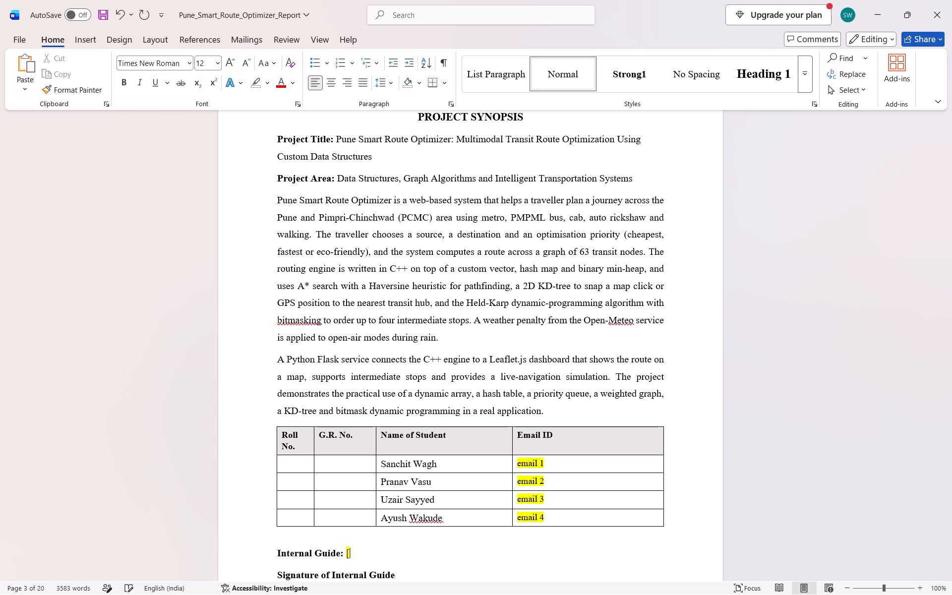
key(BackSpace)
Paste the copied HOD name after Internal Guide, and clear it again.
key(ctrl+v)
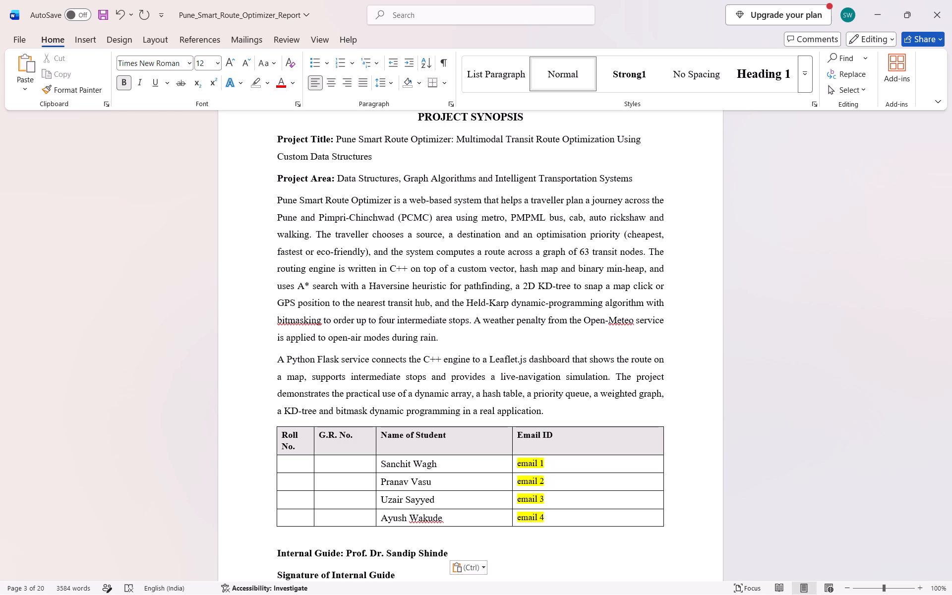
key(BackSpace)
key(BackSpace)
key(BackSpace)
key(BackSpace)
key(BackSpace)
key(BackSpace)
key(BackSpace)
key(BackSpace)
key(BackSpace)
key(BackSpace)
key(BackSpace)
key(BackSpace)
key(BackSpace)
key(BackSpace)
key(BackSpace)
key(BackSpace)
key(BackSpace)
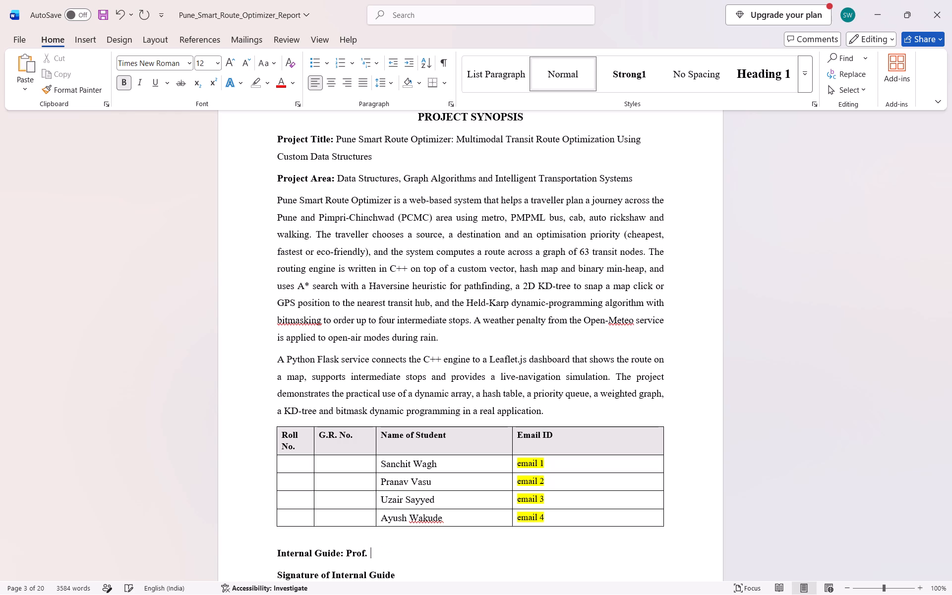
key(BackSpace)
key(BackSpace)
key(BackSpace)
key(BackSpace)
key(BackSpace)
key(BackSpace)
Enter the project guide's name after Internal Guide on the Project Synopsis page.
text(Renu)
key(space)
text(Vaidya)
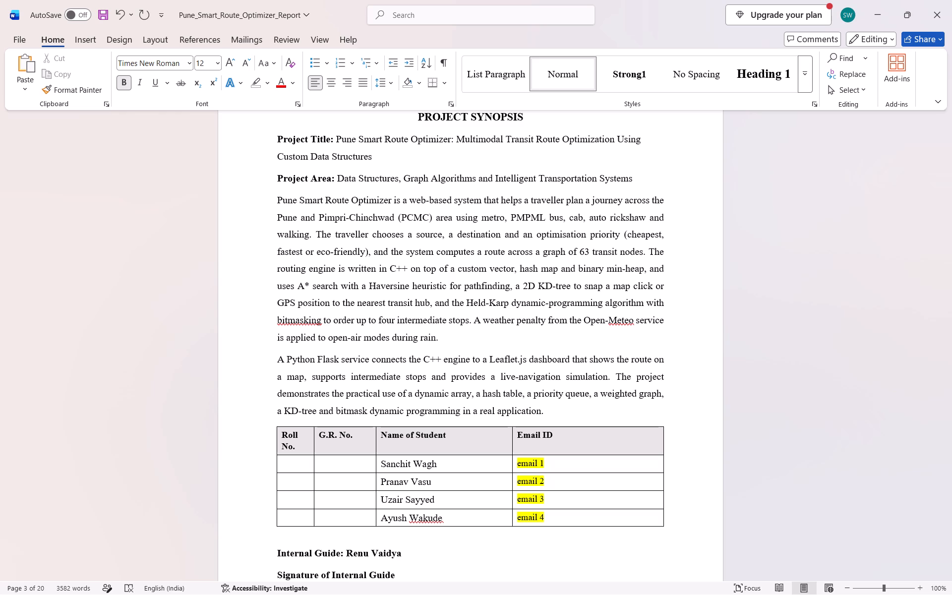
Review the guide entry on the Certificate page and the Internal Guide line below the Project Synopsis table.
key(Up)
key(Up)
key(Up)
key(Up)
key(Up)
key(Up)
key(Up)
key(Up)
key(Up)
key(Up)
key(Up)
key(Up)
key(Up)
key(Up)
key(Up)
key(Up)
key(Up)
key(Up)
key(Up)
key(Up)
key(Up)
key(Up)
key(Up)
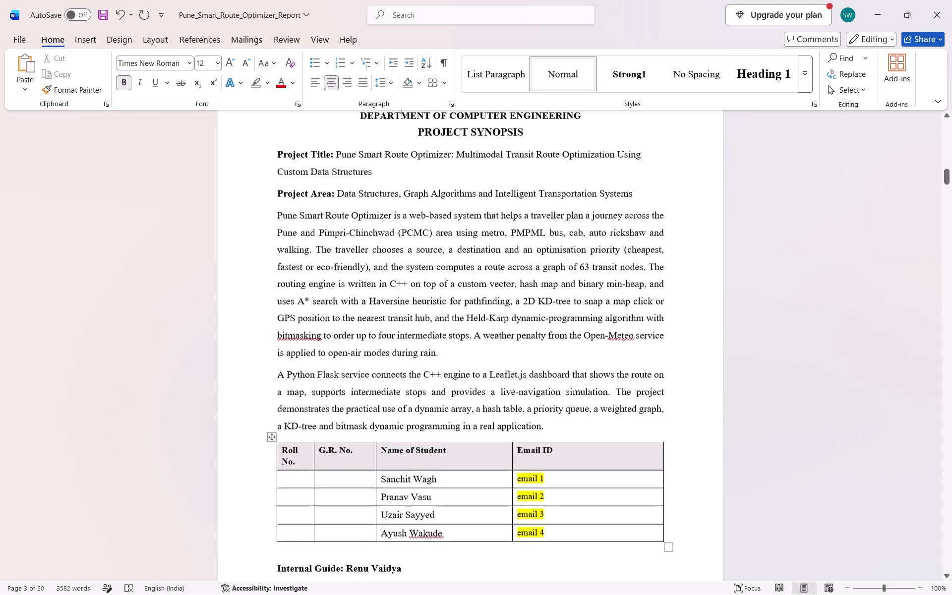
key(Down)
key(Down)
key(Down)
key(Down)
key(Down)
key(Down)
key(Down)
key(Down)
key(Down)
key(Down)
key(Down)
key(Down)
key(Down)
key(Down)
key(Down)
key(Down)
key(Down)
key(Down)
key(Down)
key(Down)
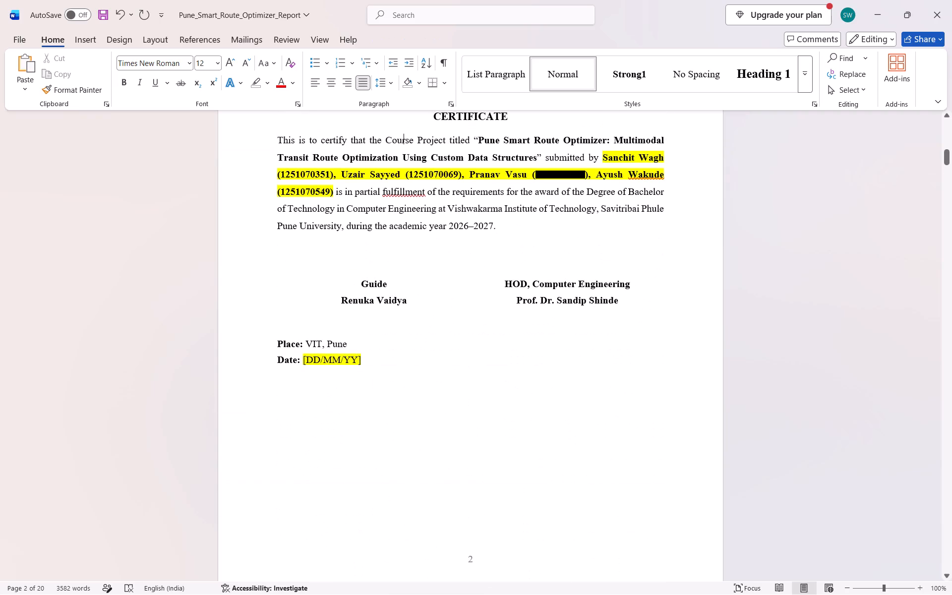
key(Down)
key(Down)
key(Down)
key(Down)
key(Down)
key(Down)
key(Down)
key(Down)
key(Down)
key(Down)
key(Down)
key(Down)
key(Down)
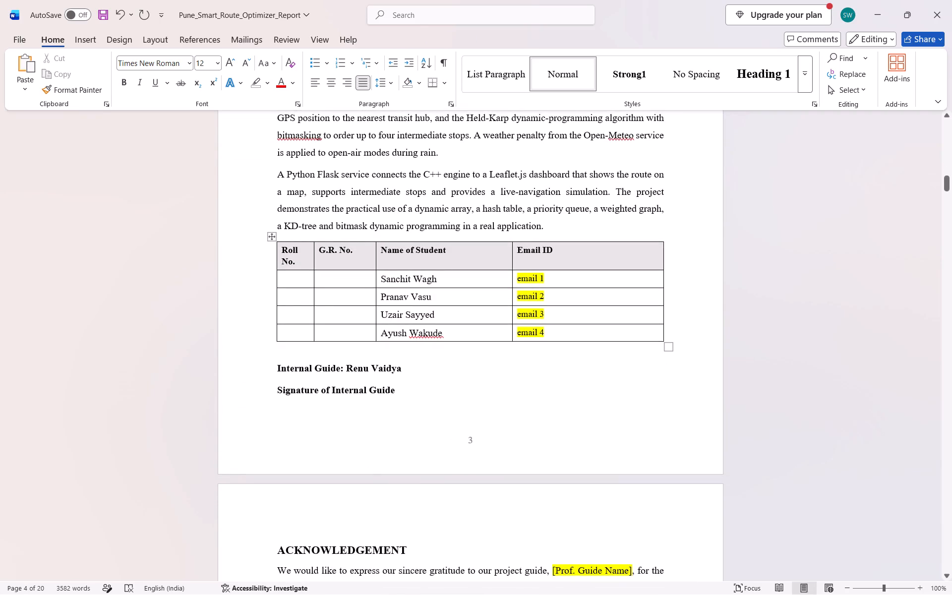
Remove bold from the guide's name in the Internal Guide line, keeping the label bold.
triple_click(400, 373)
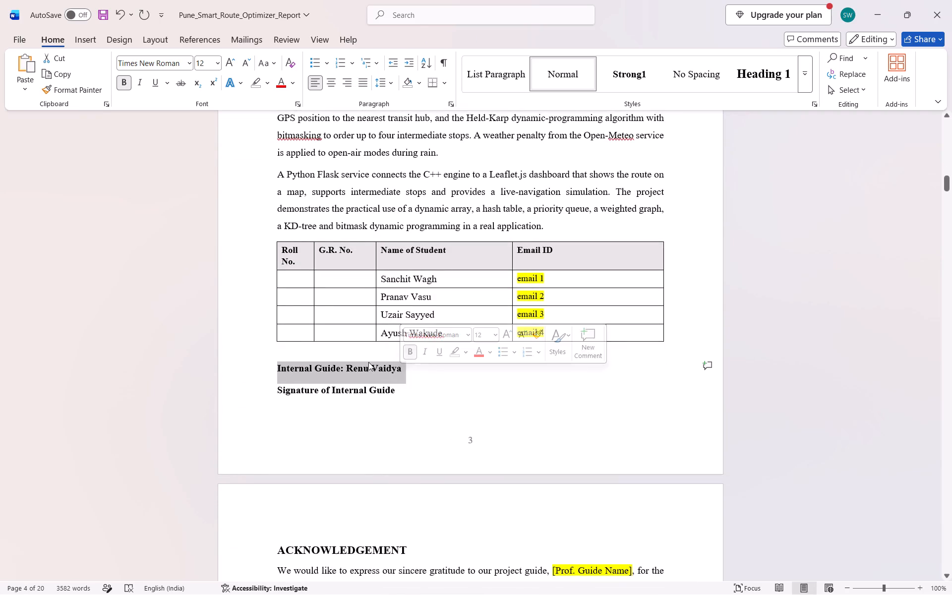
click(349, 369)
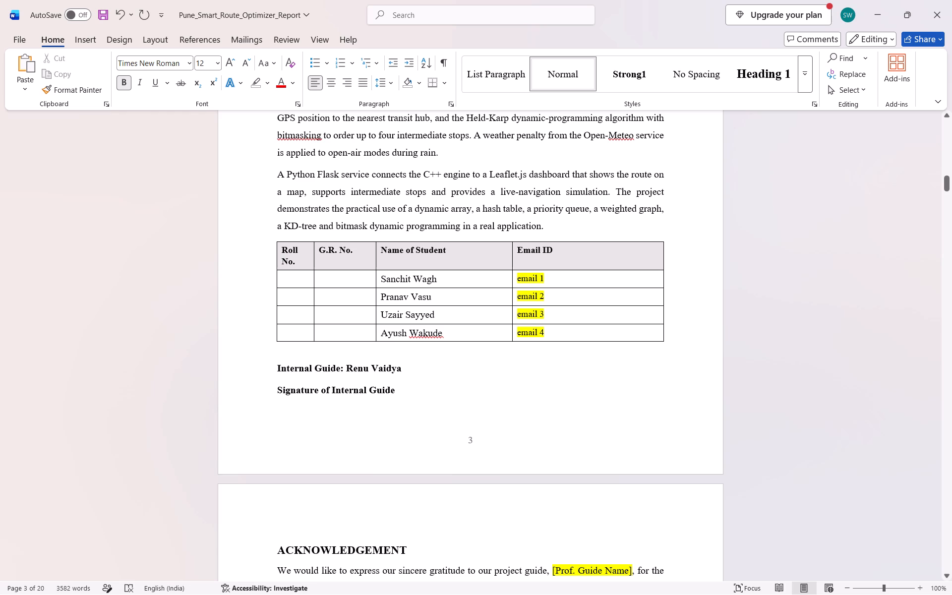
drag(346, 366, 408, 367)
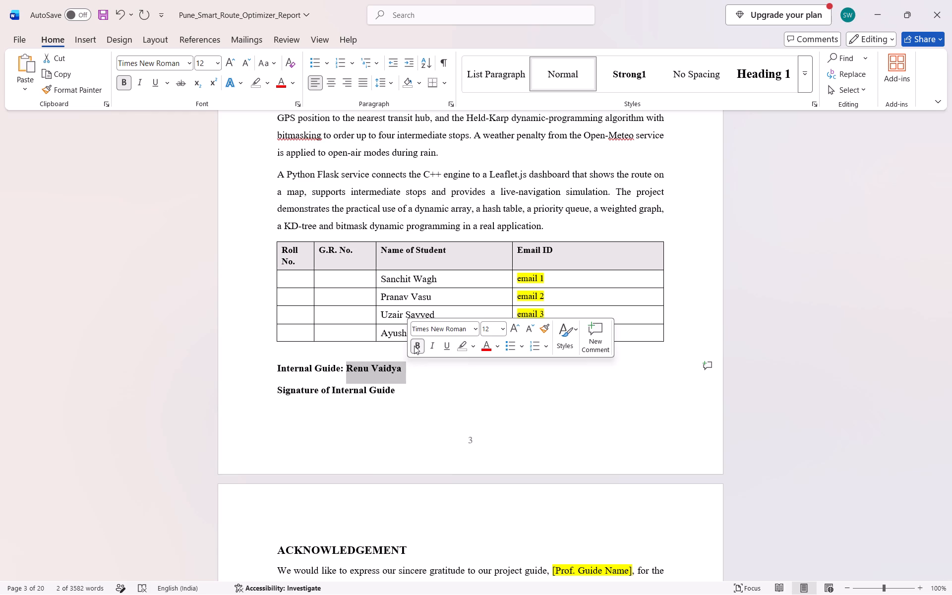
click(414, 346)
click(401, 436)
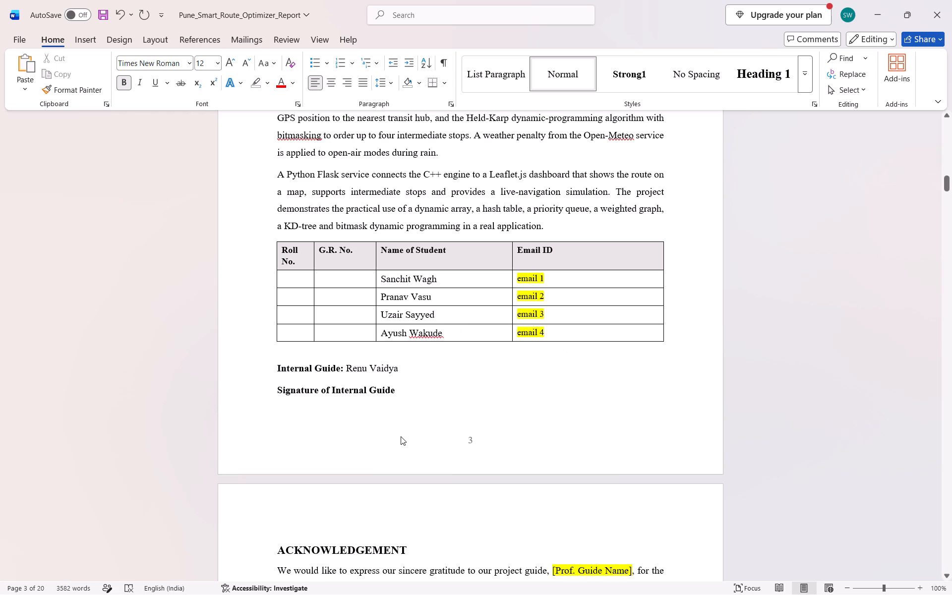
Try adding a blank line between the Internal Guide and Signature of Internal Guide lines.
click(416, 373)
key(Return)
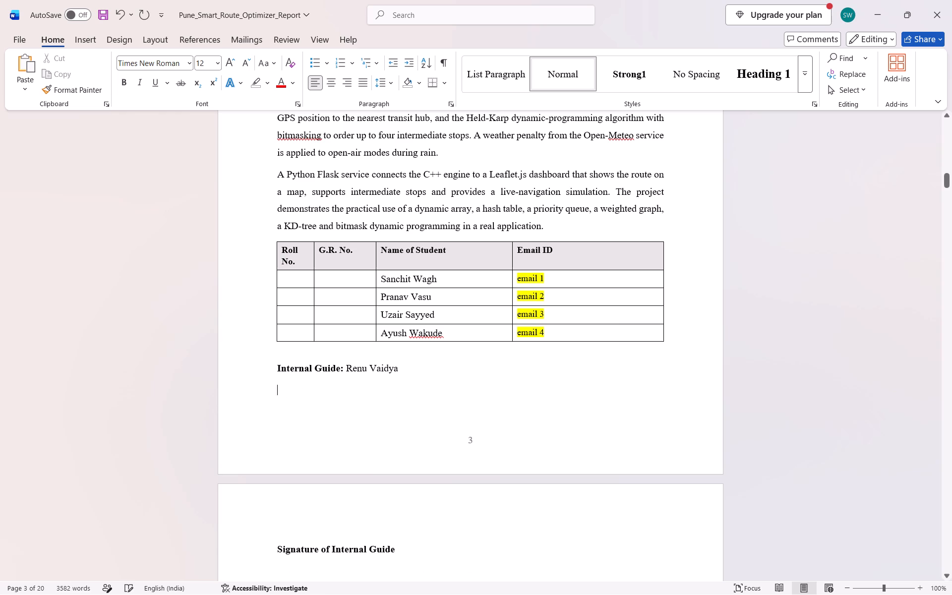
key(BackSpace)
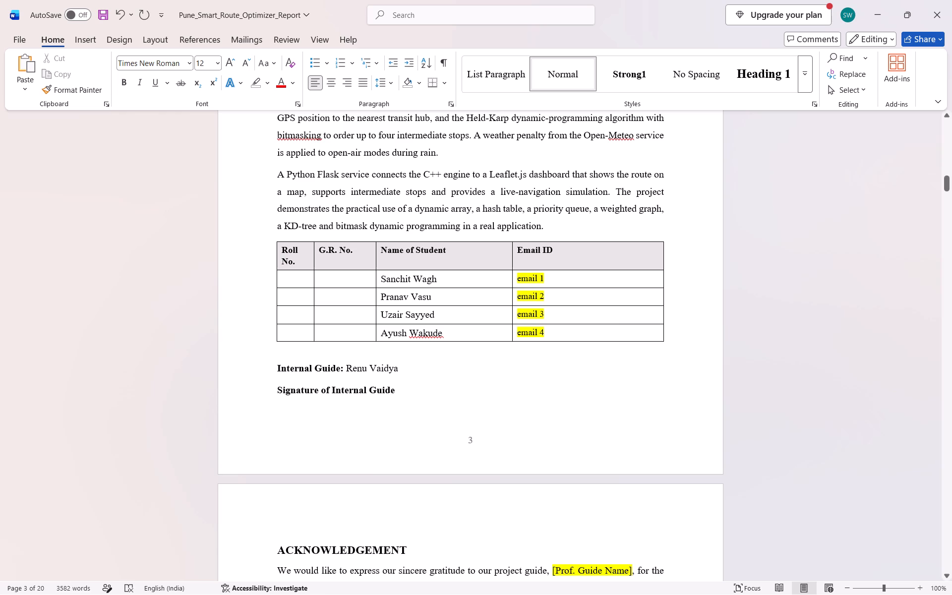
Delete the blank line between the Project Synopsis student table and the Internal Guide line.
click(276, 369)
key(BackSpace)
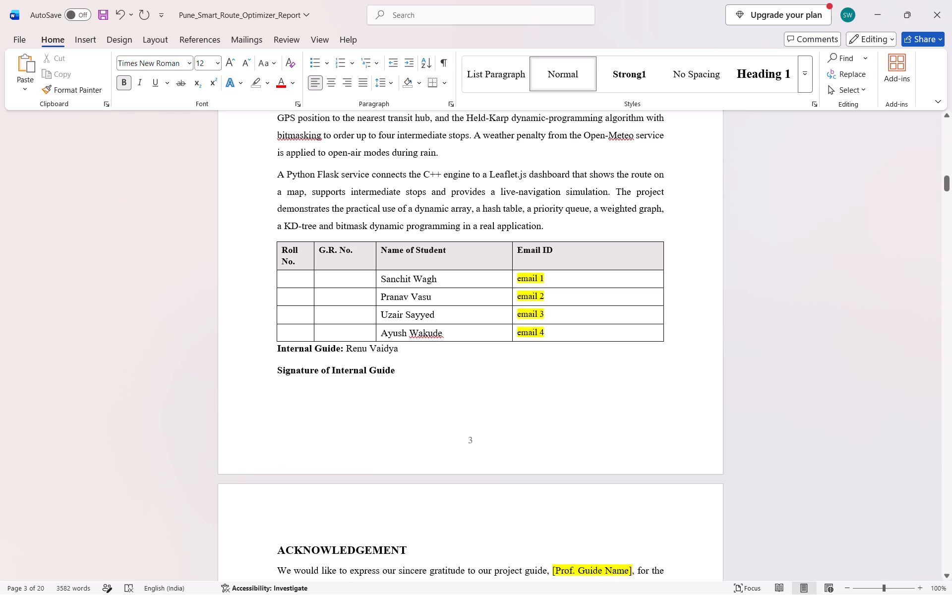
Insert a blank line between the Internal Guide and Signature of Internal Guide lines below the student table.
click(418, 355)
key(Return)
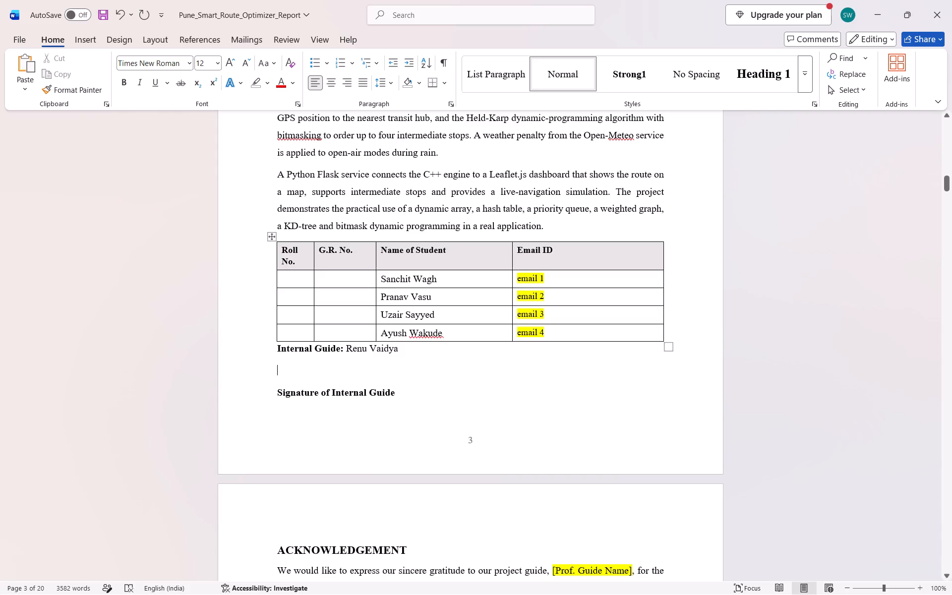
Enter the first student's G.R. number in the Project Synopsis student table.
click(344, 281)
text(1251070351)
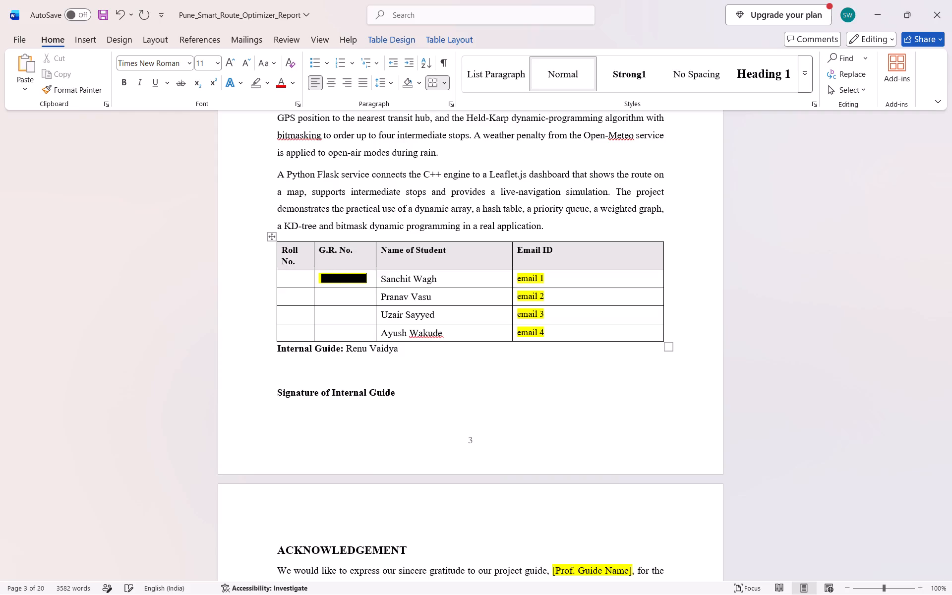
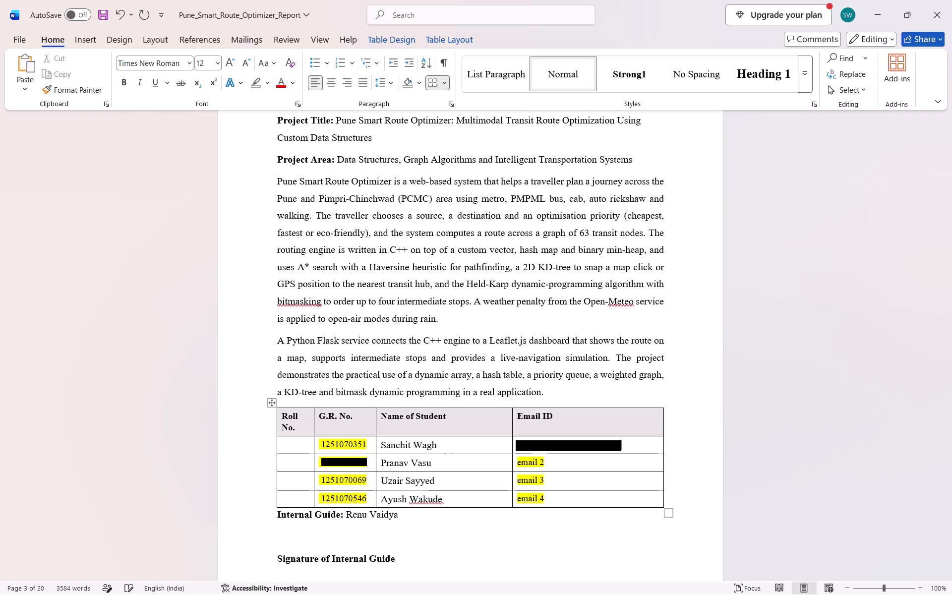
Complete the first student's email address in the Email ID column with the ending "edu".
text(edu)
Delete the last three characters of the "email 3" placeholder in the third student's Email ID cell.
key(Down)
key(Down)
key(BackSpace)
key(BackSpace)
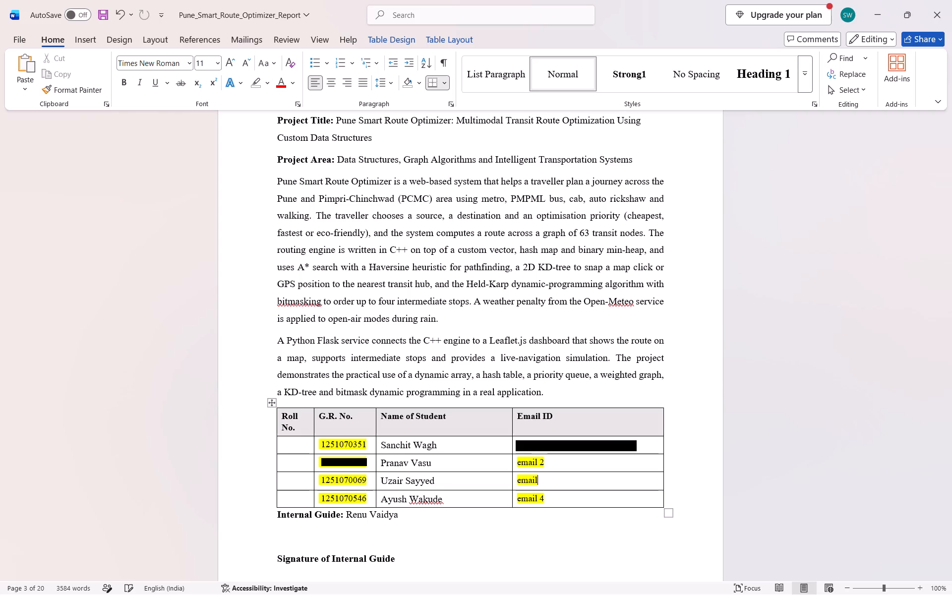
key(BackSpace)
Correct the first student's email address by replacing one character near its end with "s".
key(Up)
key(Up)
key(Left)
key(Left)
key(Left)
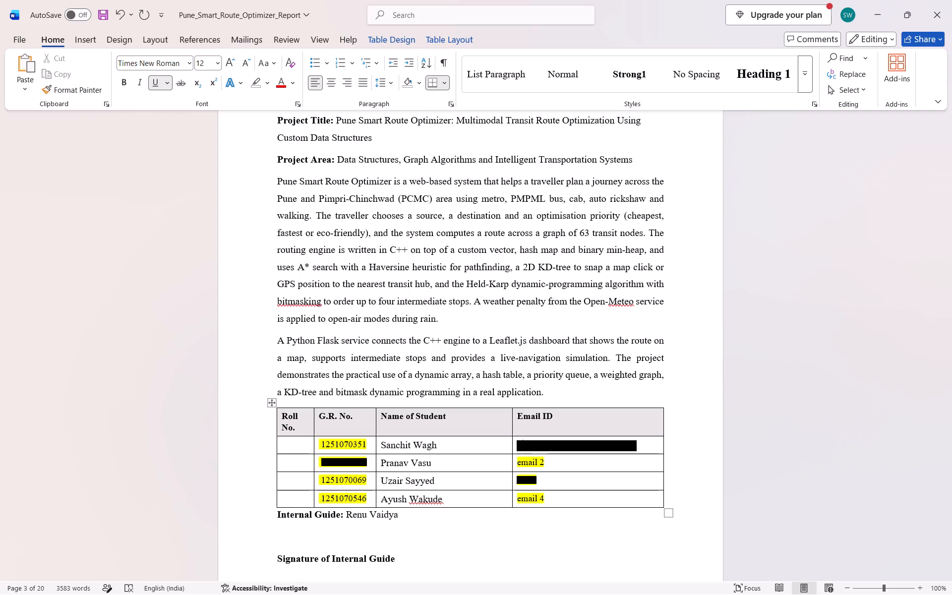
key(BackSpace)
key(s)
Place the text cursor in the second student's Email ID placeholder, directly after the word "email".
key(Down)
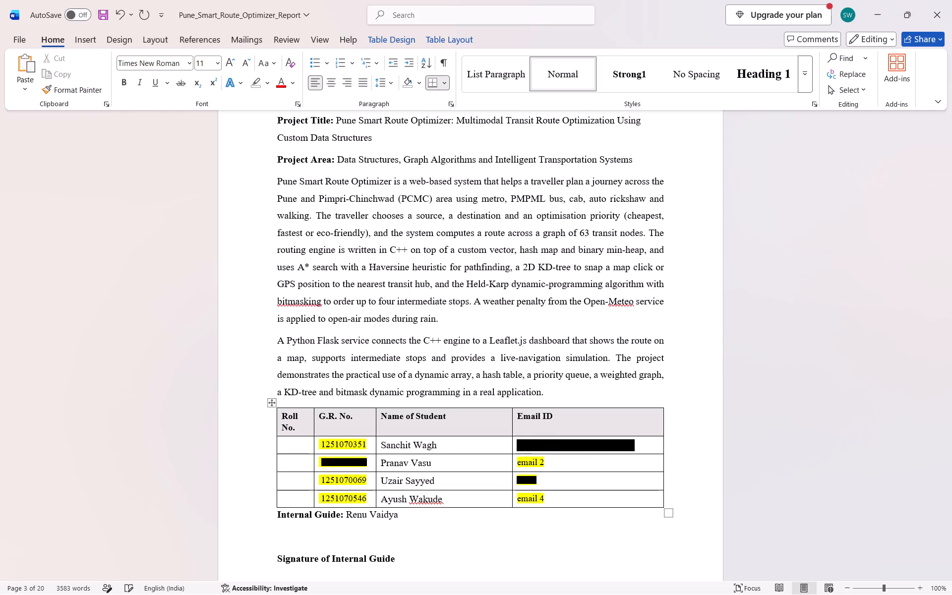
key(Right)
key(Right)
key(Right)
key(Right)
key(Right)
key(Right)
key(Right)
key(Right)
key(Down)
key(Right)
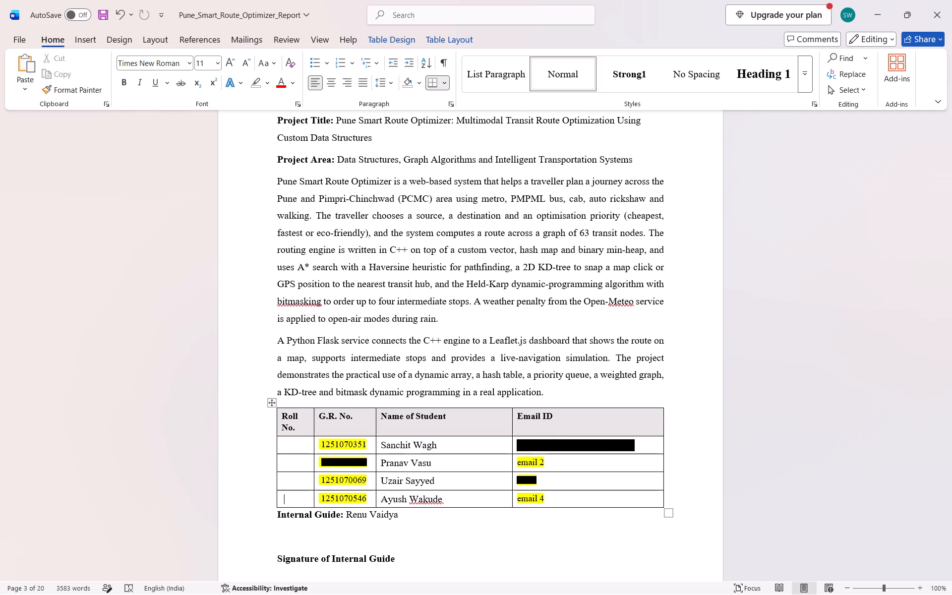
key(Right)
key(Right)
key(Right)
key(Right)
key(Right)
key(Right)
key(Right)
key(Right)
key(Right)
key(Right)
key(Right)
key(Right)
key(Right)
key(Right)
key(Right)
key(Right)
key(Right)
key(Right)
key(Right)
key(Right)
key(Right)
key(Right)
key(Right)
key(Right)
key(Right)
key(Right)
key(Right)
key(Right)
key(Right)
key(Up)
key(Up)
key(Right)
key(Right)
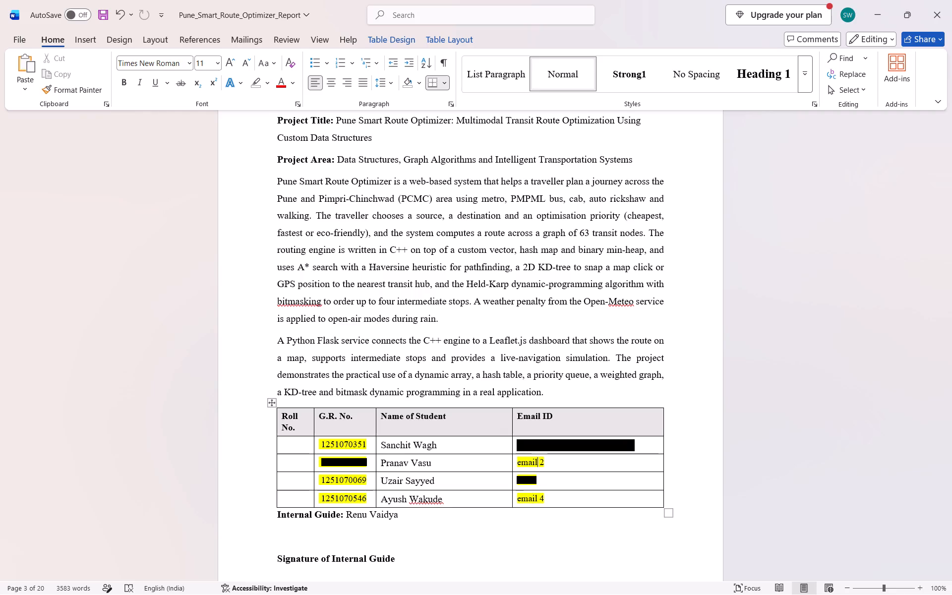
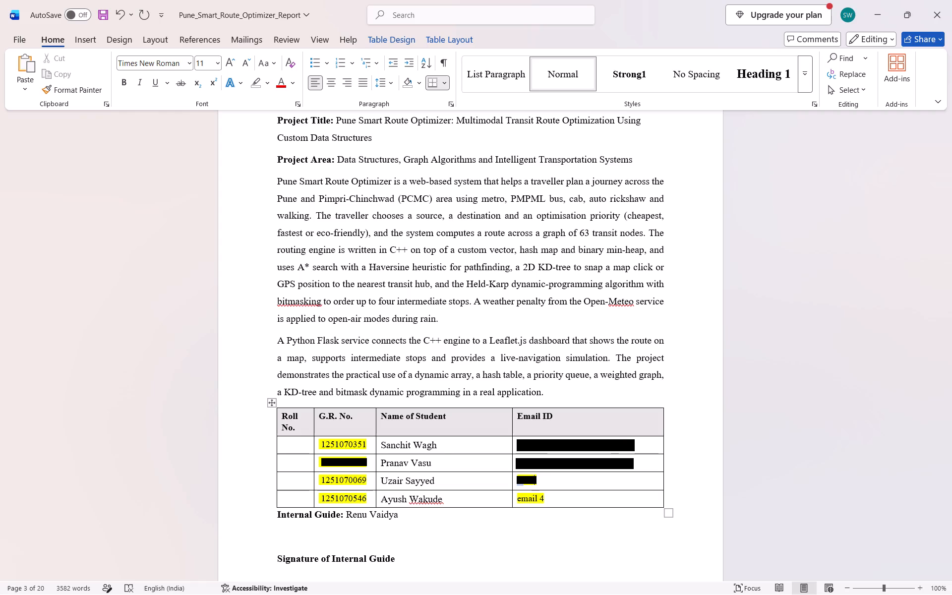
Move the text cursor one character forward in the third student's Email ID entry.
key(Right)
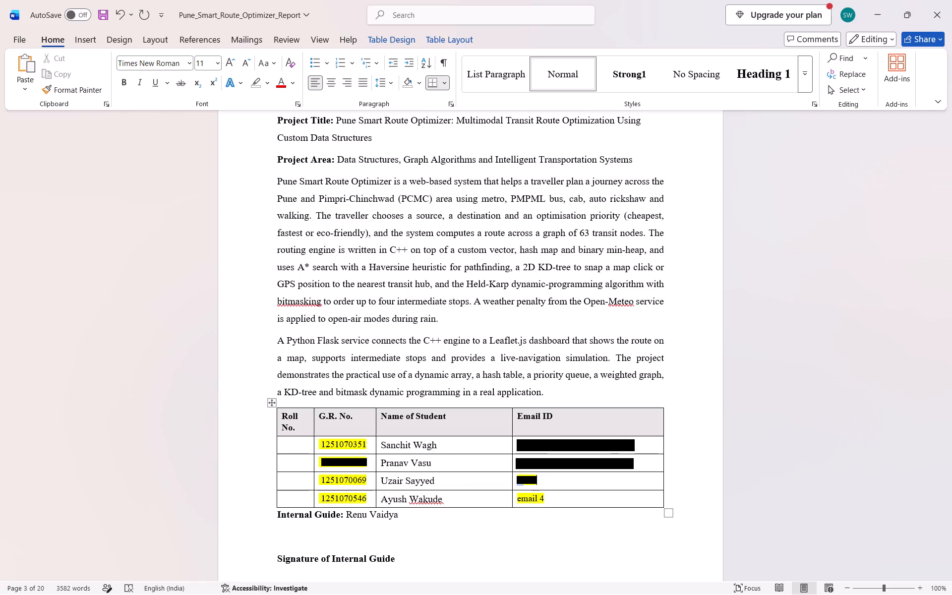
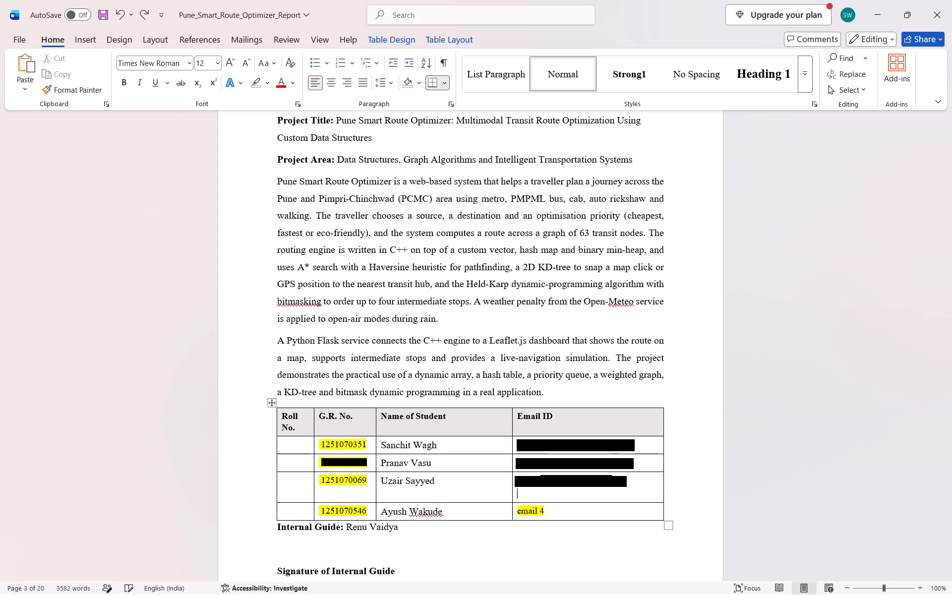
Remove the extra blank line below the third student's entry in the Email ID column.
key(BackSpace)
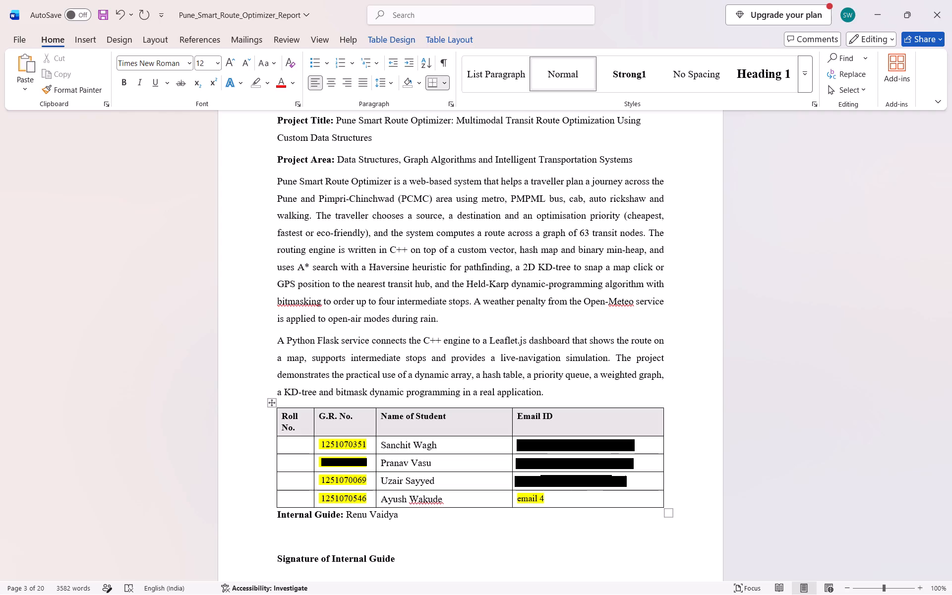
Place the text cursor at the end of the "email 4" placeholder in the fourth student's Email ID cell.
key(Down)
key(Down)
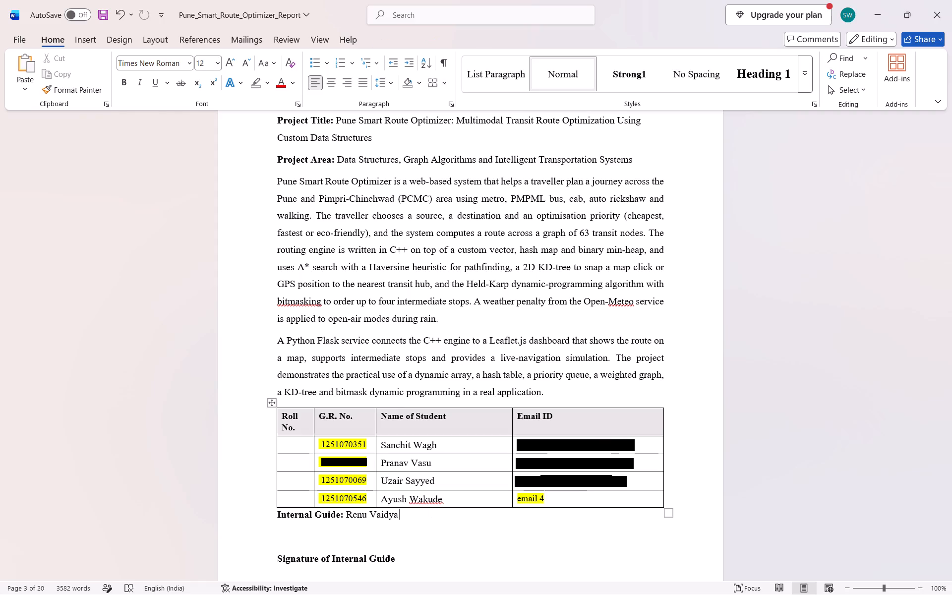
key(Up)
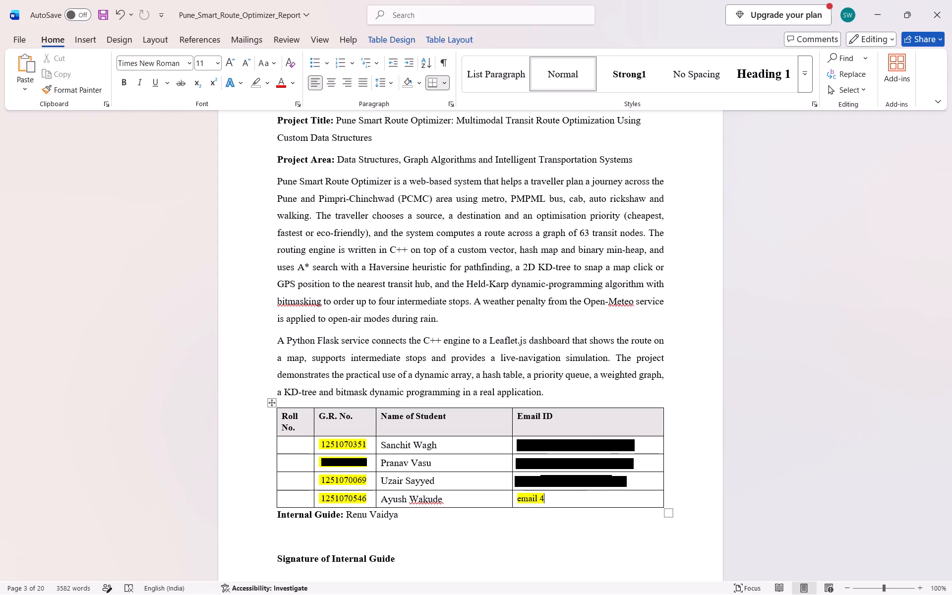
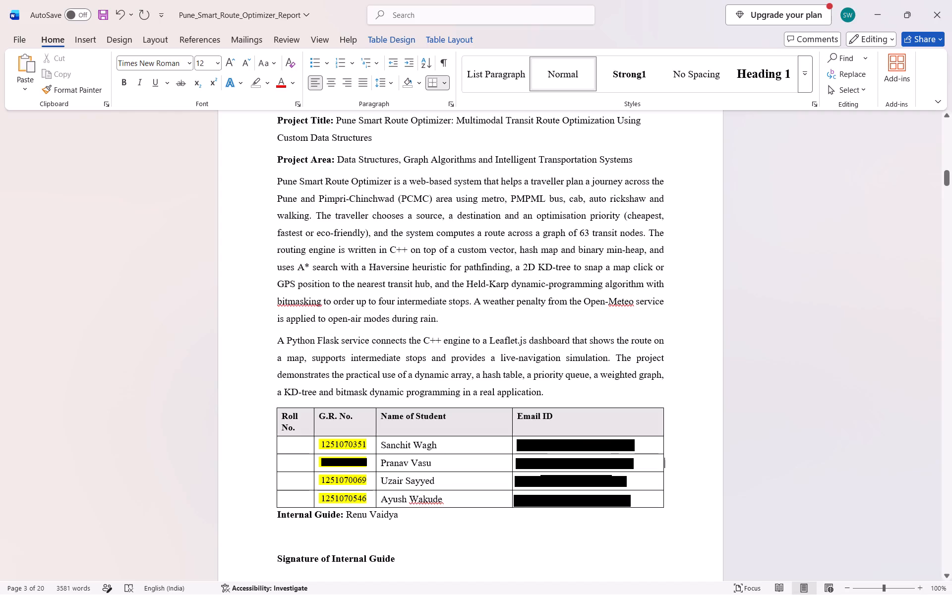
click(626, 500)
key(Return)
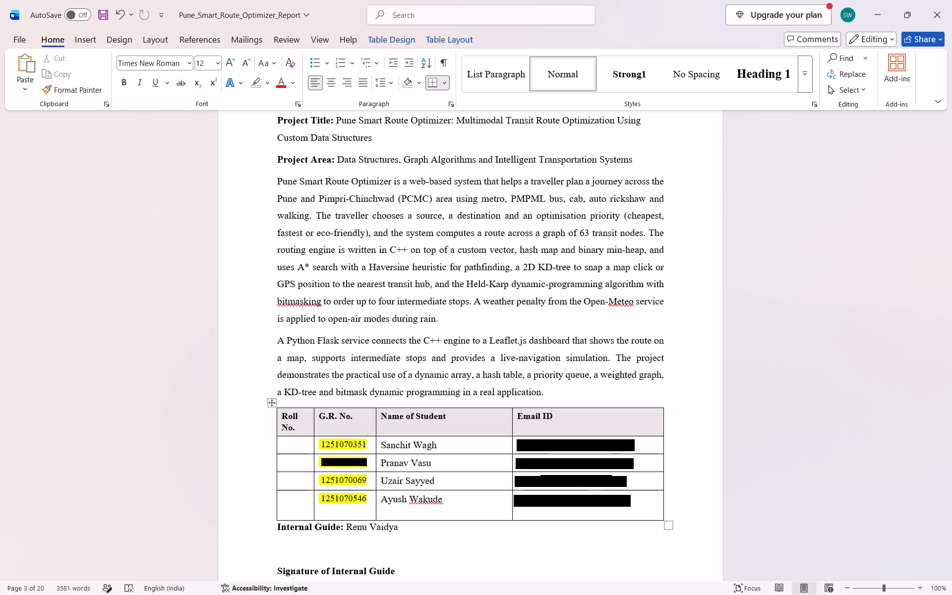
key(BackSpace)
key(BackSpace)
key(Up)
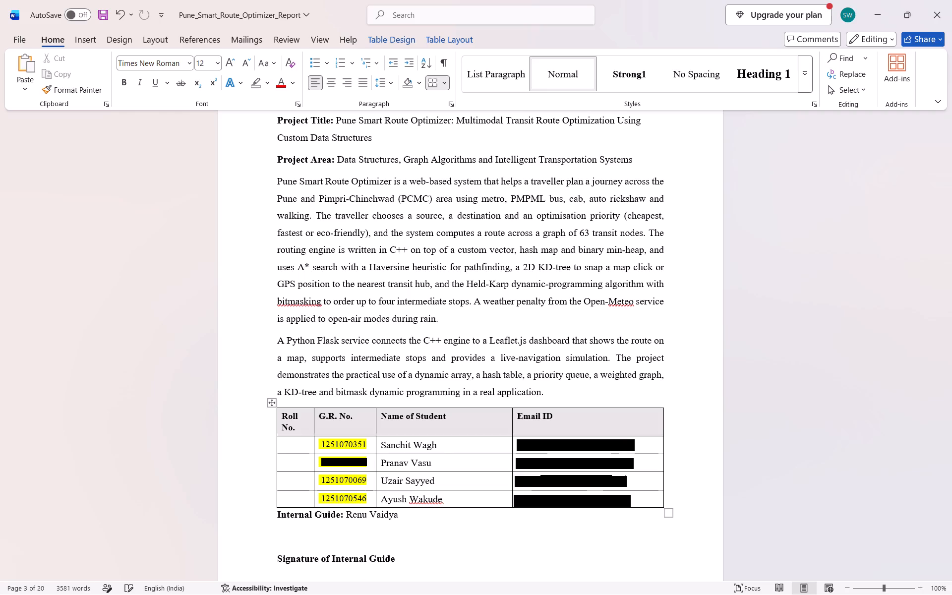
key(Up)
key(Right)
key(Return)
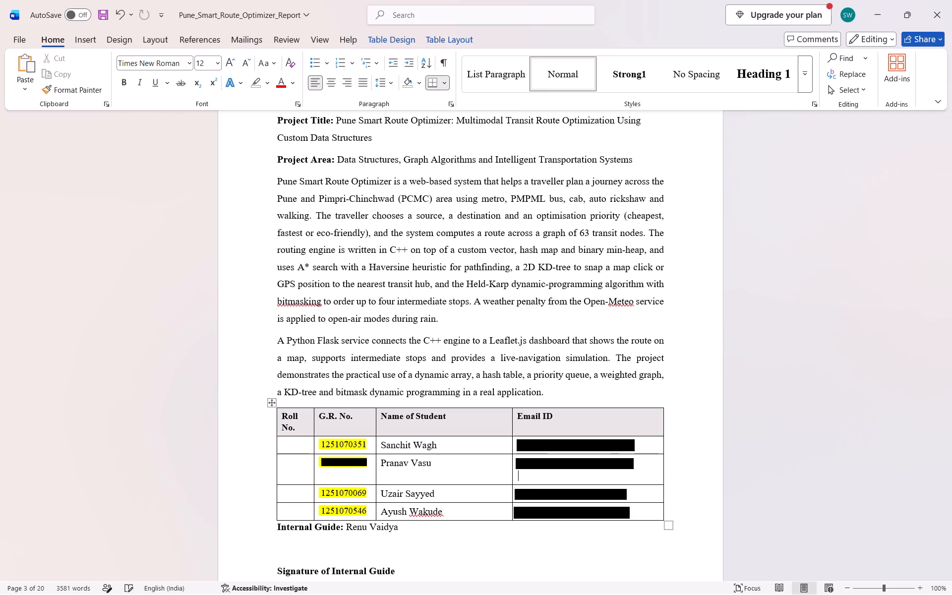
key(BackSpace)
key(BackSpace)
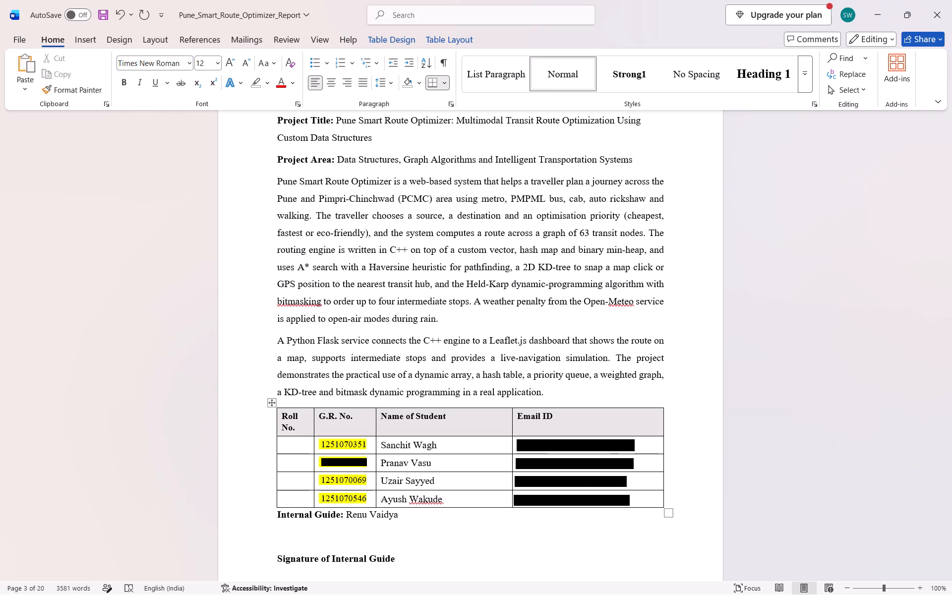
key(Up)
Fill the Roll No. column for the four students with 45, 33, 25 and 50, in row order.
click(294, 453)
text(45)
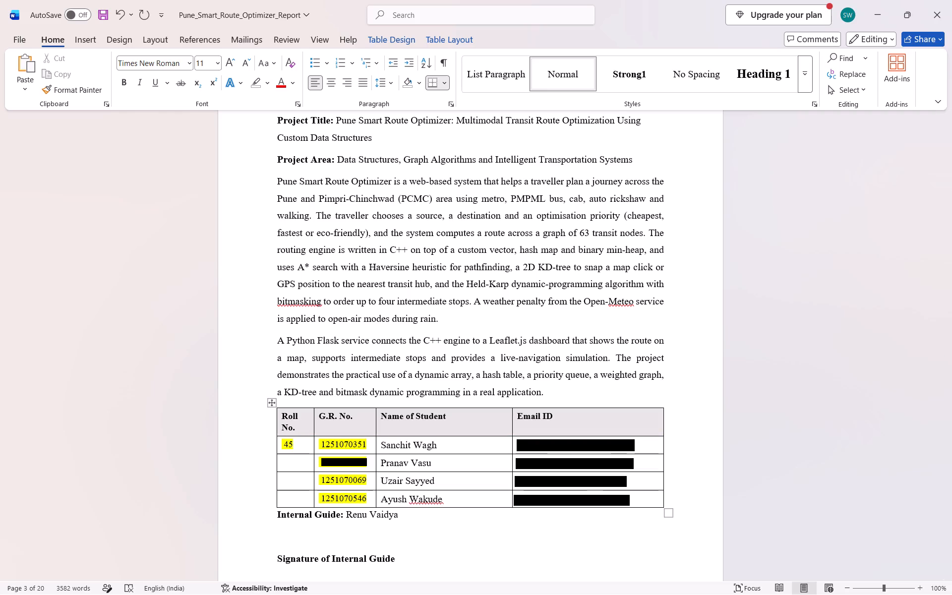
key(Down)
text(33)
key(Down)
text(25)
key(Down)
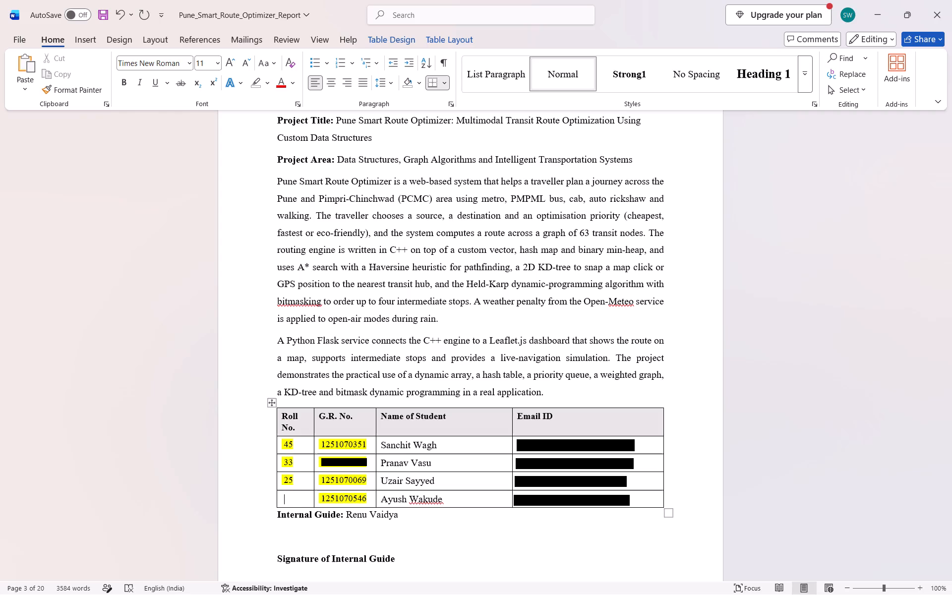
text(50)
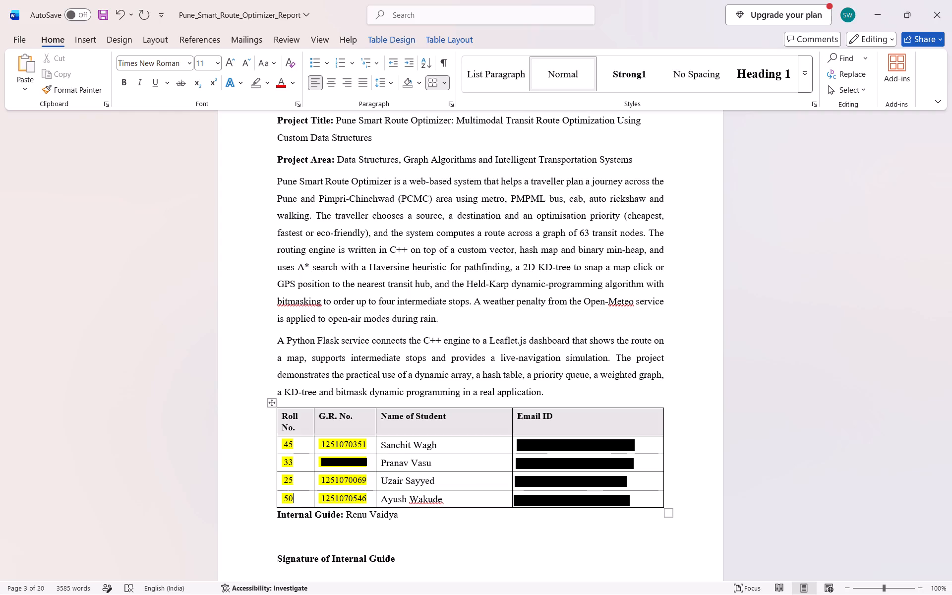
Review the report pages after the student table, through the start of section 3, checking their content and layout.
scroll(443, 525, down, 1)
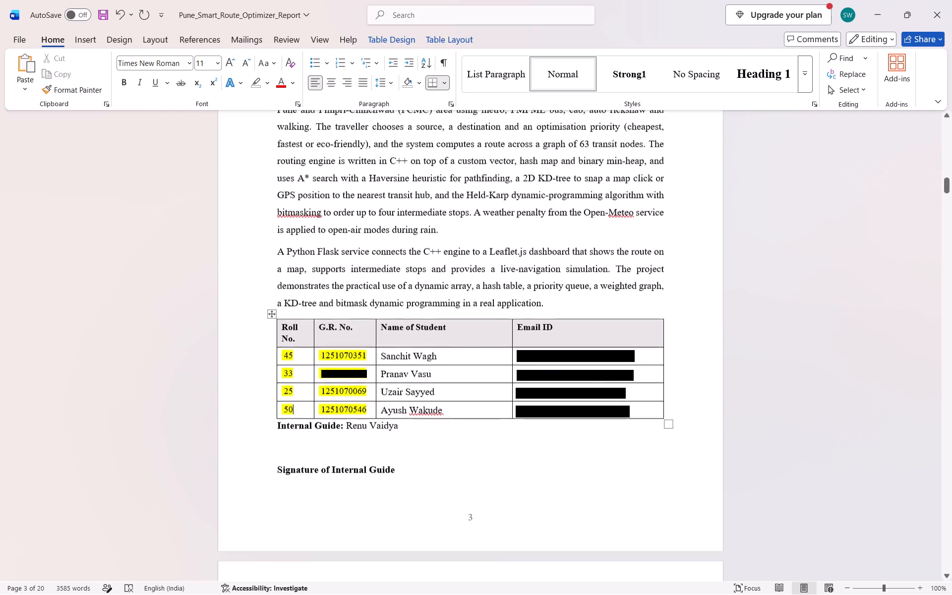
scroll(443, 525, down, 2)
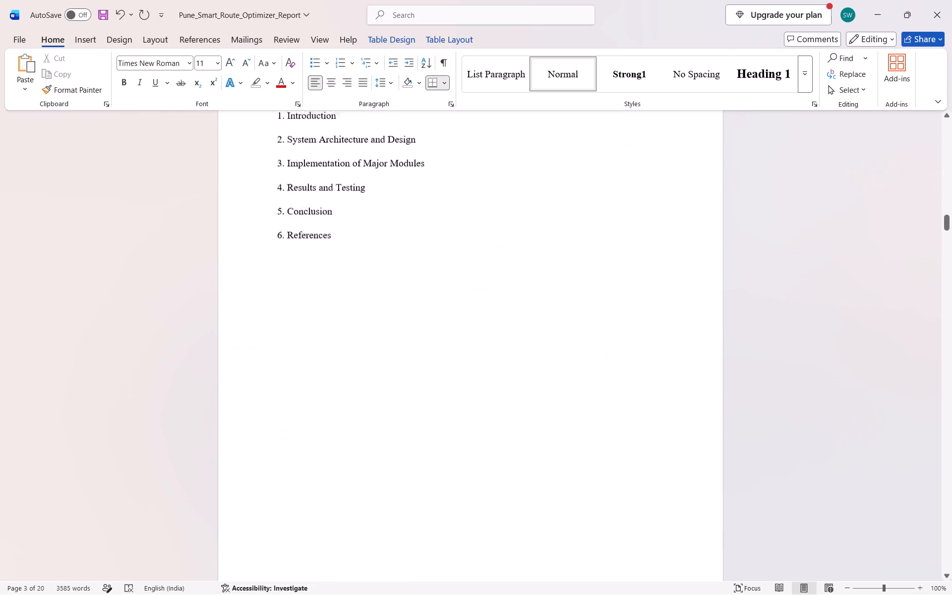
scroll(443, 525, down, 1)
scroll(443, 525, up, 1)
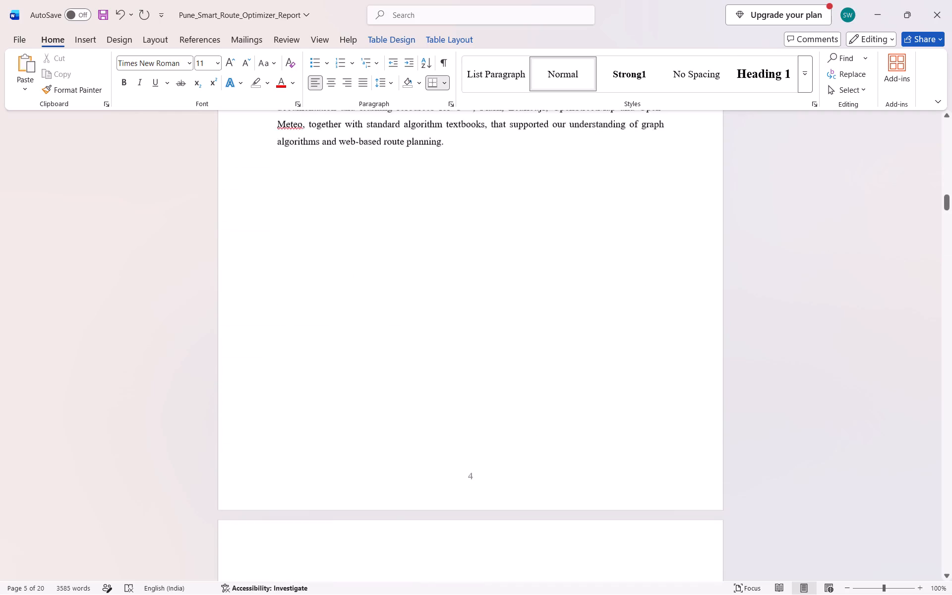
scroll(443, 525, down, 4)
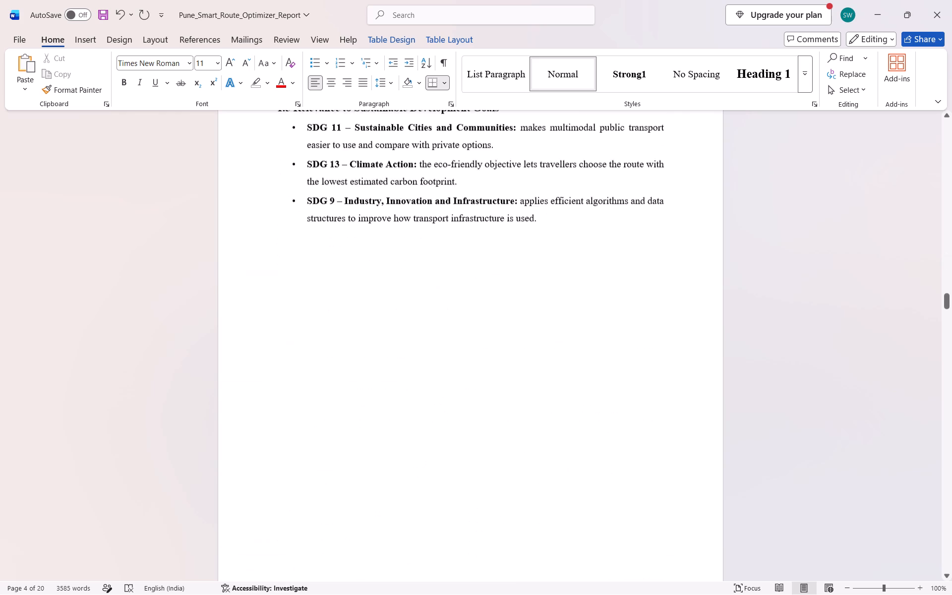
scroll(443, 525, down, 3)
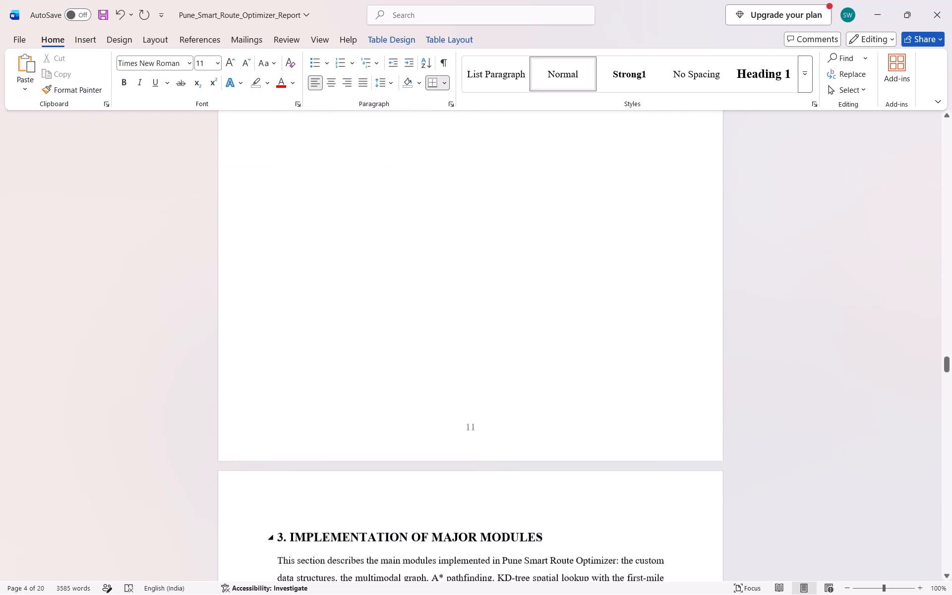
scroll(443, 525, down, 1)
scroll(443, 525, up, 2)
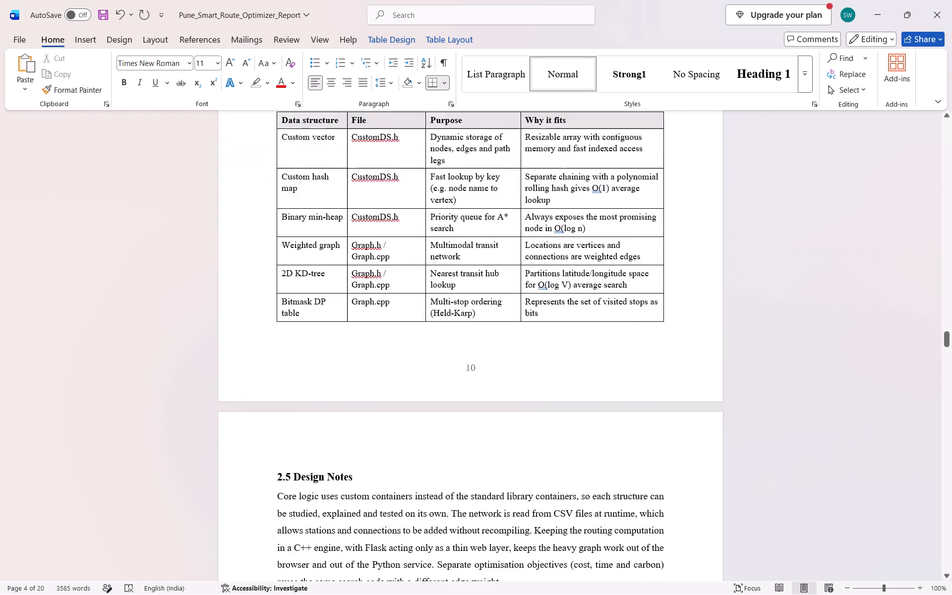
scroll(443, 525, up, 4)
scroll(443, 525, right, 1)
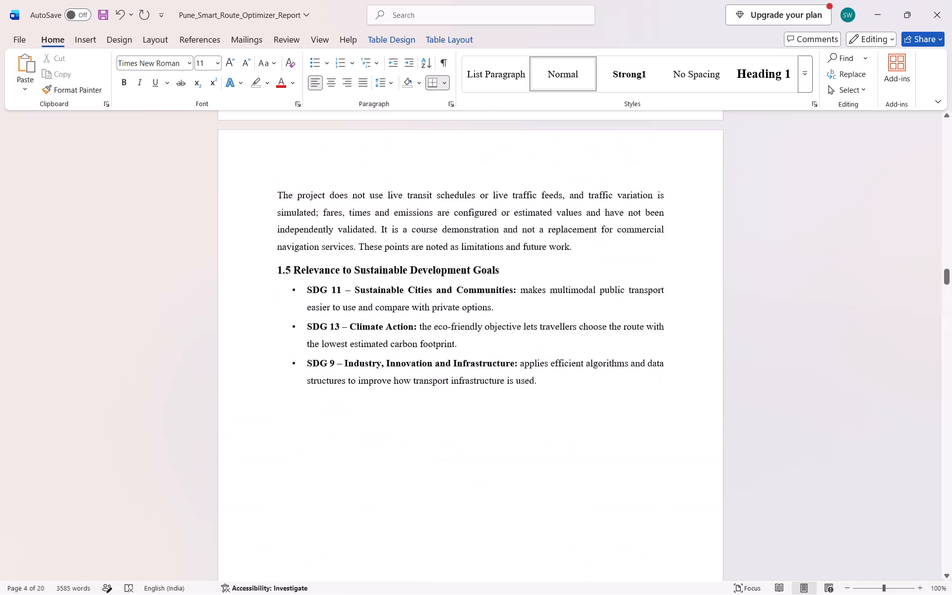
scroll(443, 525, right, 1)
Apply the Normal style to the "3. IMPLEMENTATION OF MAJOR MODULES" heading to bring it directly below the section 2.5 Design Notes text.
scroll(443, 525, down, 1)
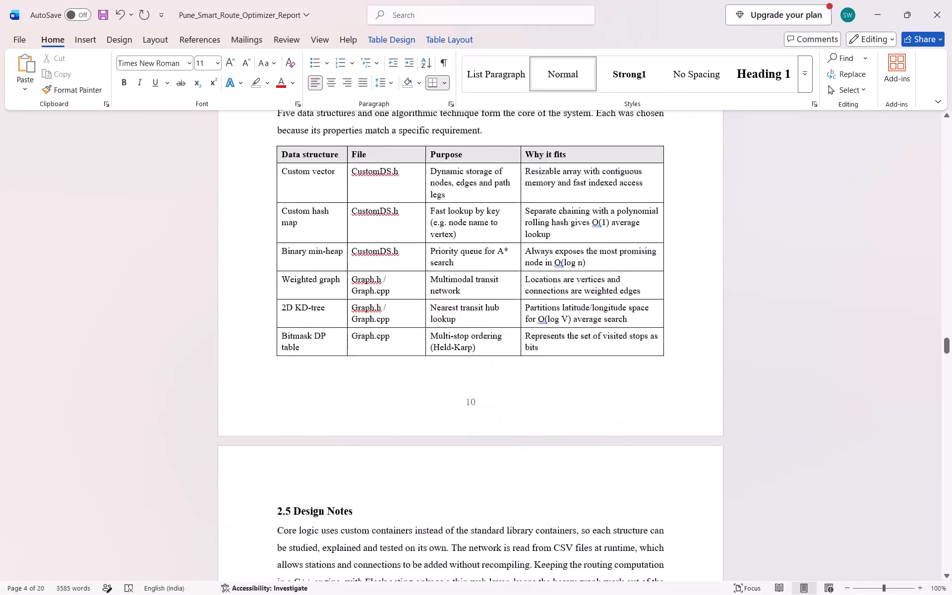
scroll(443, 525, down, 1)
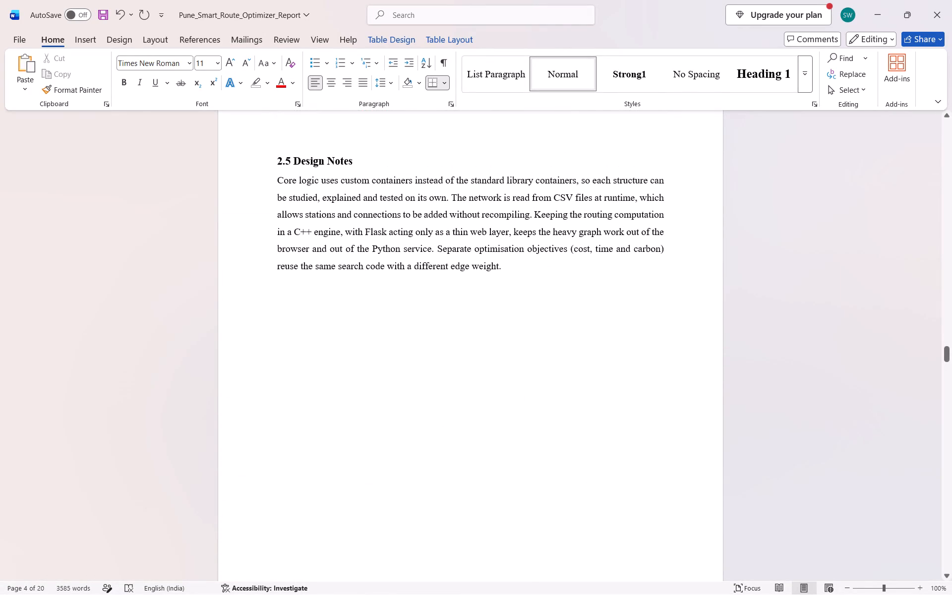
scroll(510, 316, down, 1)
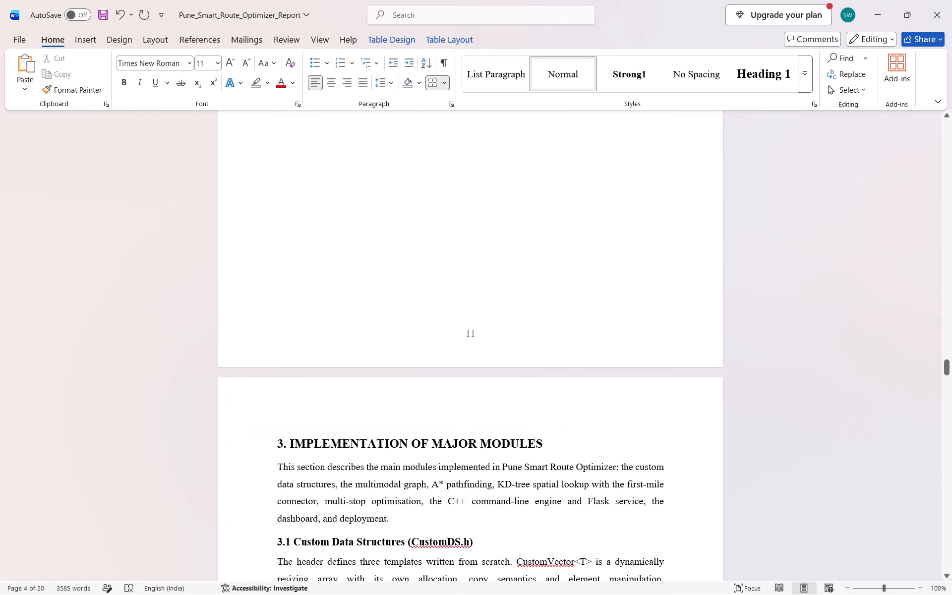
click(274, 441)
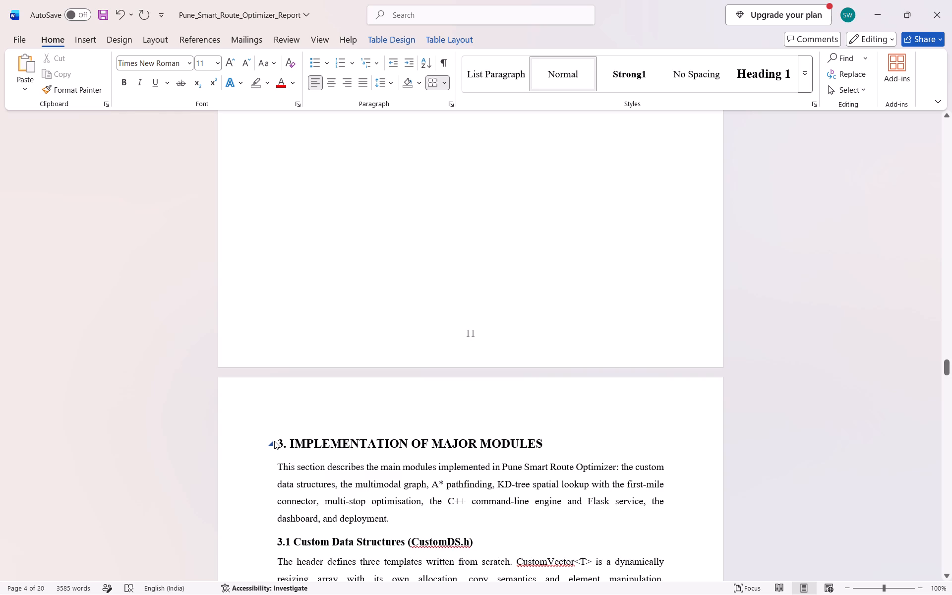
click(271, 442)
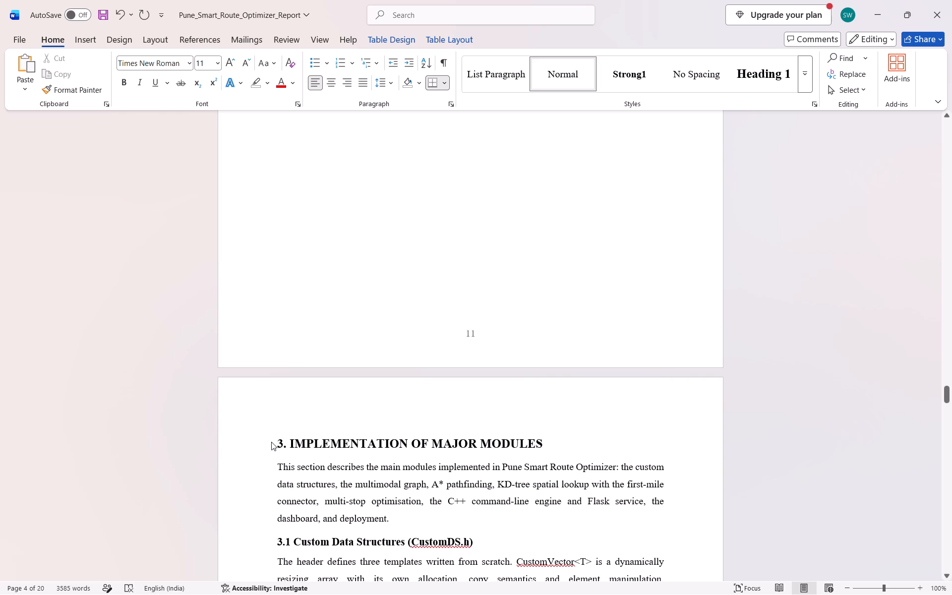
click(266, 442)
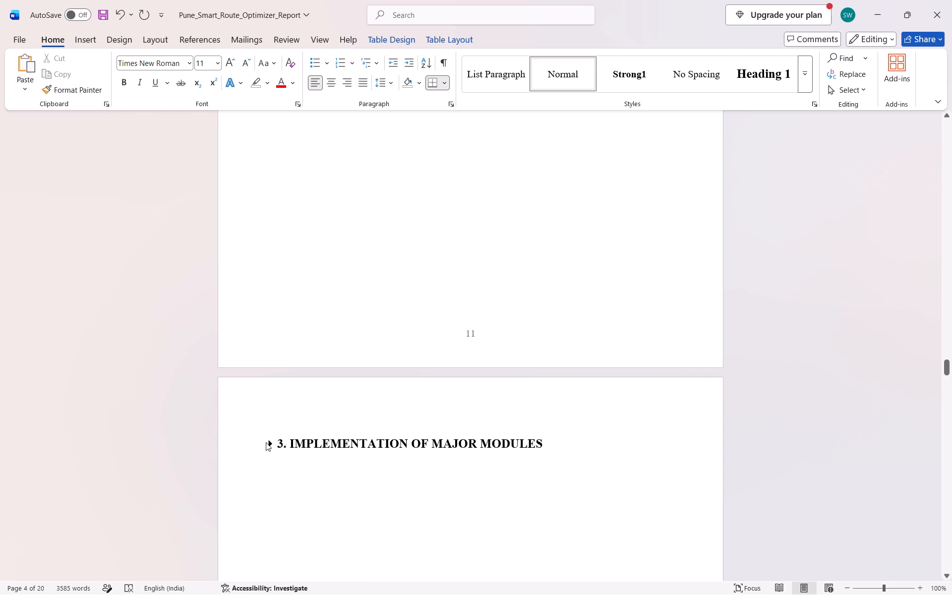
click(266, 442)
click(277, 444)
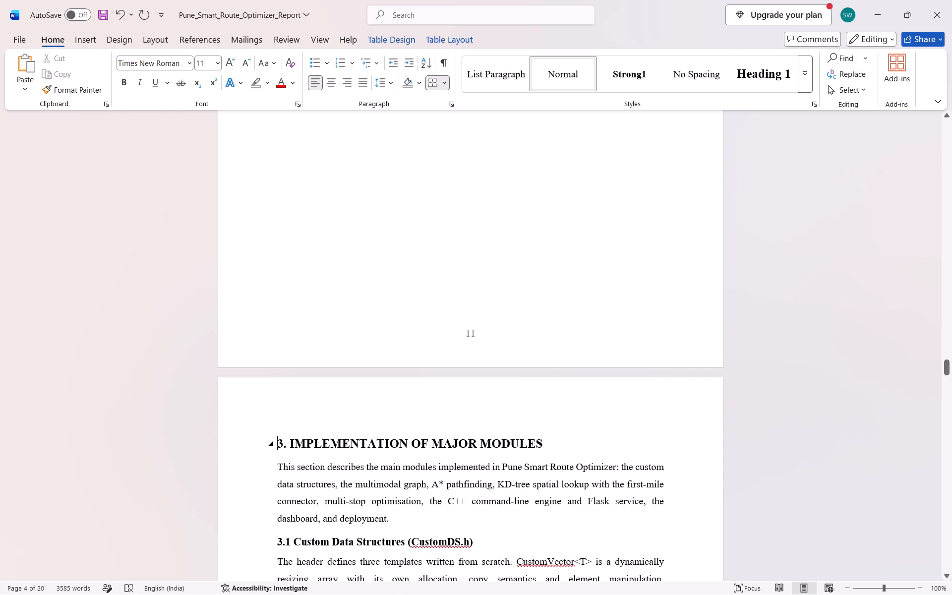
key(BackSpace)
key(BackSpace)
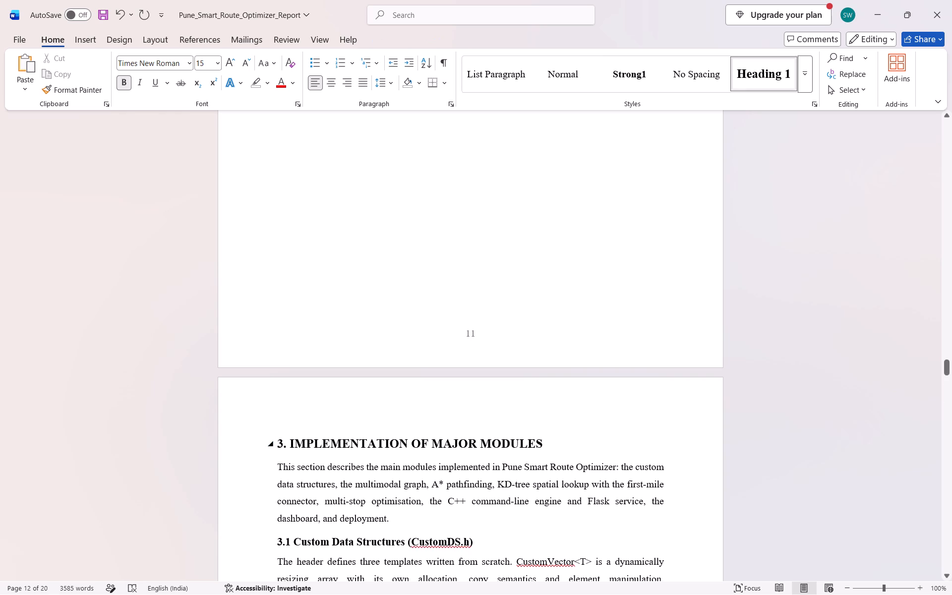
key(BackSpace)
key(BackSpace)
key(BackSpace)
click(572, 59)
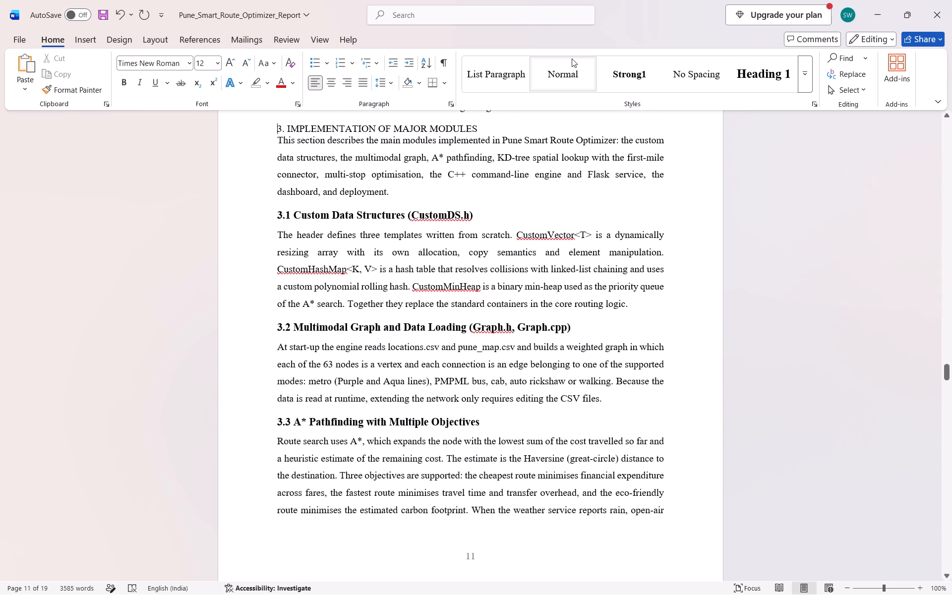
Make the "3. IMPLEMENTATION OF MAJOR MODULES" heading text bold.
scroll(317, 244, up, 1)
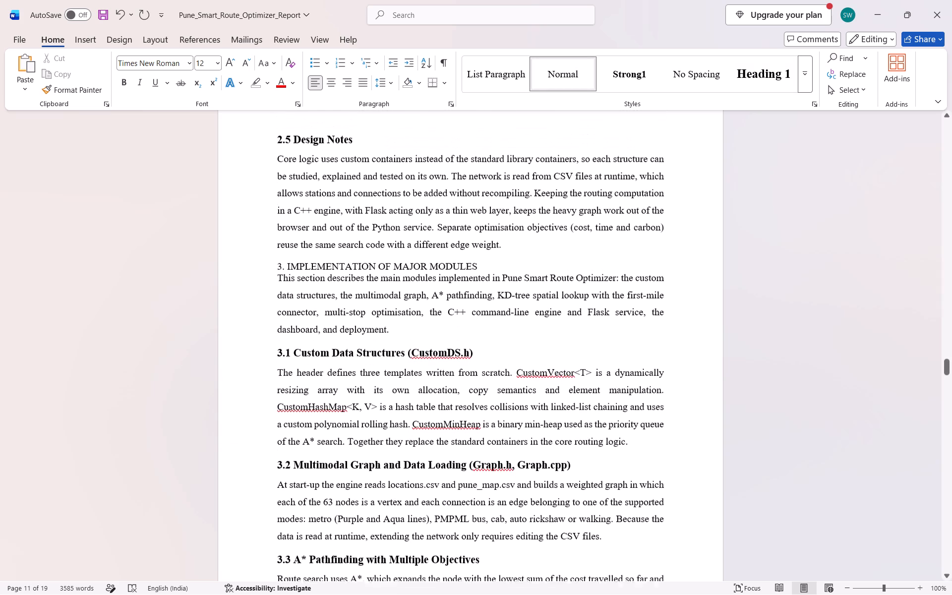
scroll(317, 244, up, 1)
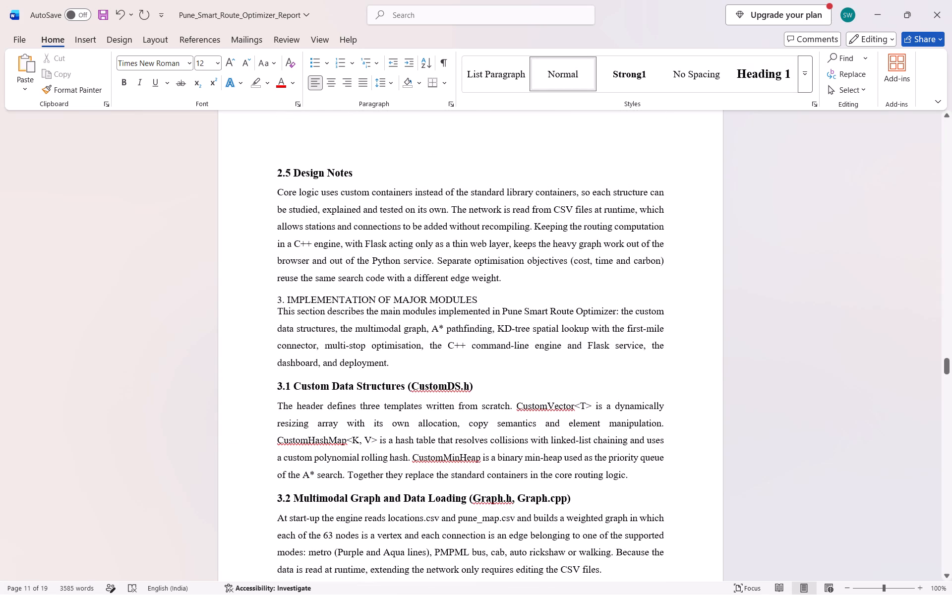
drag(276, 299, 481, 296)
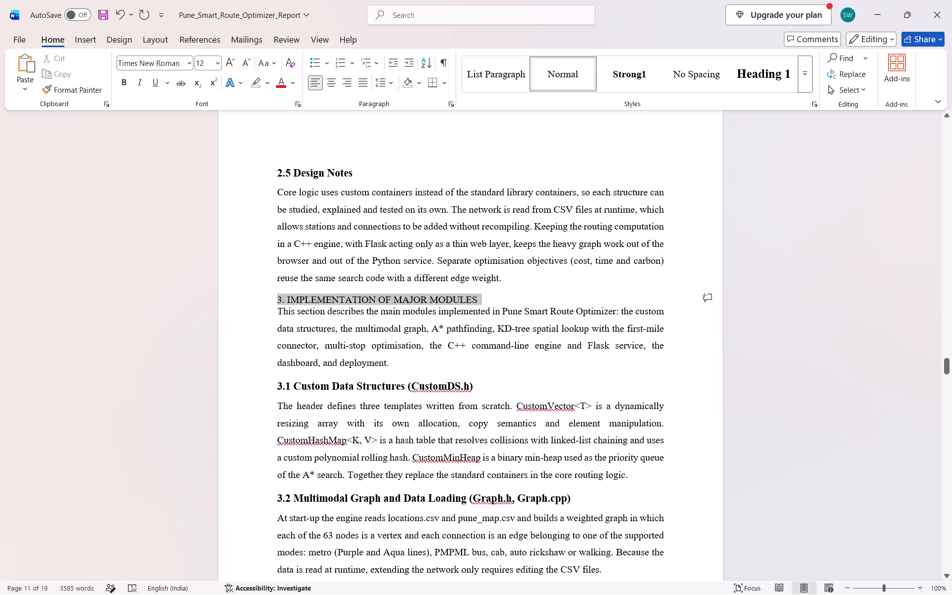
drag(481, 296, 482, 296)
click(492, 278)
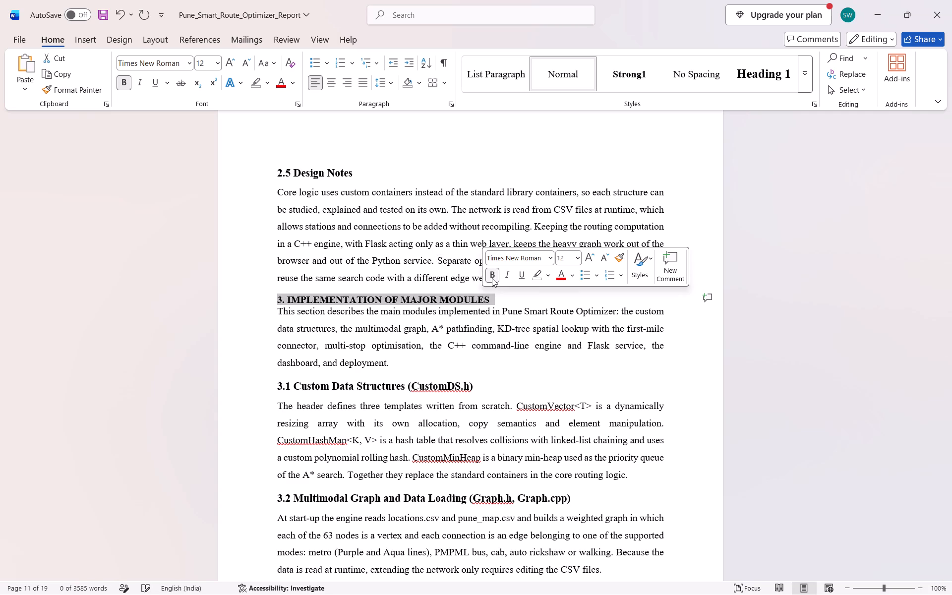
click(728, 387)
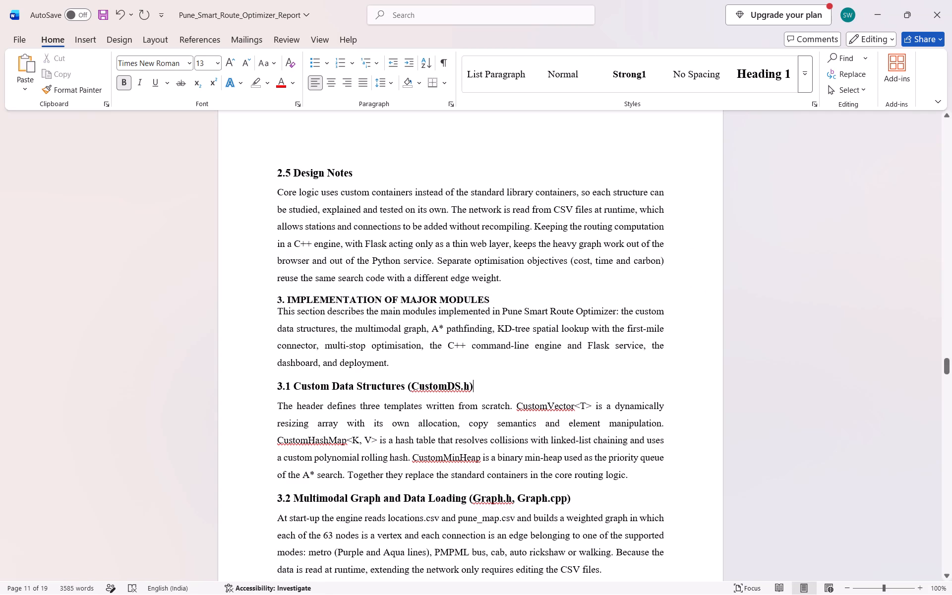
Review the section 3 module descriptions through to the start of section 4, checking their content and layout.
key(Down)
key(Down)
key(Down)
key(Down)
key(Down)
key(Down)
key(Down)
key(Down)
key(Down)
key(Down)
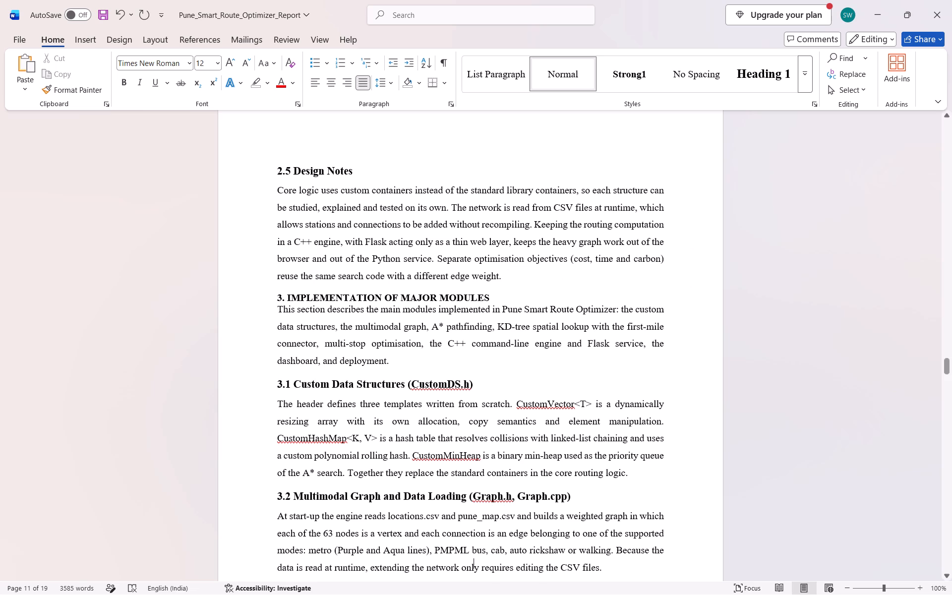
key(Down)
key(Down)
key(Down)
key(Down)
key(Down)
key(Down)
key(Down)
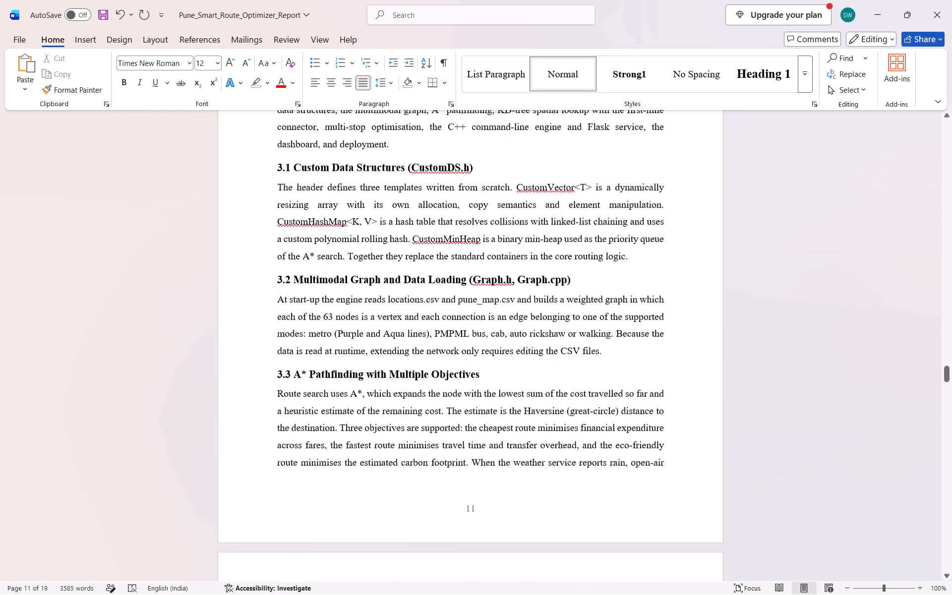
key(Down)
key(Down)
key(Down)
key(Down)
key(Down)
key(Down)
key(Down)
key(Down)
key(Down)
key(Down)
key(Down)
key(Down)
key(Down)
key(Down)
key(Down)
key(Down)
key(Down)
key(Down)
key(Down)
key(Down)
key(Down)
key(Down)
key(Down)
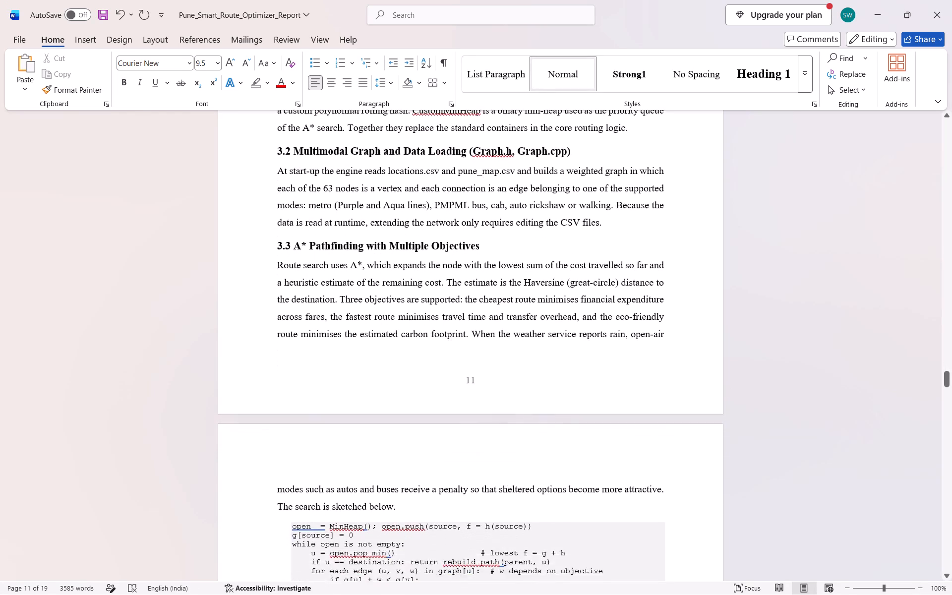
key(Down)
key(Down)
key(Down)
key(Down)
key(Down)
key(Down)
key(Down)
key(Down)
key(Down)
key(Down)
key(Down)
key(Down)
key(Down)
key(Down)
key(Down)
key(Down)
key(Down)
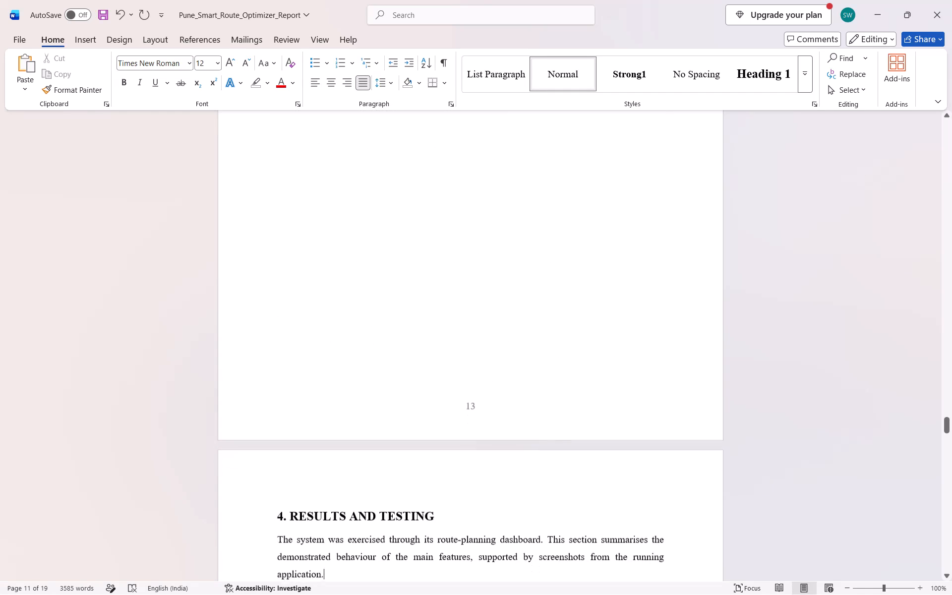
key(Up)
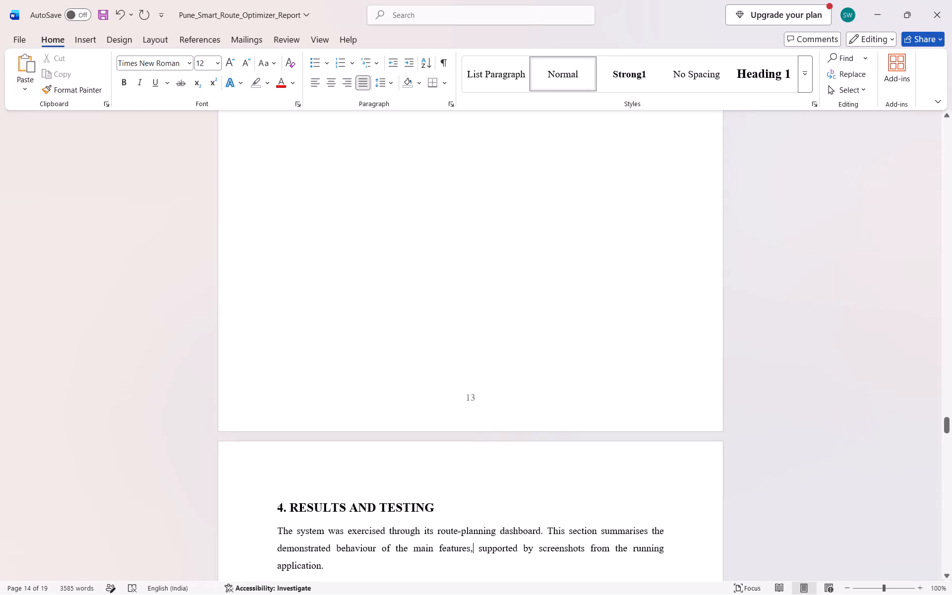
Apply the Normal style to the "4. RESULTS AND TESTING" heading to bring it directly below the section 3.8 text.
triple_click(276, 506)
click(564, 64)
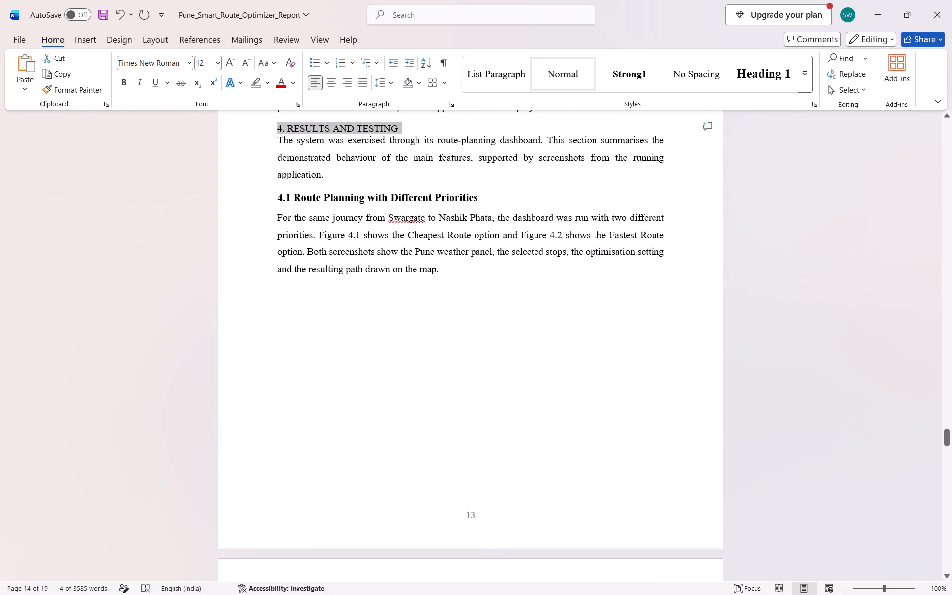
scroll(380, 354, up, 1)
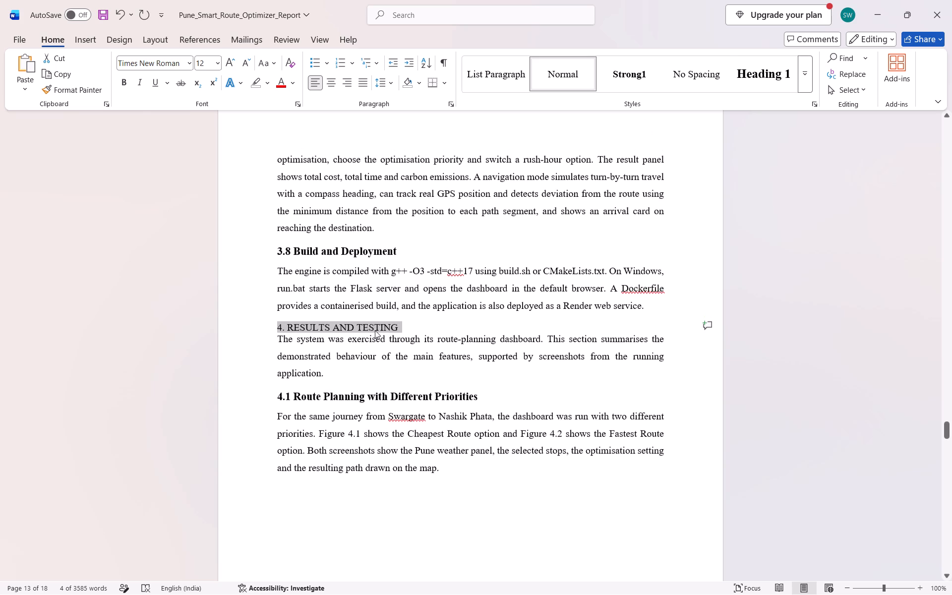
Make the "4. RESULTS AND TESTING" heading text bold.
triple_click(375, 330)
click(390, 302)
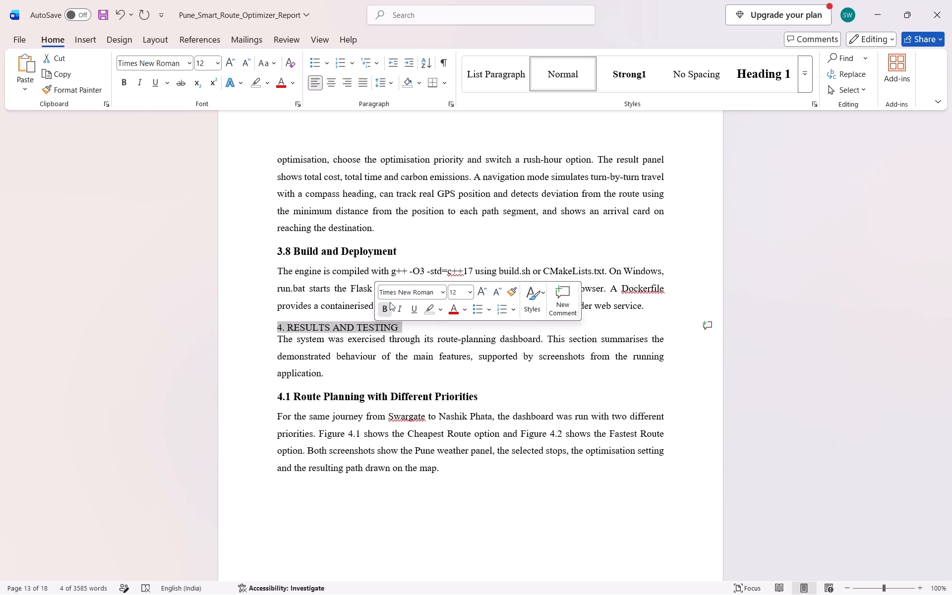
click(235, 365)
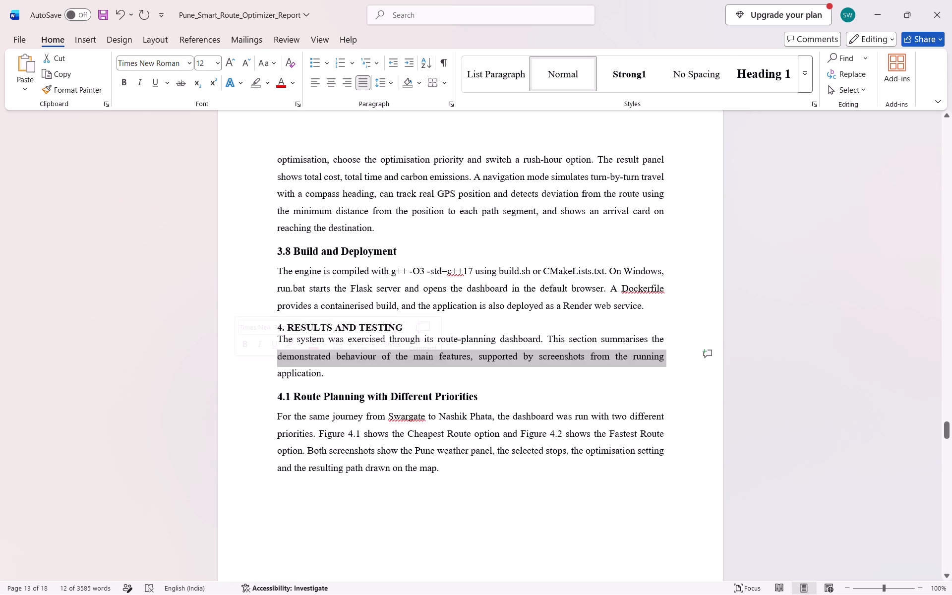
click(705, 440)
Review the remaining pages from section 4.1 to the end of the references, and return to the cover page.
scroll(679, 425, down, 1)
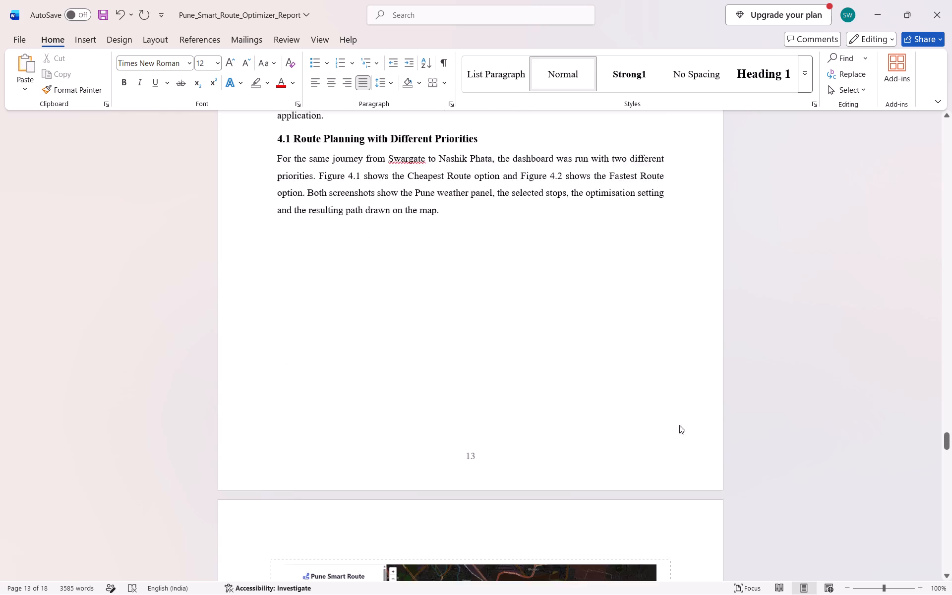
scroll(679, 425, down, 2)
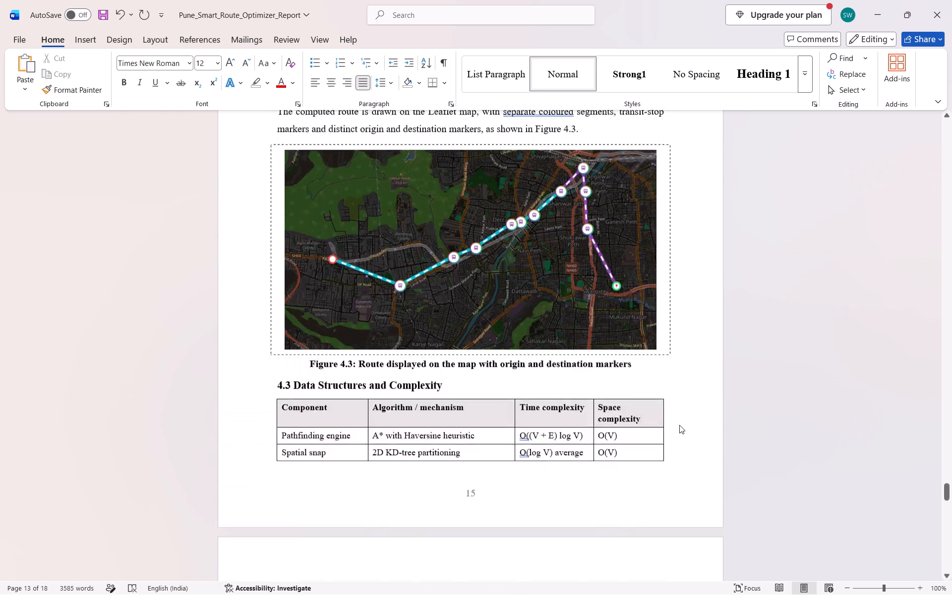
scroll(679, 425, down, 1)
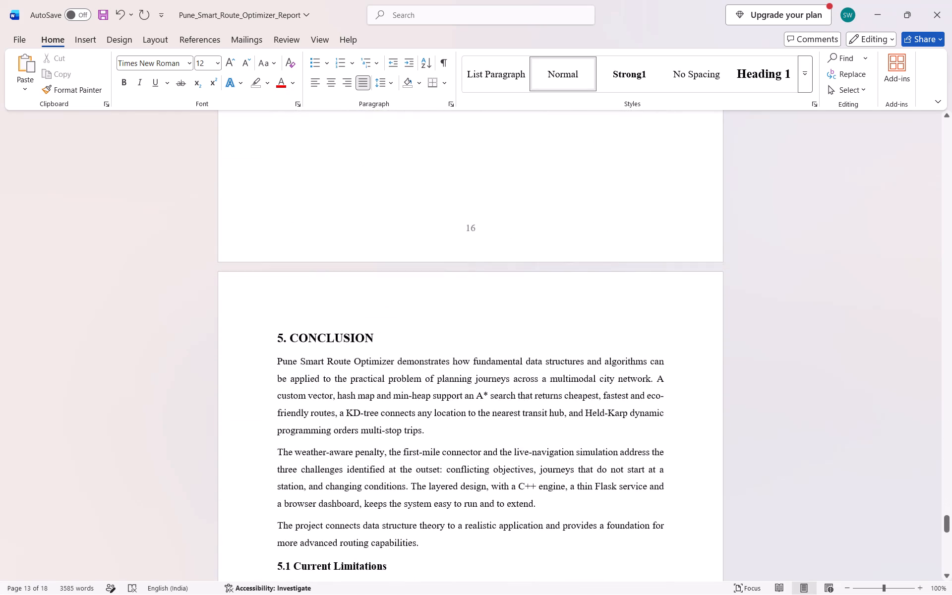
scroll(679, 425, down, 3)
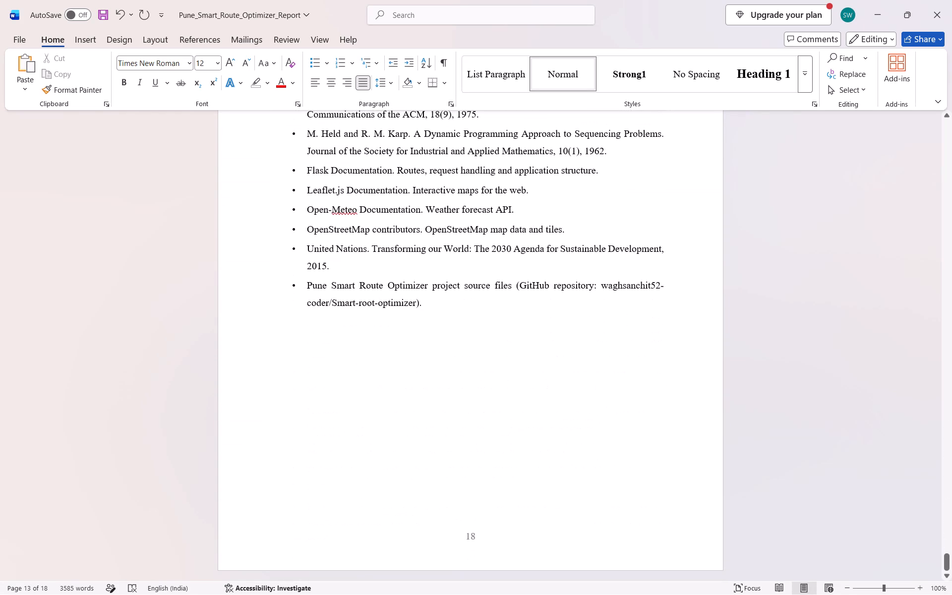
scroll(679, 425, down, 1)
scroll(679, 425, up, 16)
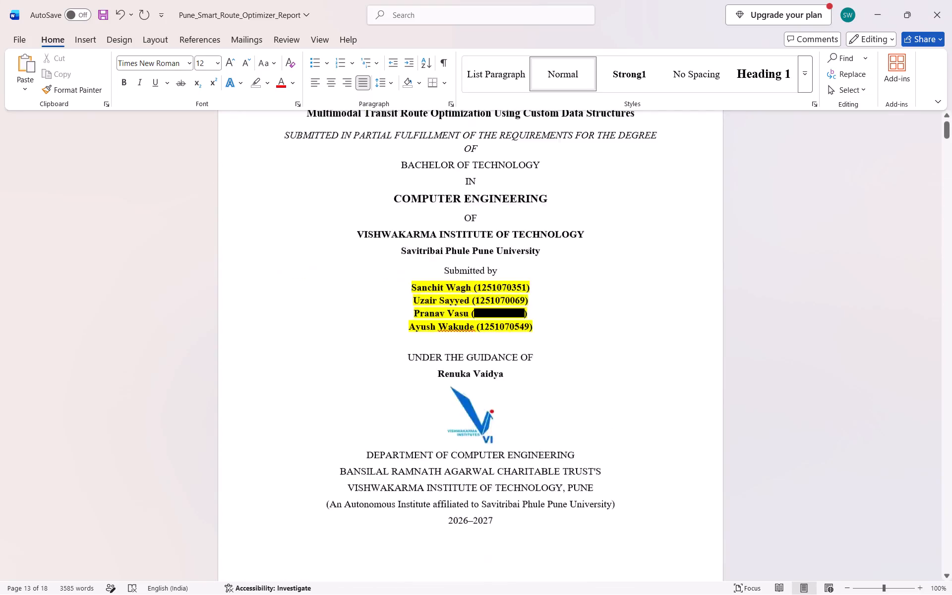
scroll(679, 425, up, 1)
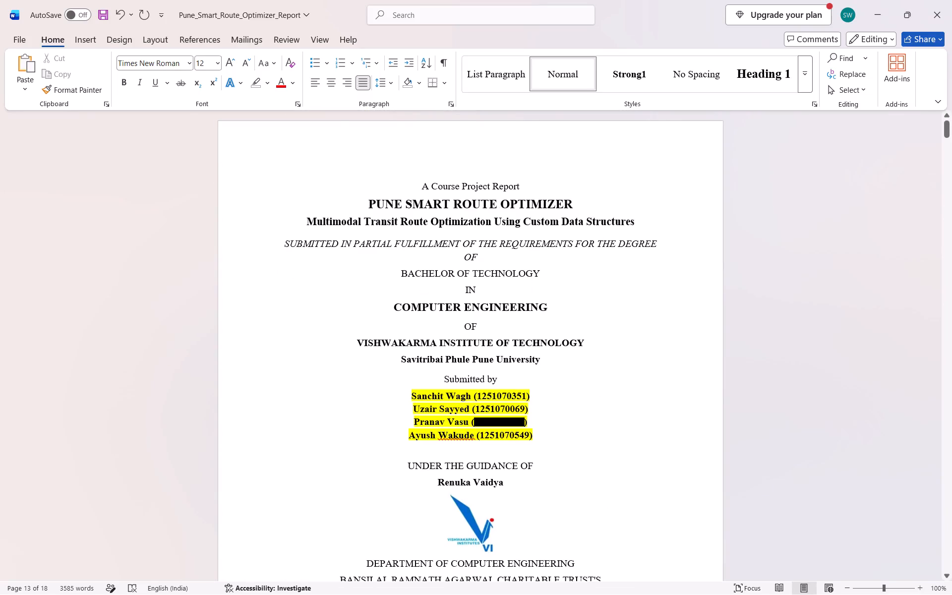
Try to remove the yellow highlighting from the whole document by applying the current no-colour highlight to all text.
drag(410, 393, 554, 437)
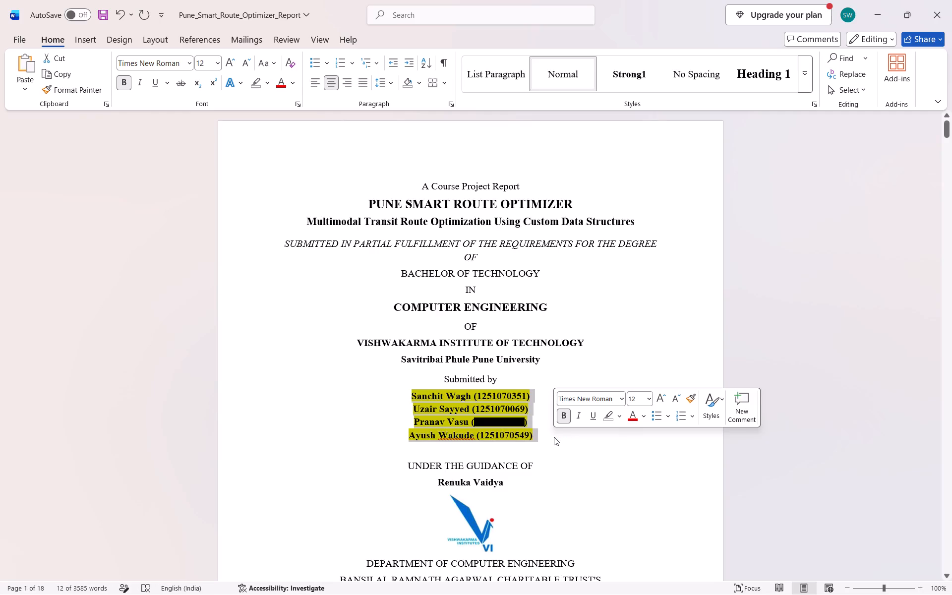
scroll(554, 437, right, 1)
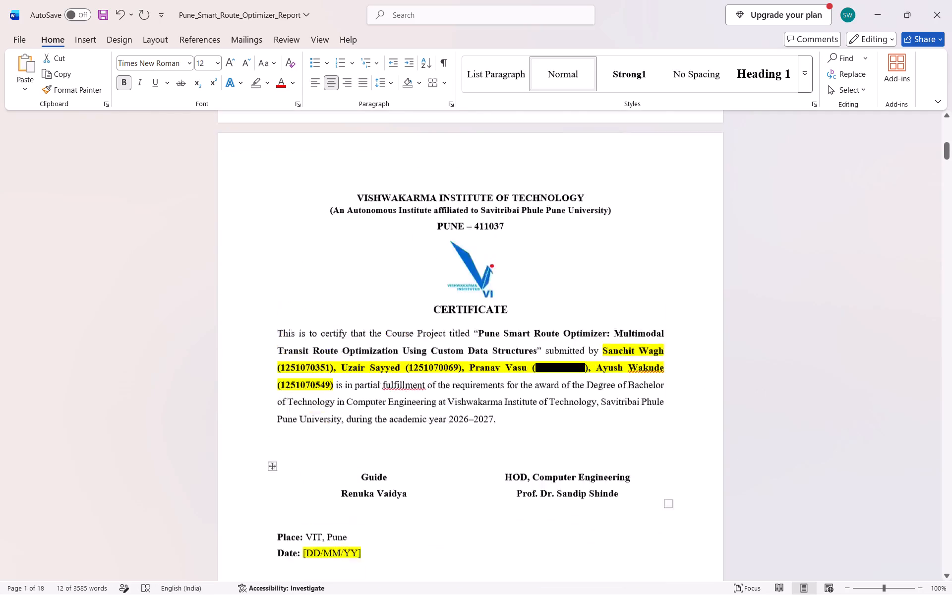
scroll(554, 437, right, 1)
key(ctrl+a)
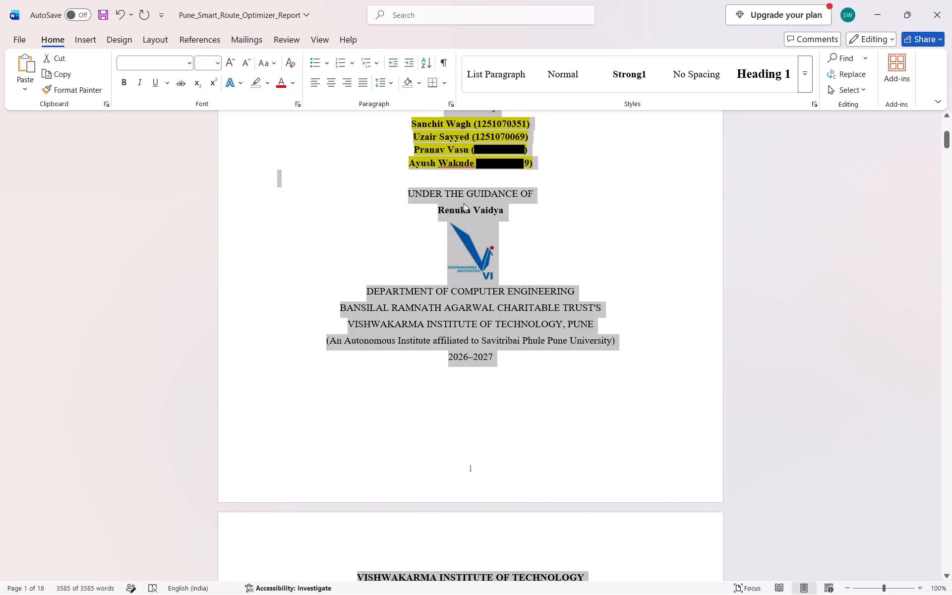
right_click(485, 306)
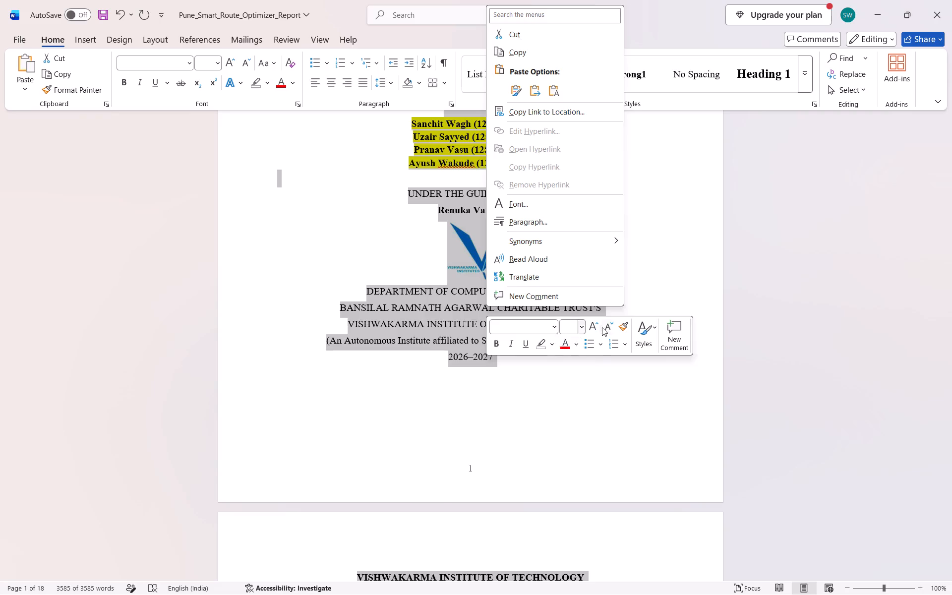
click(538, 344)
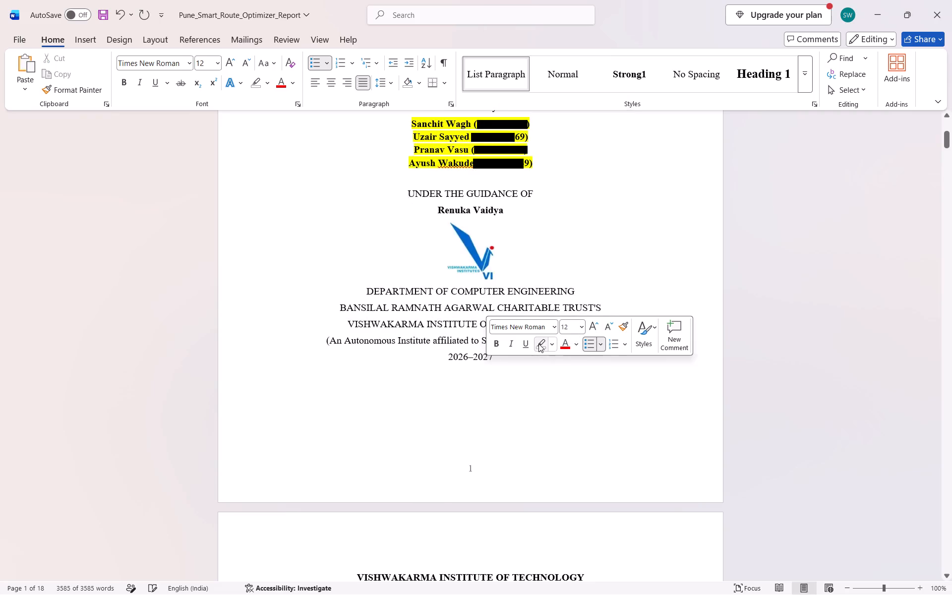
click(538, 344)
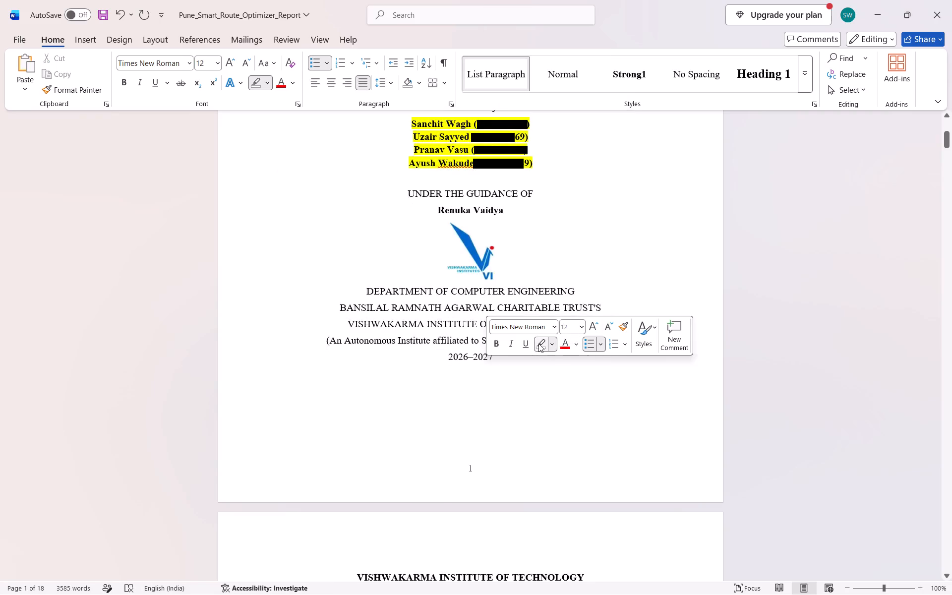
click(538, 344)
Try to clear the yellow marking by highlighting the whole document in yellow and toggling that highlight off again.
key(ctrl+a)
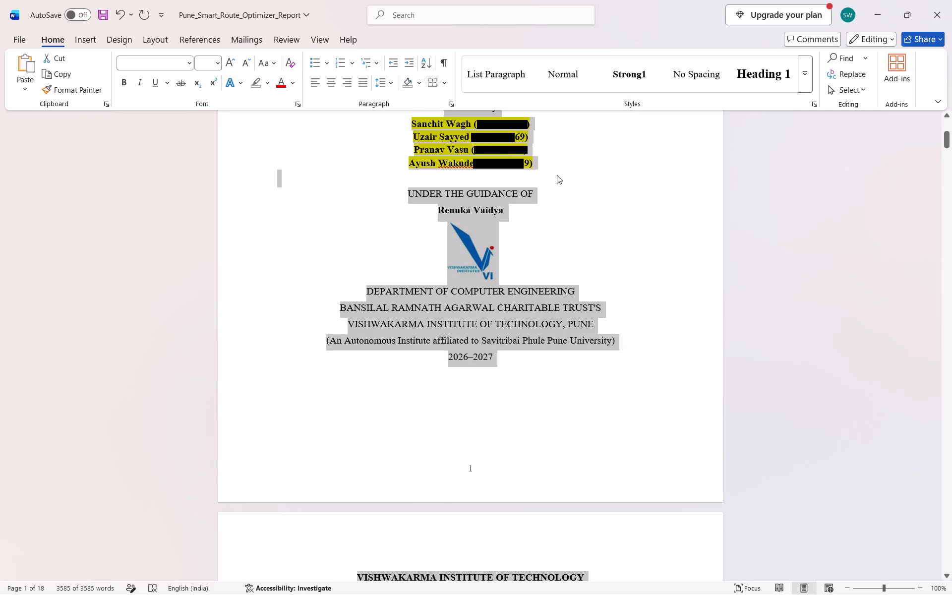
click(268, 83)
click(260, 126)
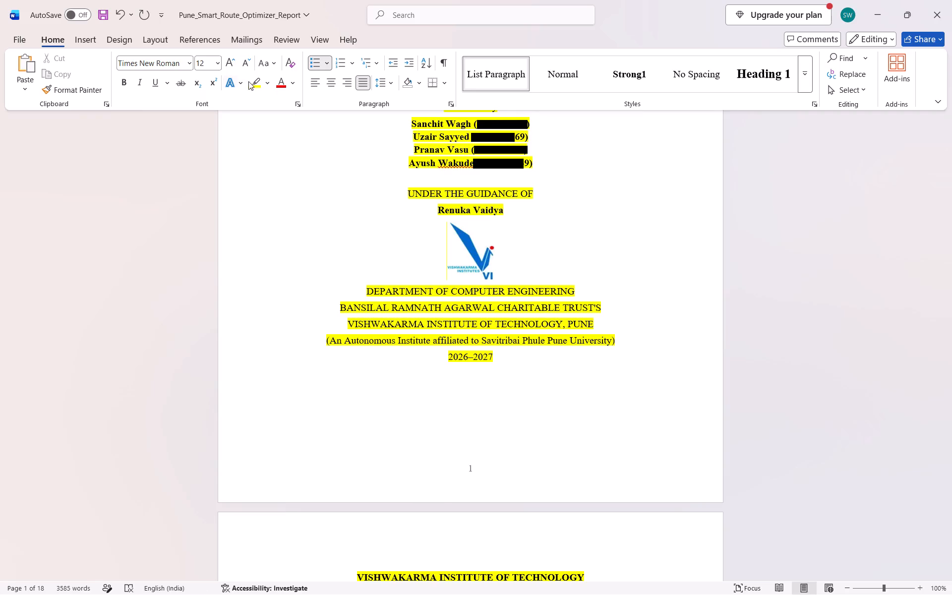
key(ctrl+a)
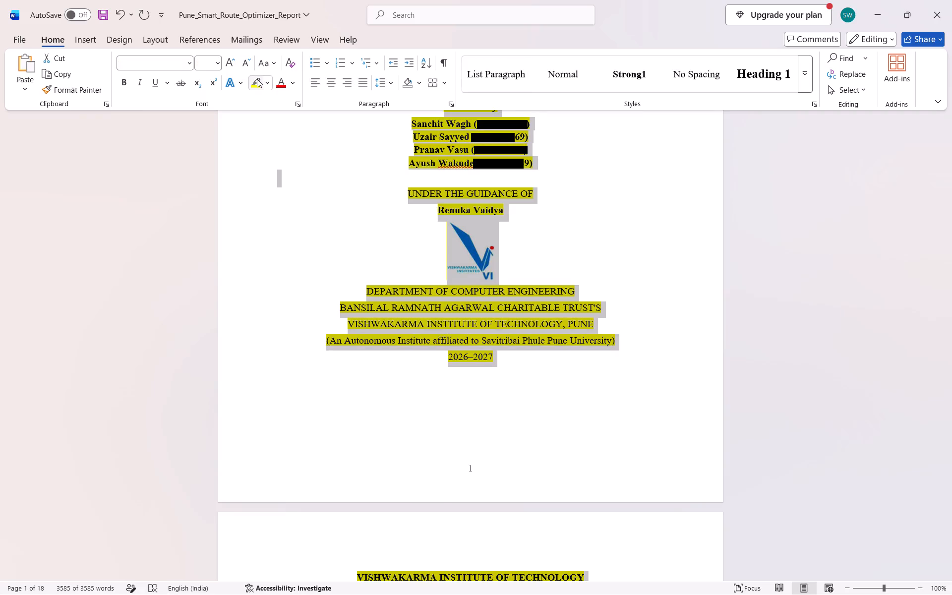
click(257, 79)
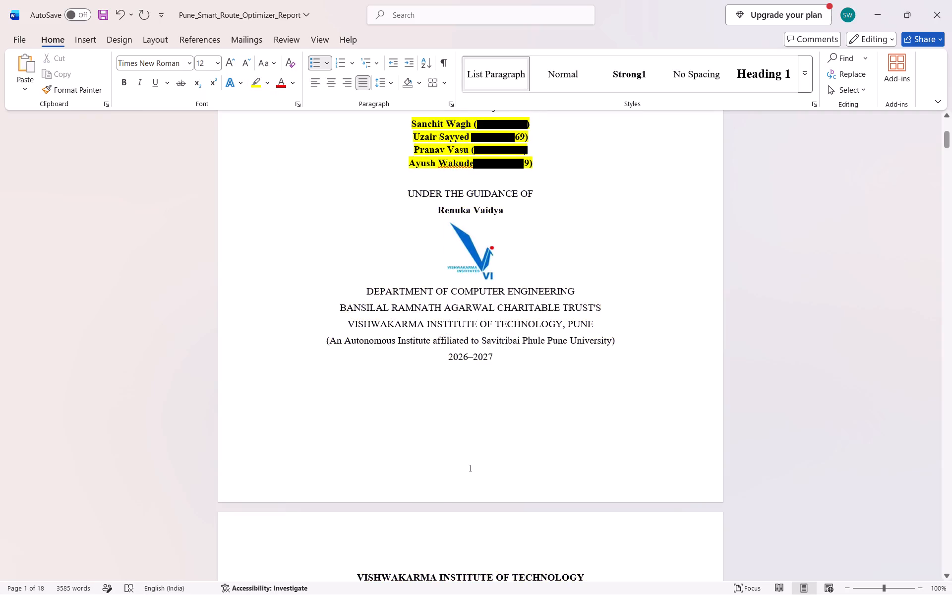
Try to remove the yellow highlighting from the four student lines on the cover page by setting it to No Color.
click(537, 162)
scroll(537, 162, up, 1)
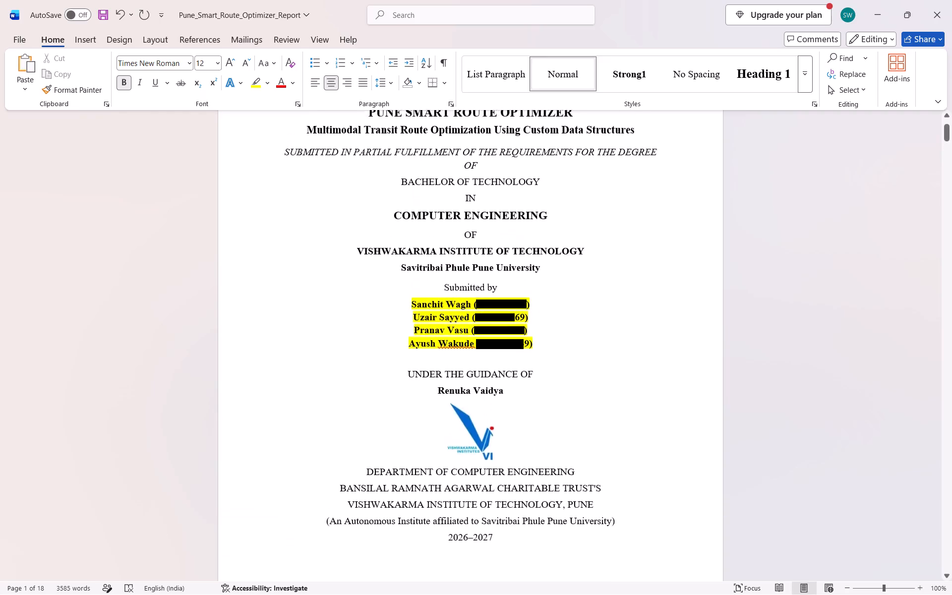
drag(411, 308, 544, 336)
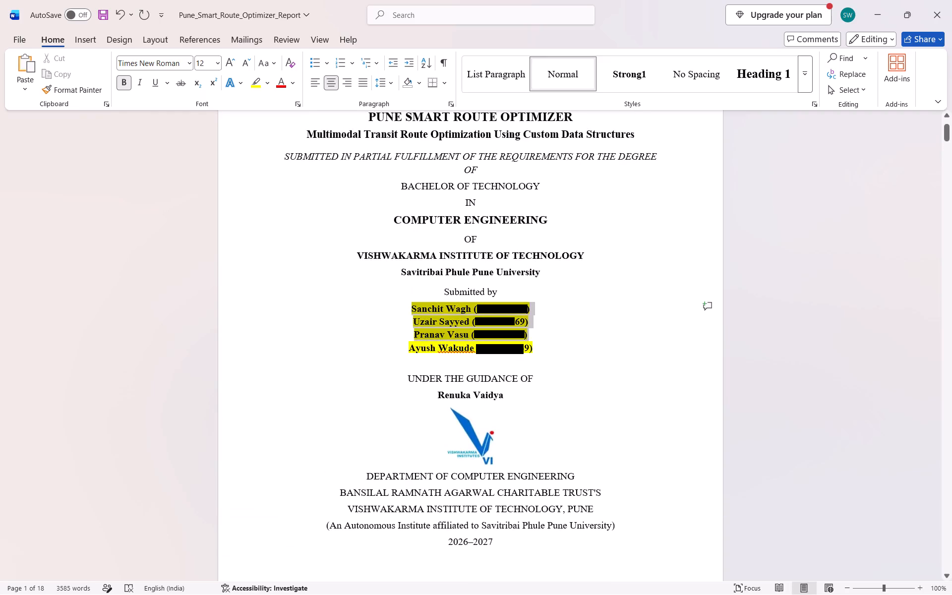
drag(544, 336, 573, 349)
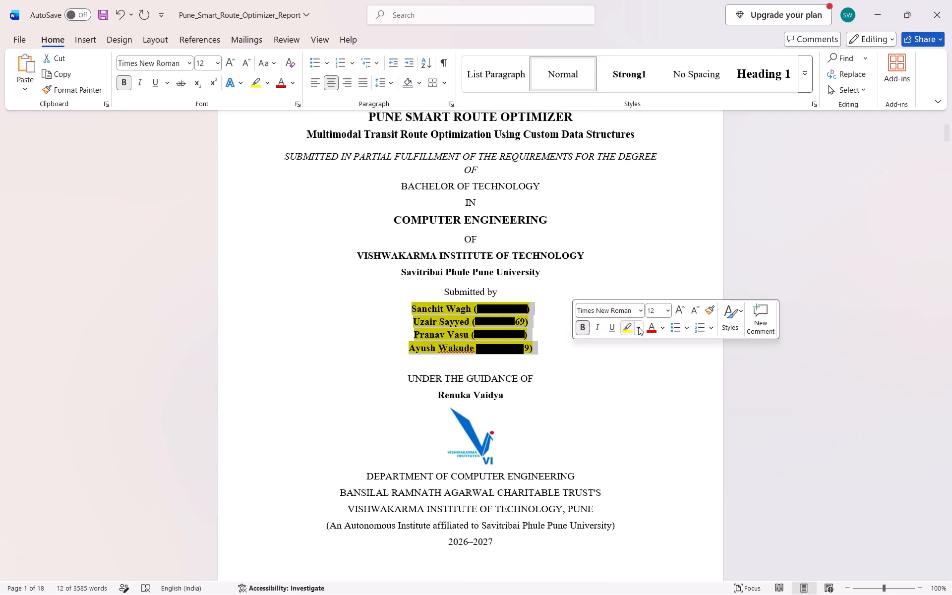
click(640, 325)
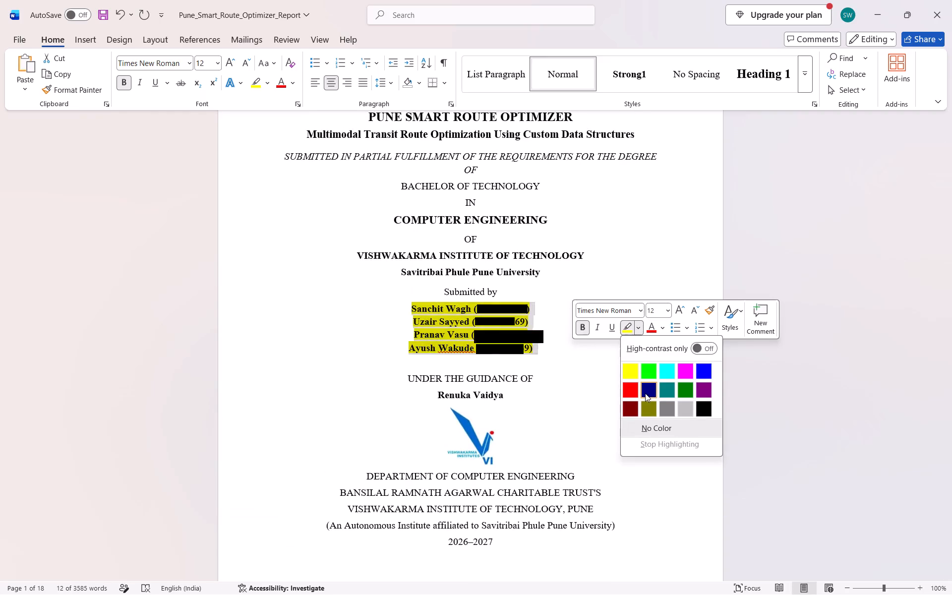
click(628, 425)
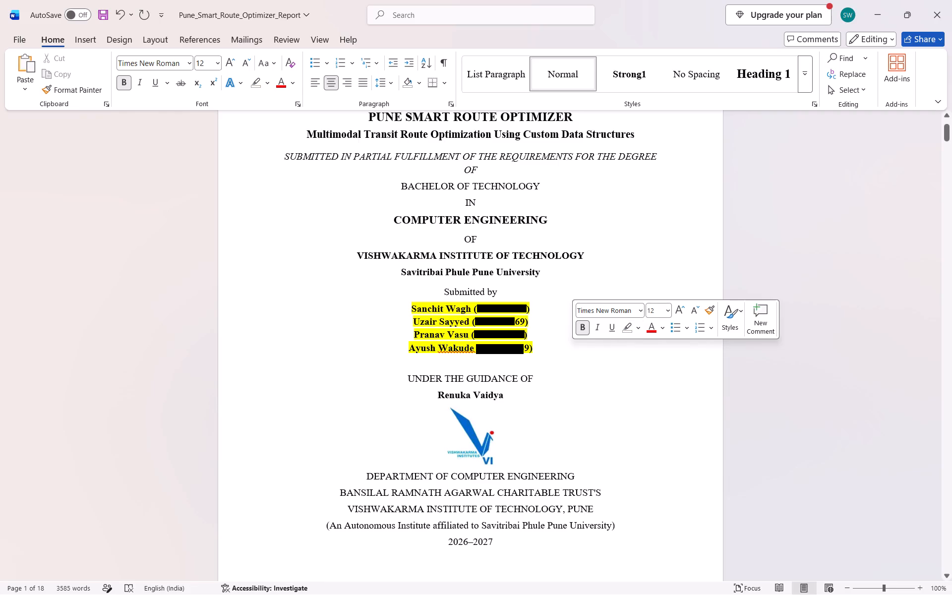
Highlight all text in the document in yellow and try toggling that highlight off again.
drag(539, 347, 419, 306)
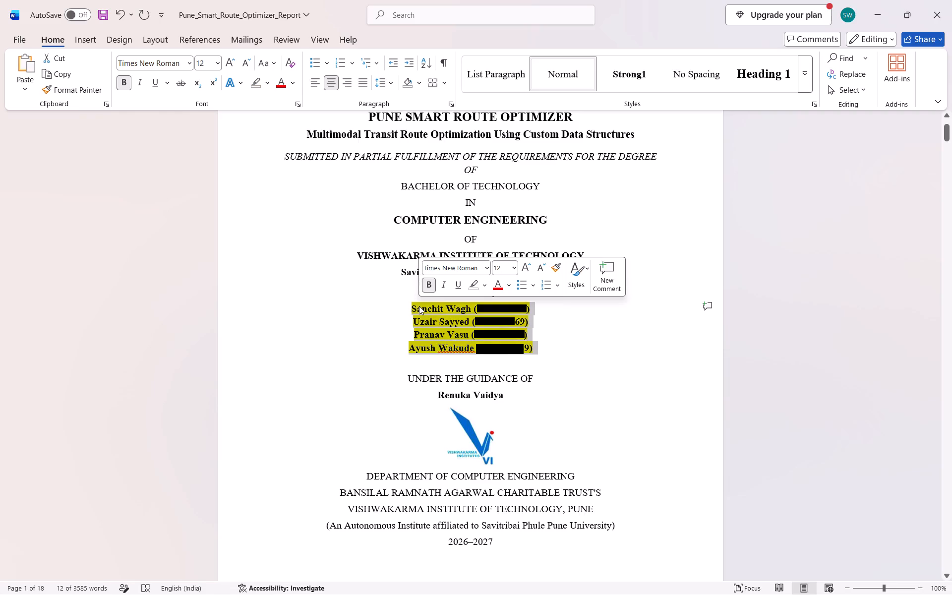
key(ctrl+a)
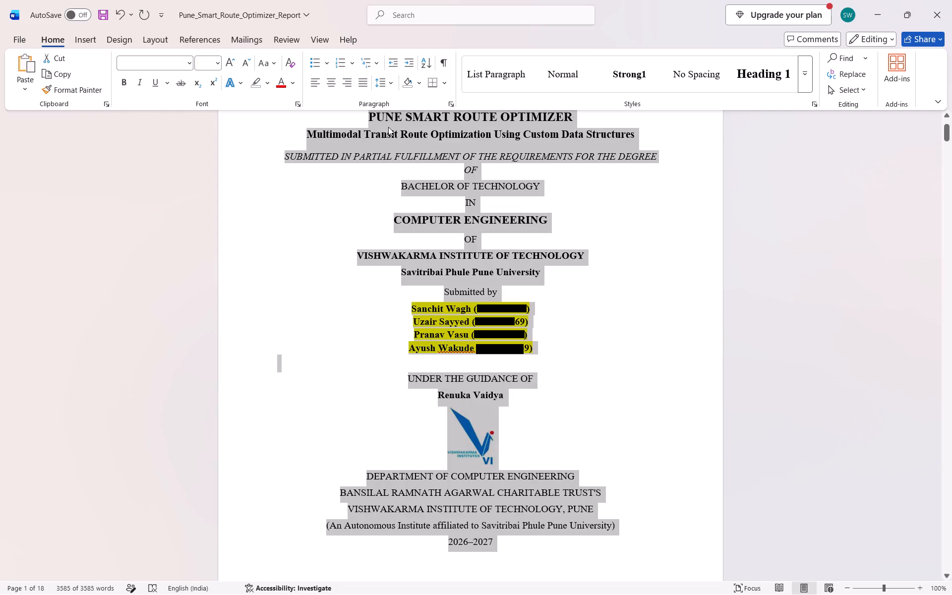
click(270, 82)
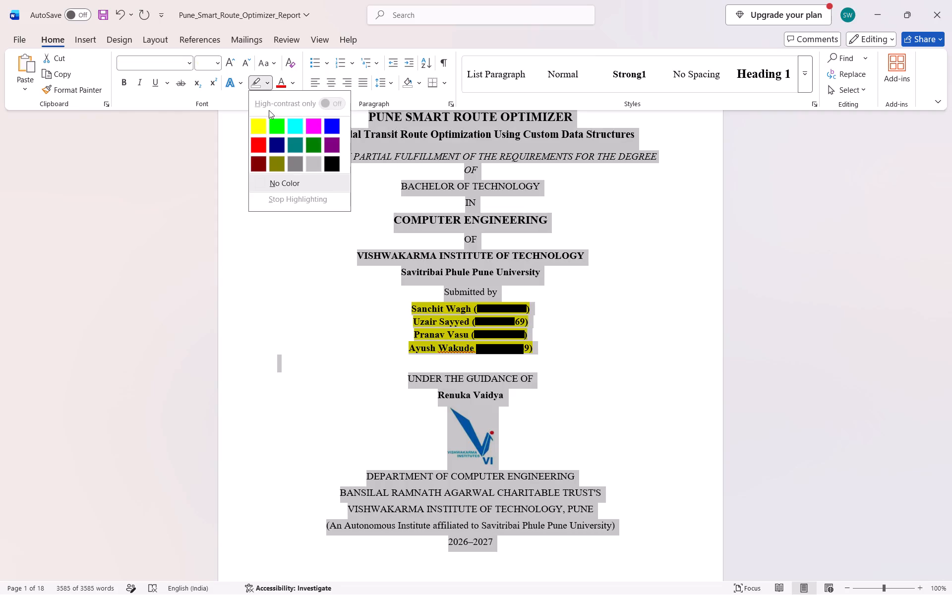
click(258, 125)
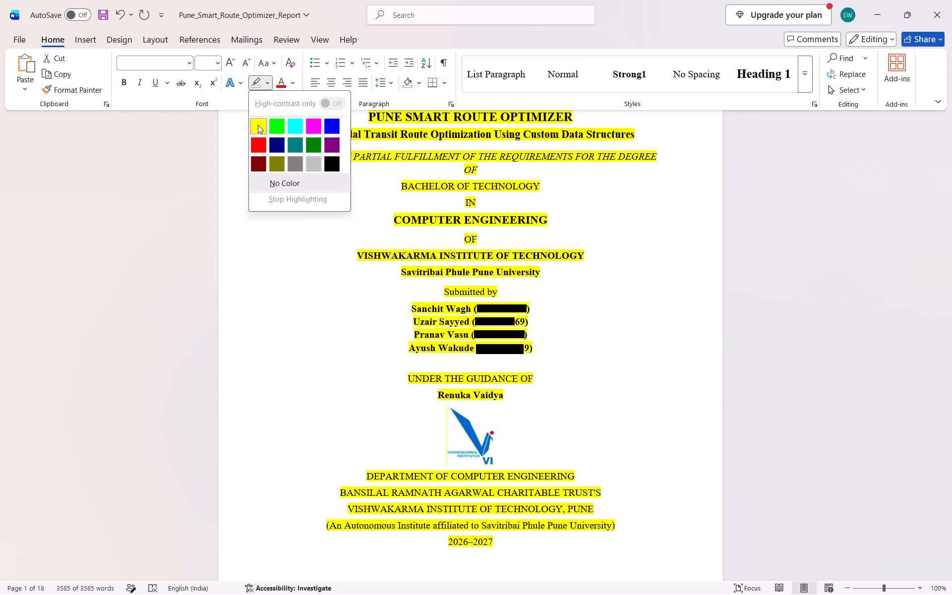
click(259, 84)
click(262, 84)
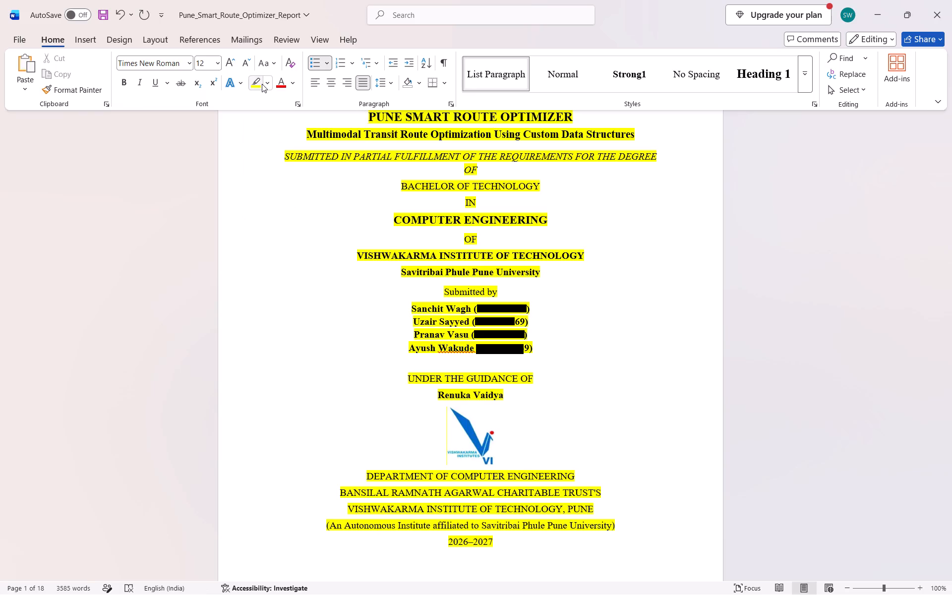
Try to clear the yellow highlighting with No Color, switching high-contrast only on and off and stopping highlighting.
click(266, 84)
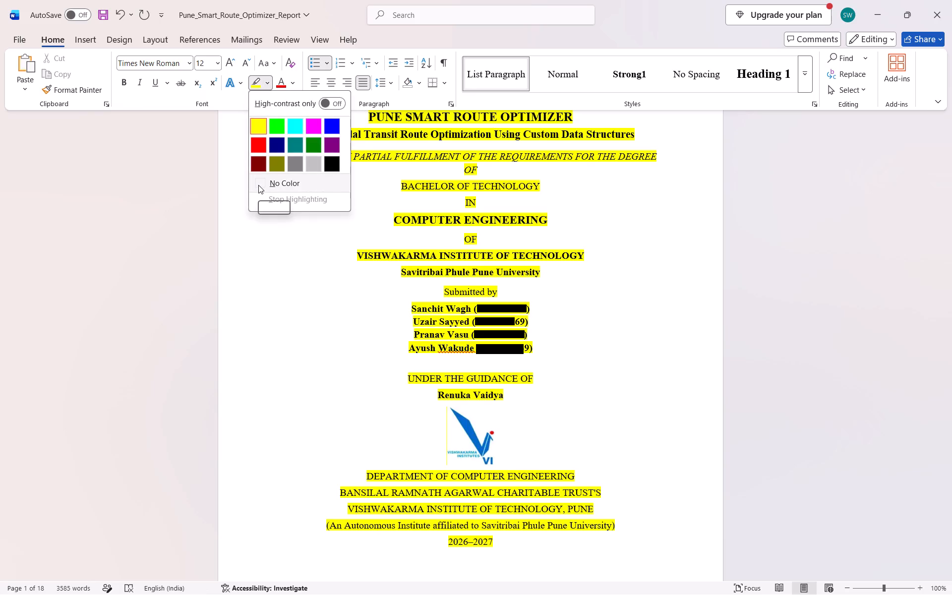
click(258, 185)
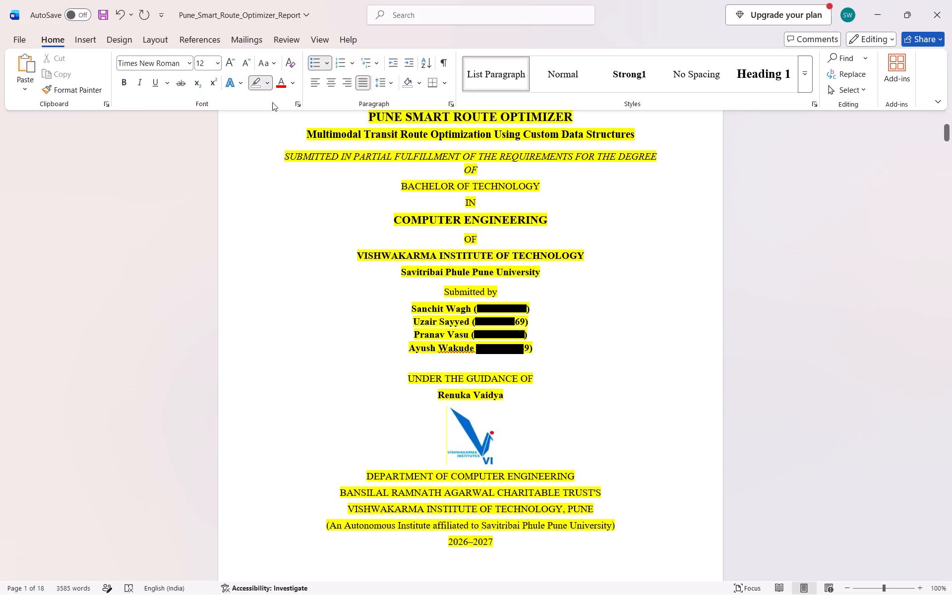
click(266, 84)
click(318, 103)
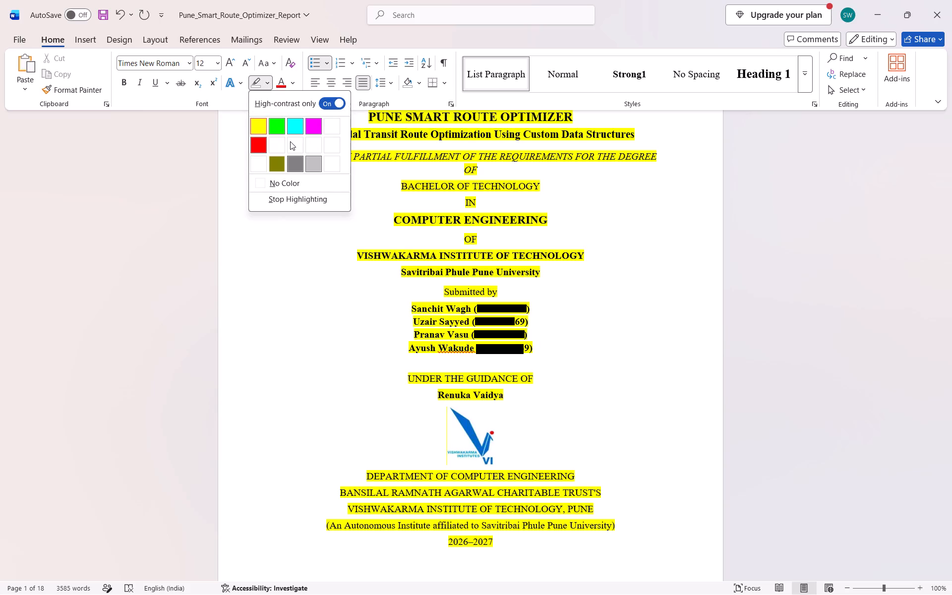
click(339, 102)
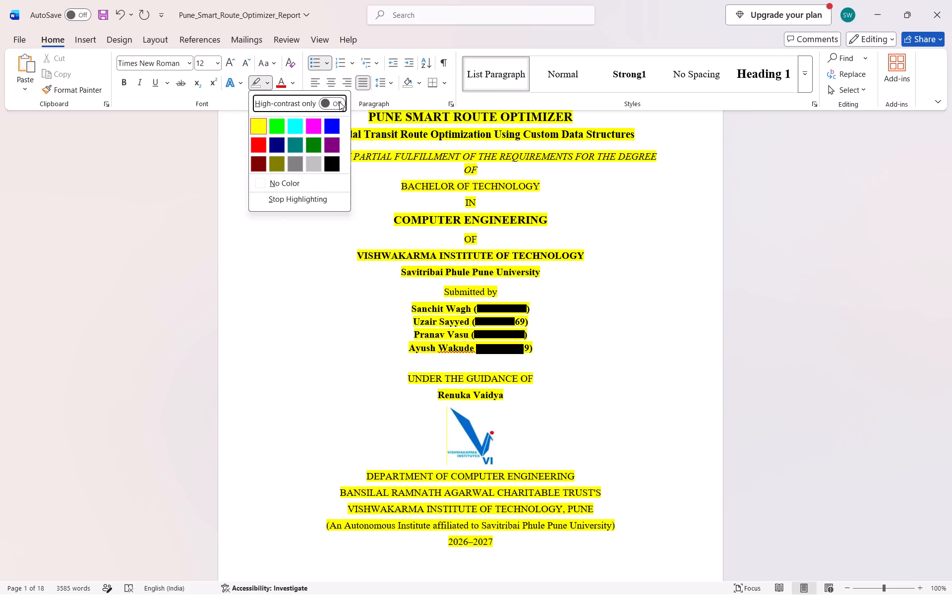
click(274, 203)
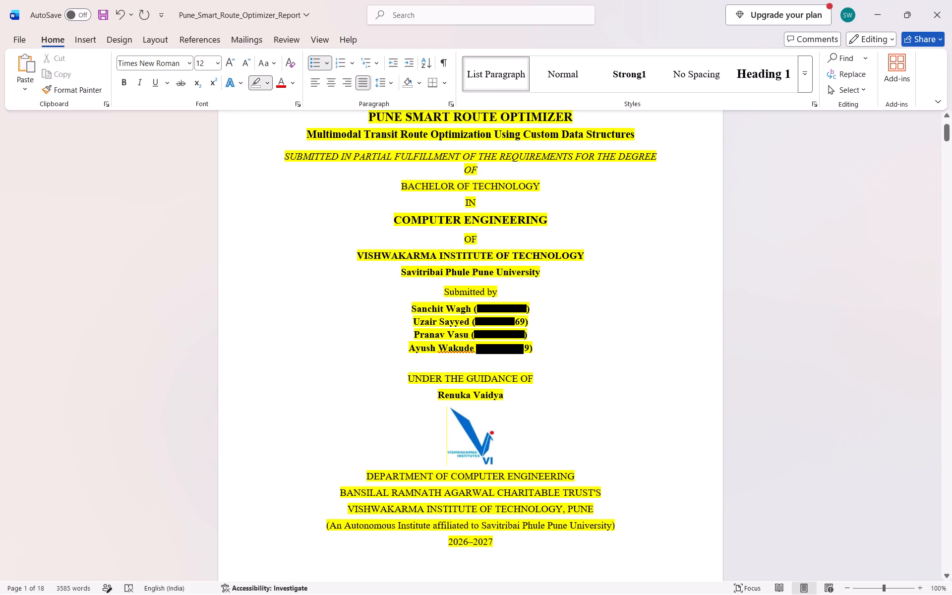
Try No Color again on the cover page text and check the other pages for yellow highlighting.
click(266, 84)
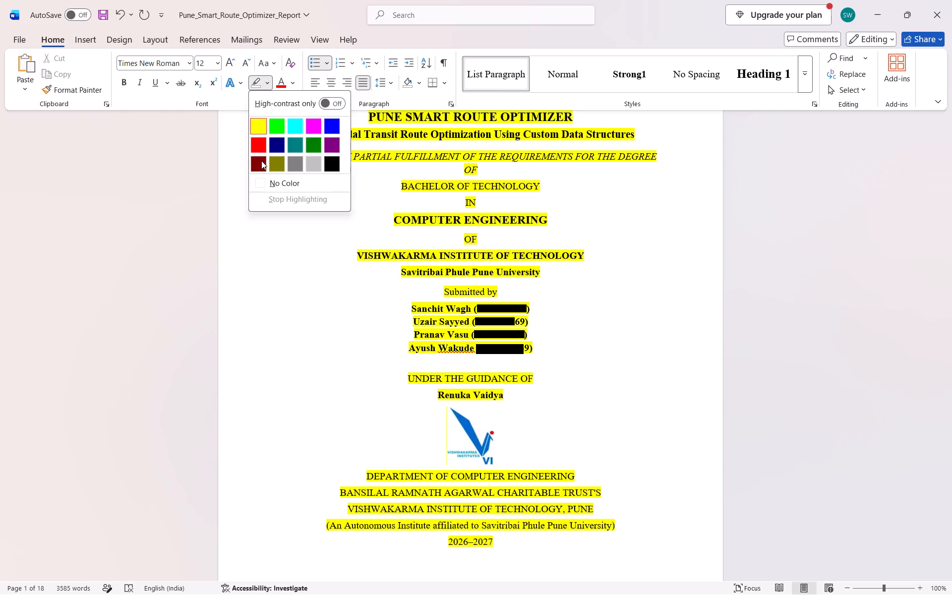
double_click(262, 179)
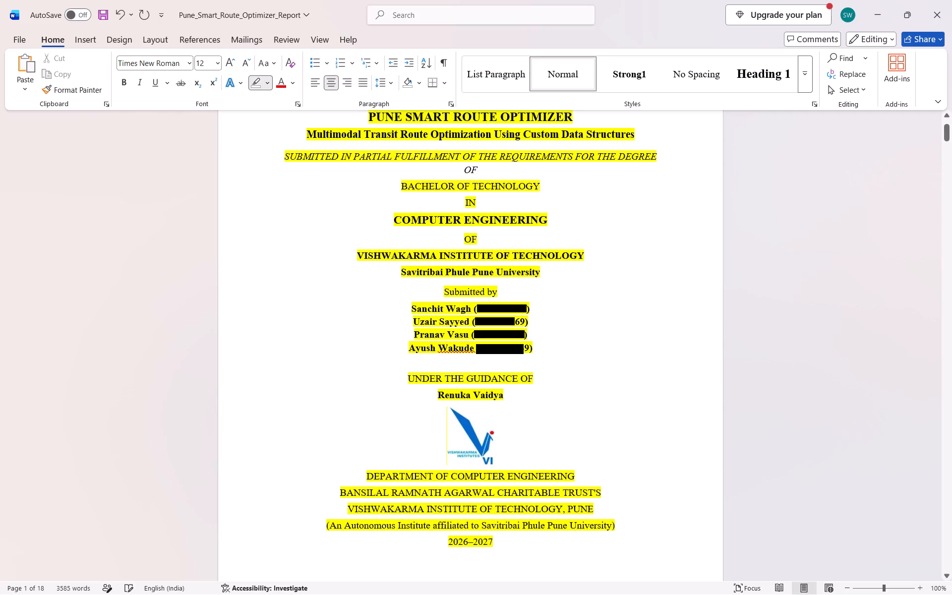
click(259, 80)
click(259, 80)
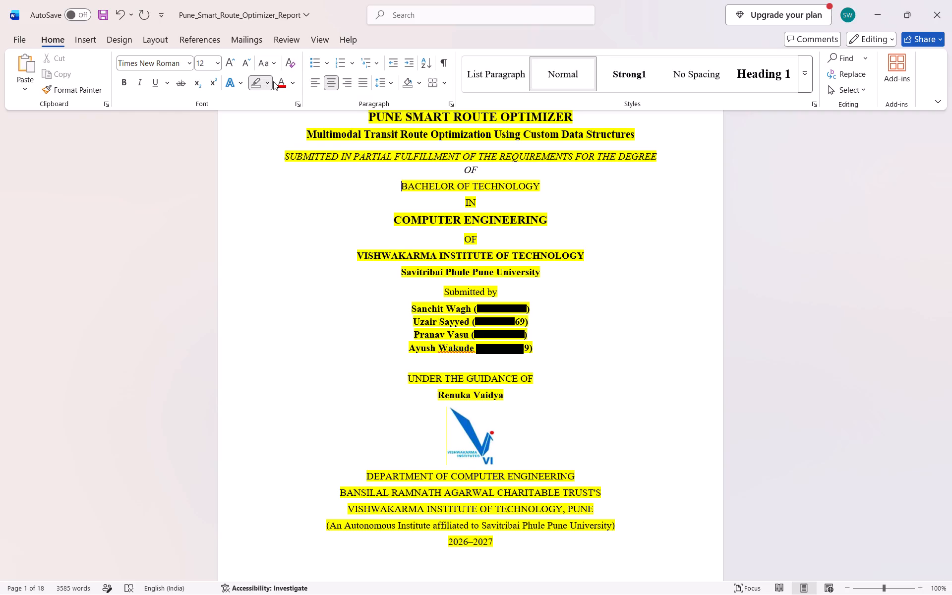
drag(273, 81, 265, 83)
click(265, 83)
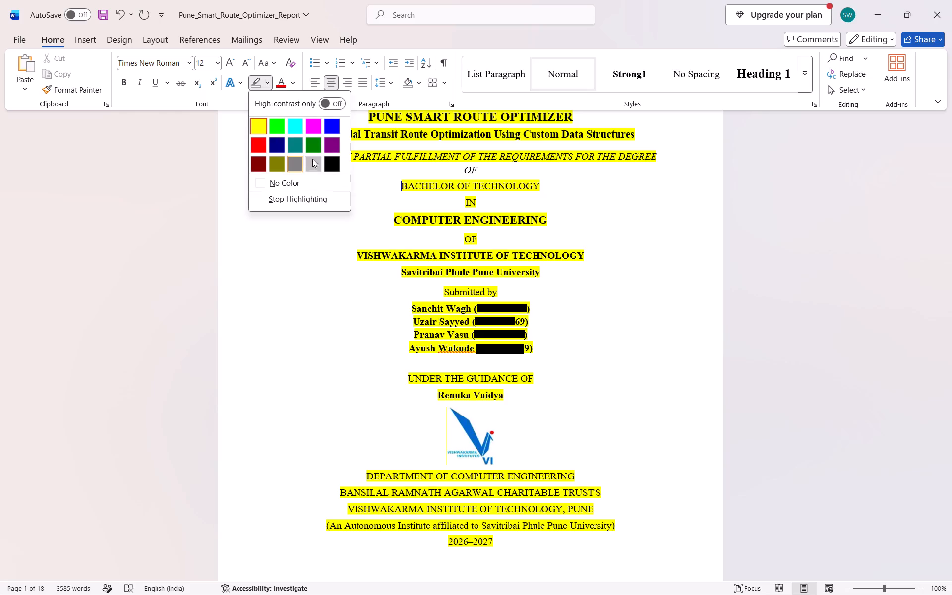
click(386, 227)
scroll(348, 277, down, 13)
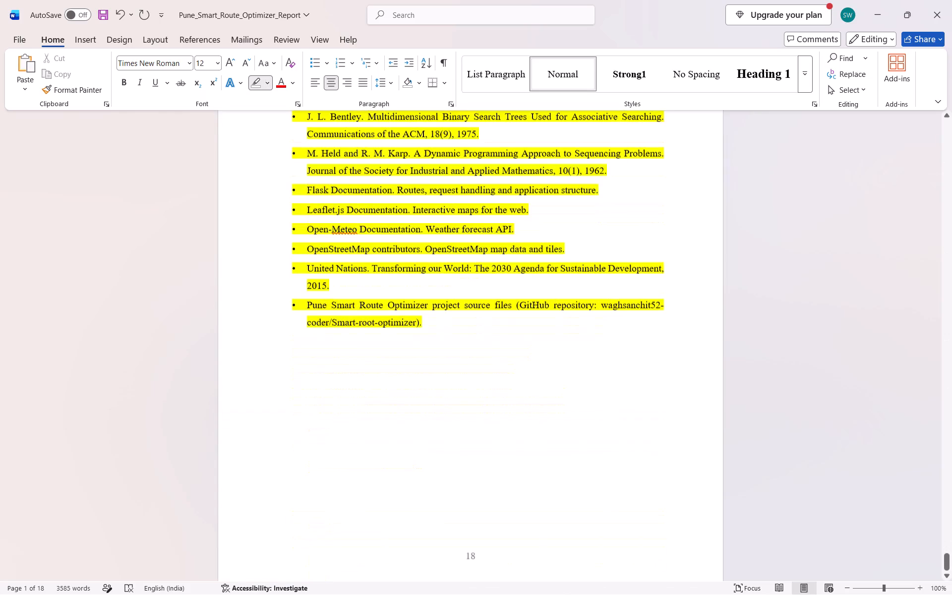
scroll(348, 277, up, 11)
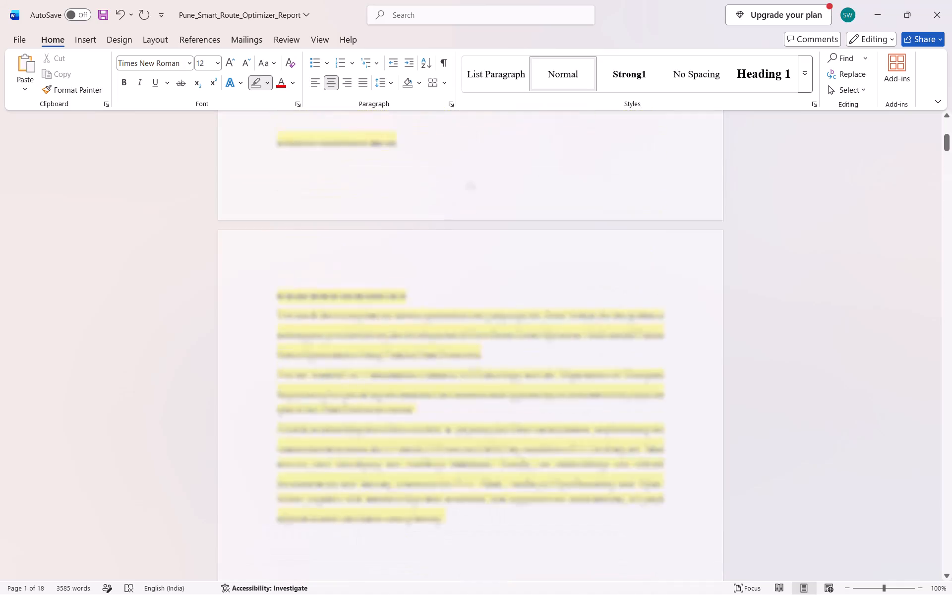
Turn on AutoSave for the report by uploading it to the personal OneDrive.
click(22, 34)
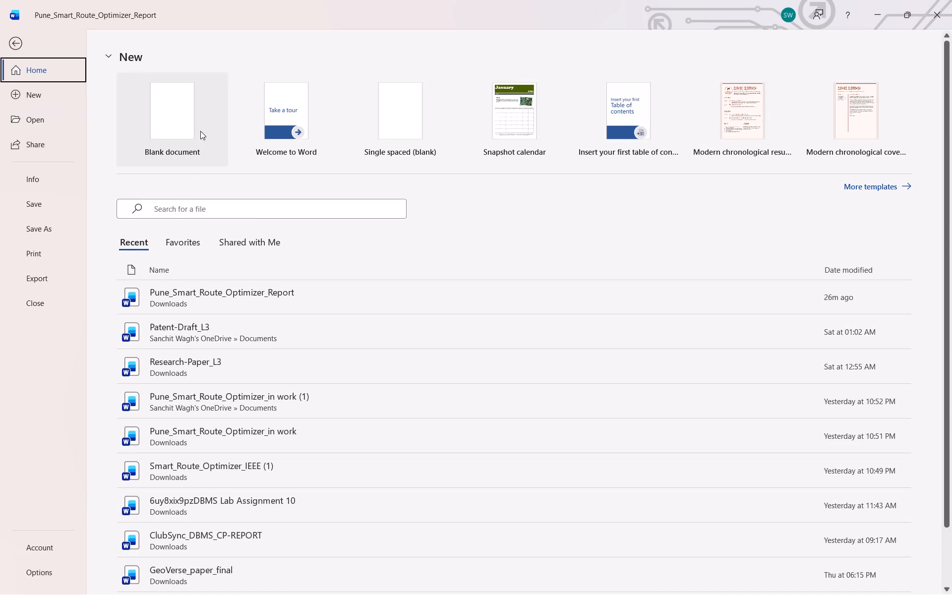
click(11, 37)
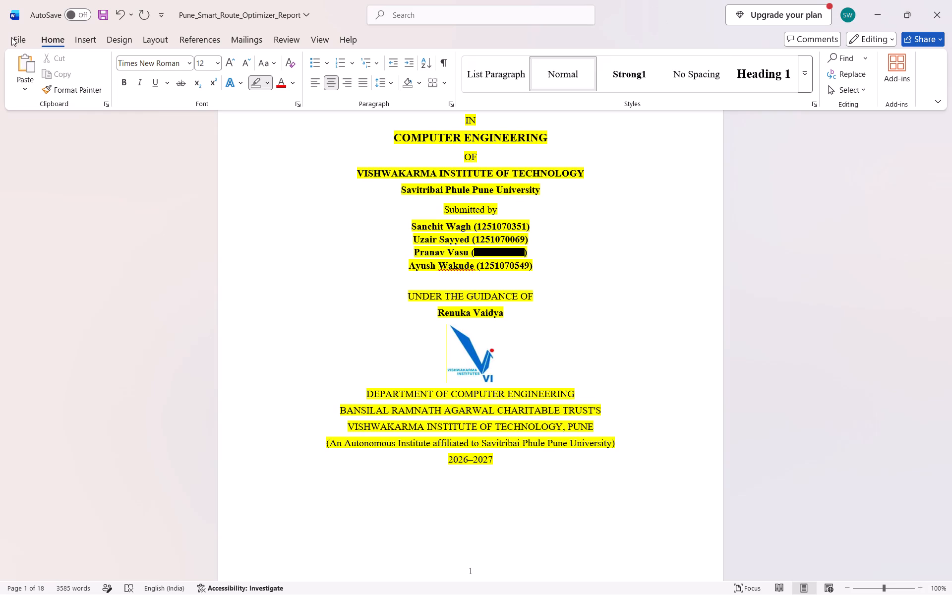
right_click(264, 13)
click(264, 13)
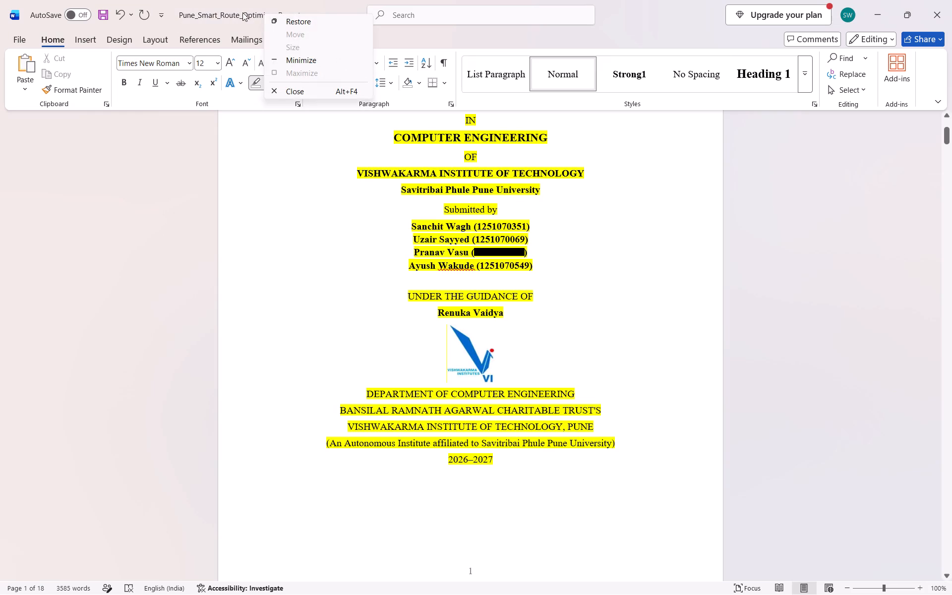
click(236, 12)
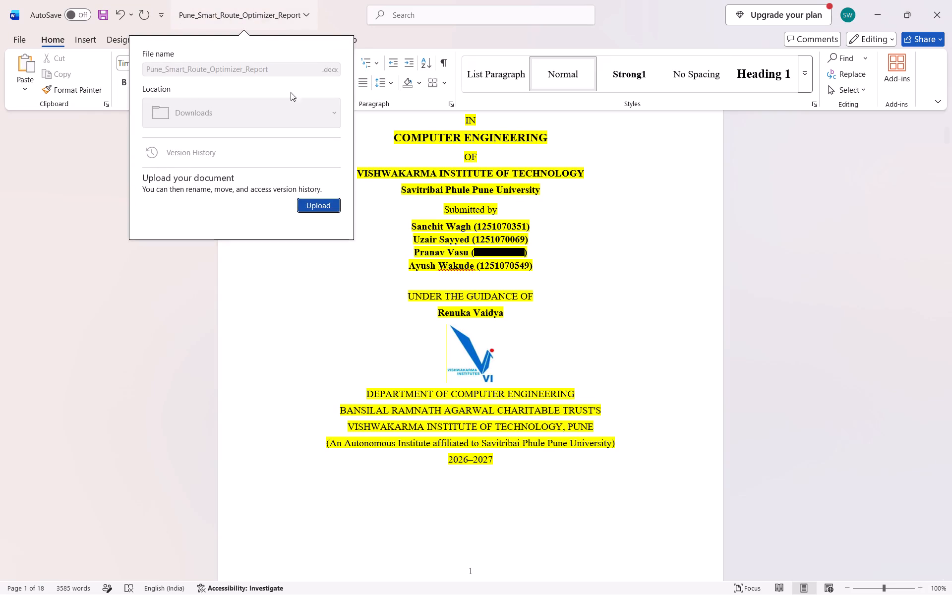
click(104, 272)
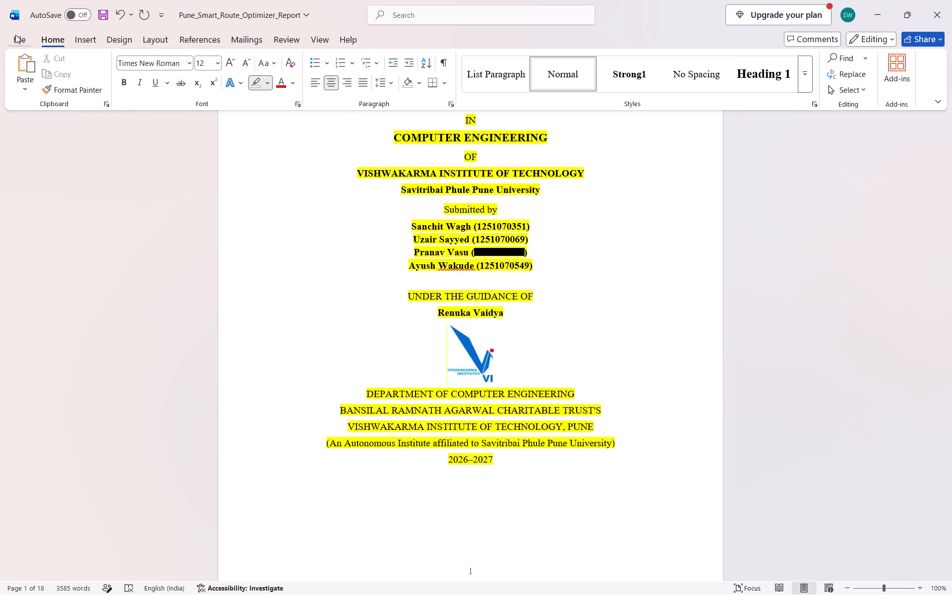
click(81, 12)
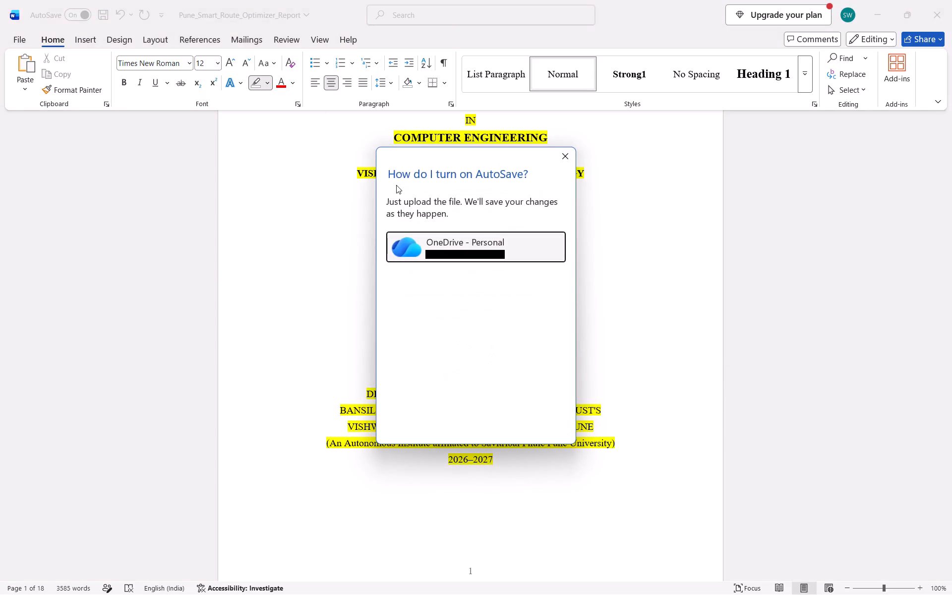
click(470, 250)
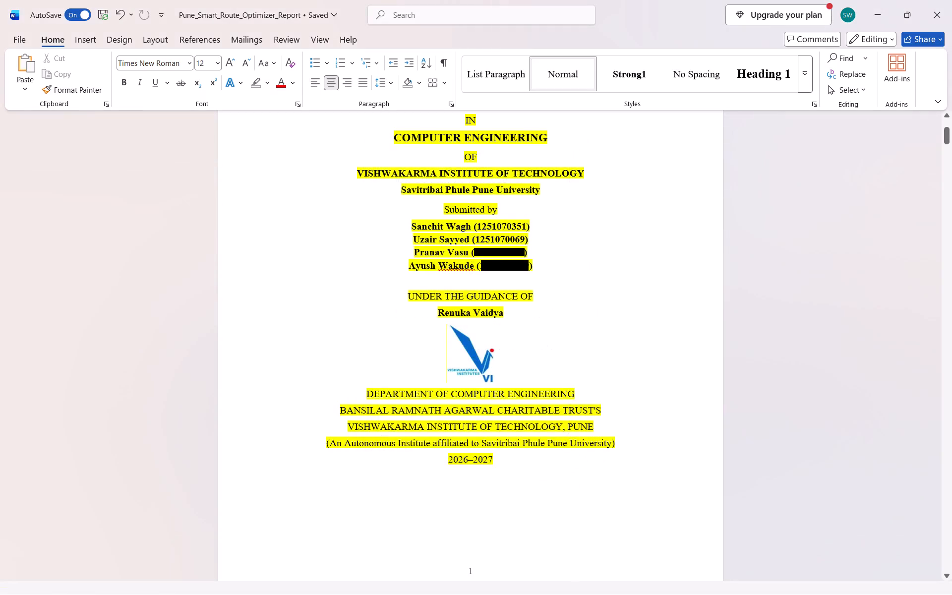
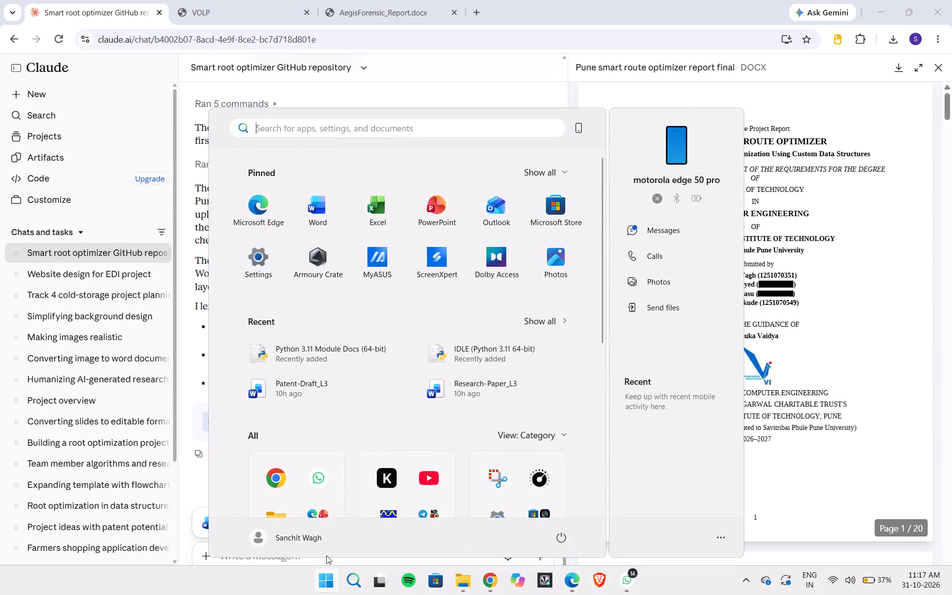
click(455, 580)
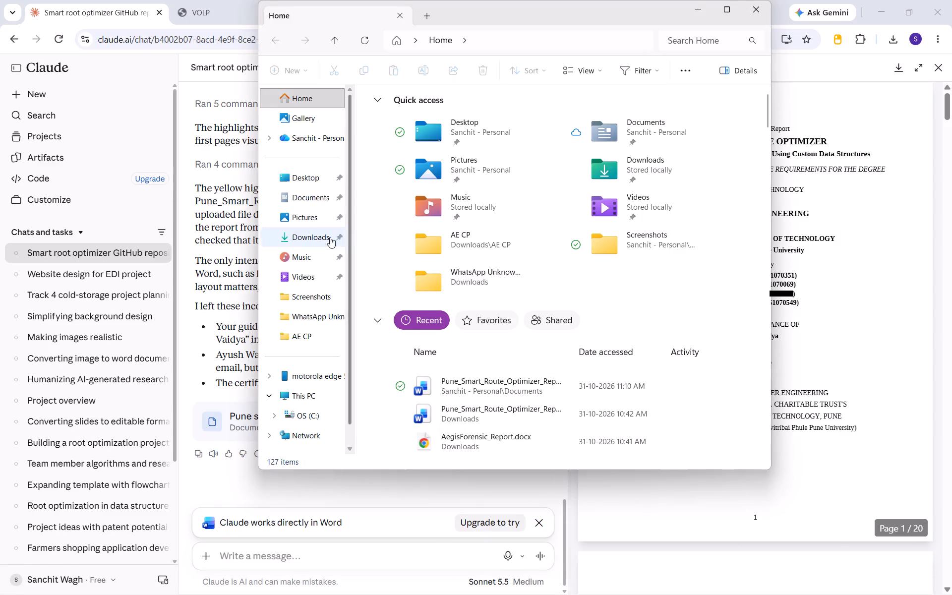
double_click(313, 200)
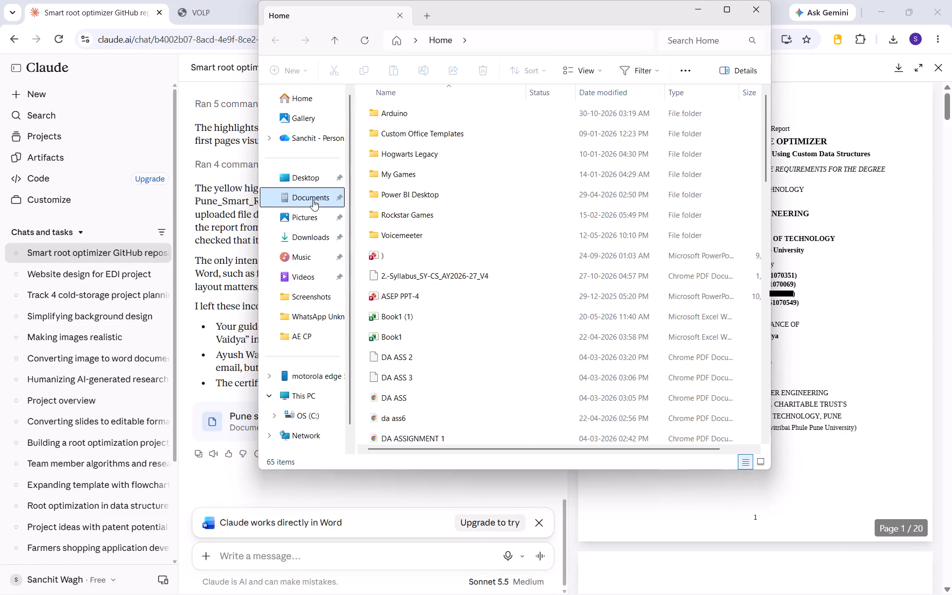
scroll(460, 288, down, 5)
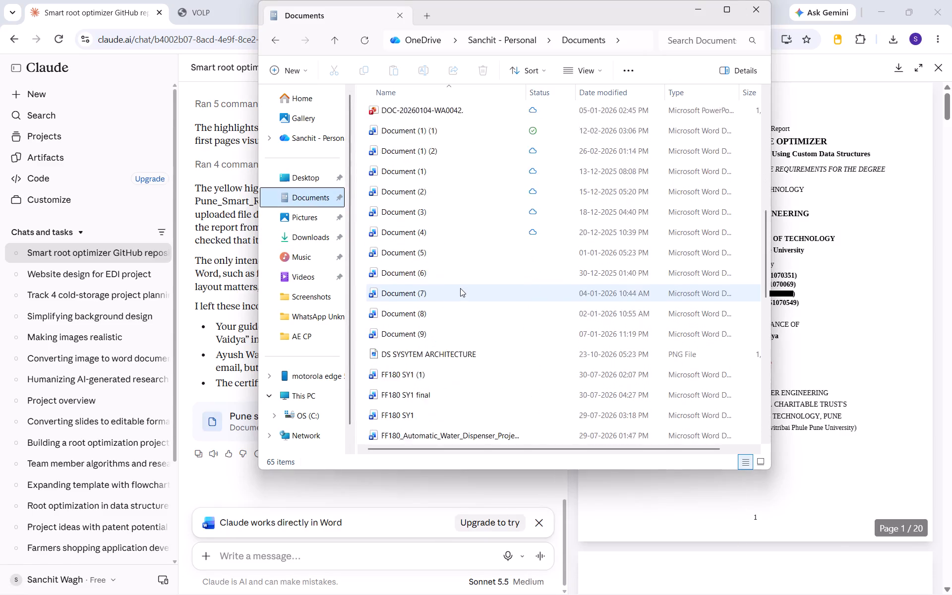
scroll(460, 288, down, 4)
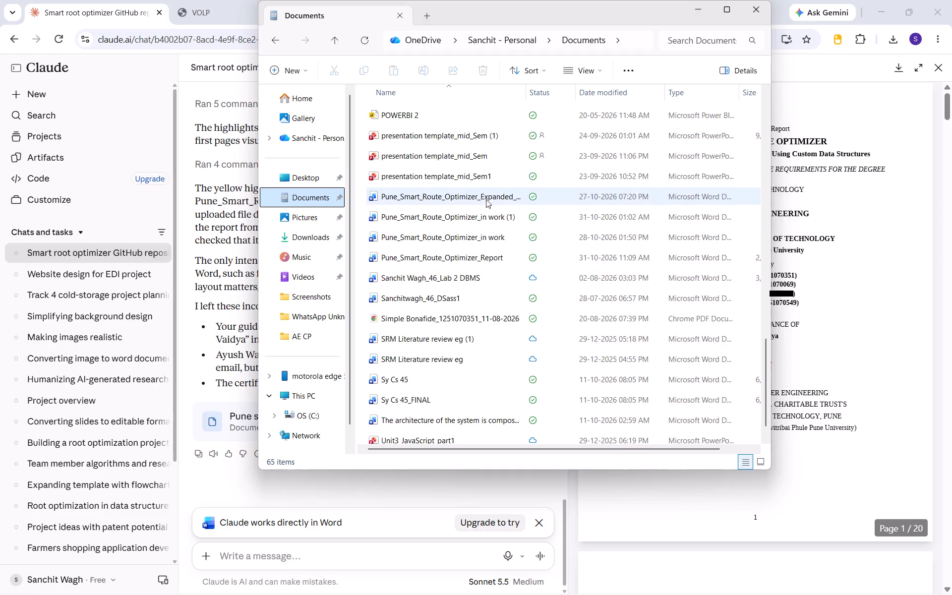
double_click(499, 259)
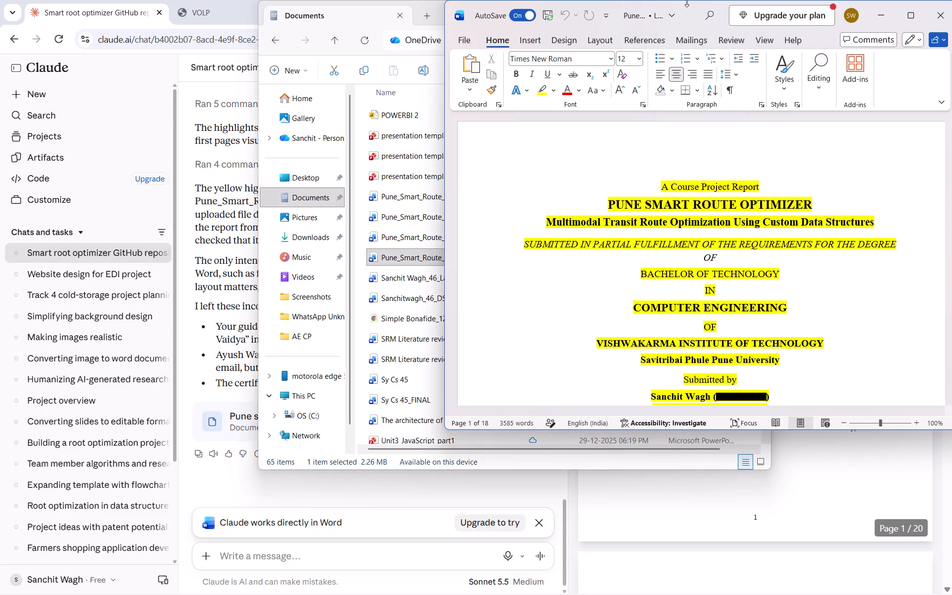
Snap the highlighted report's Word window to one half of the screen, beside the Documents folder window.
drag(688, 7, 690, 28)
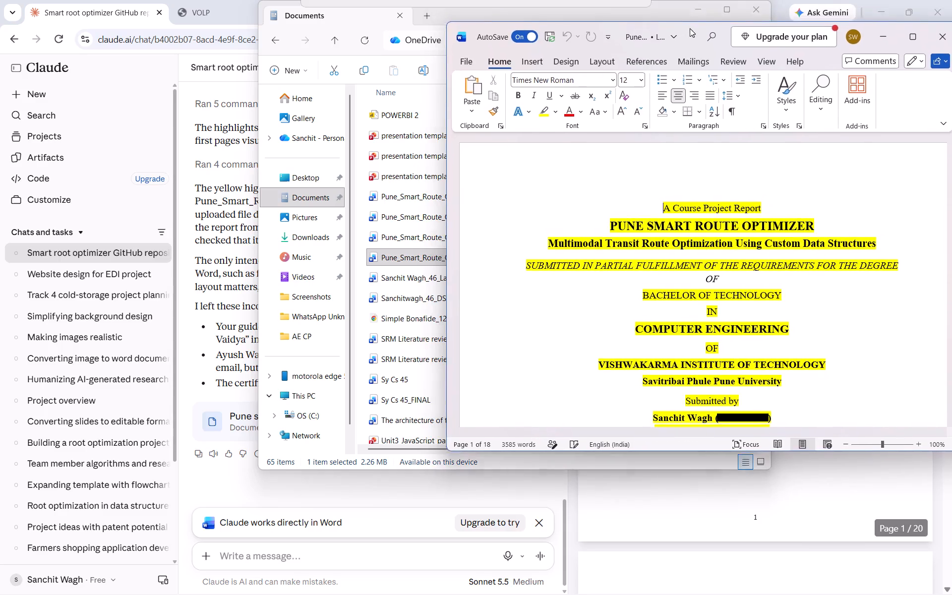
drag(690, 28, 404, 16)
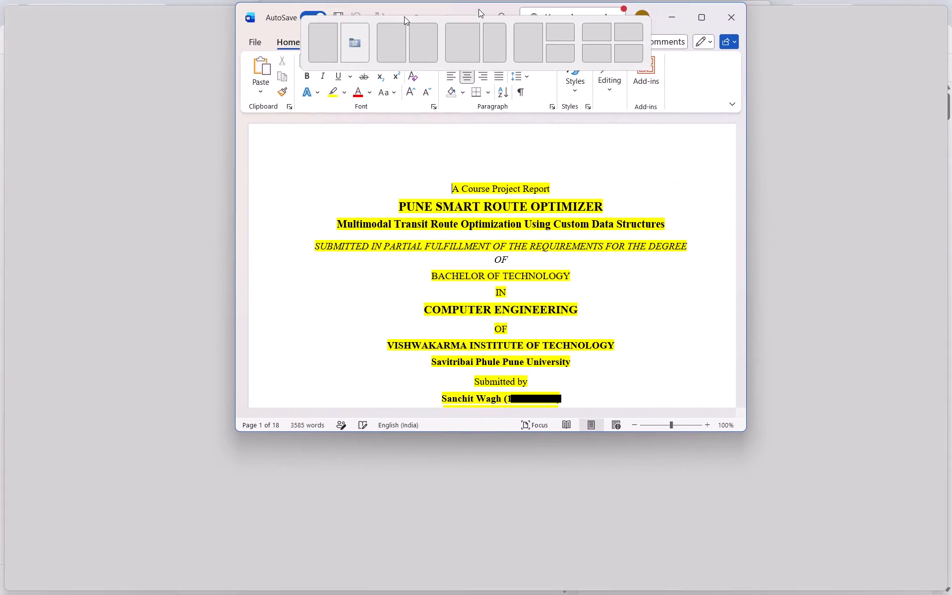
drag(404, 16, 361, 44)
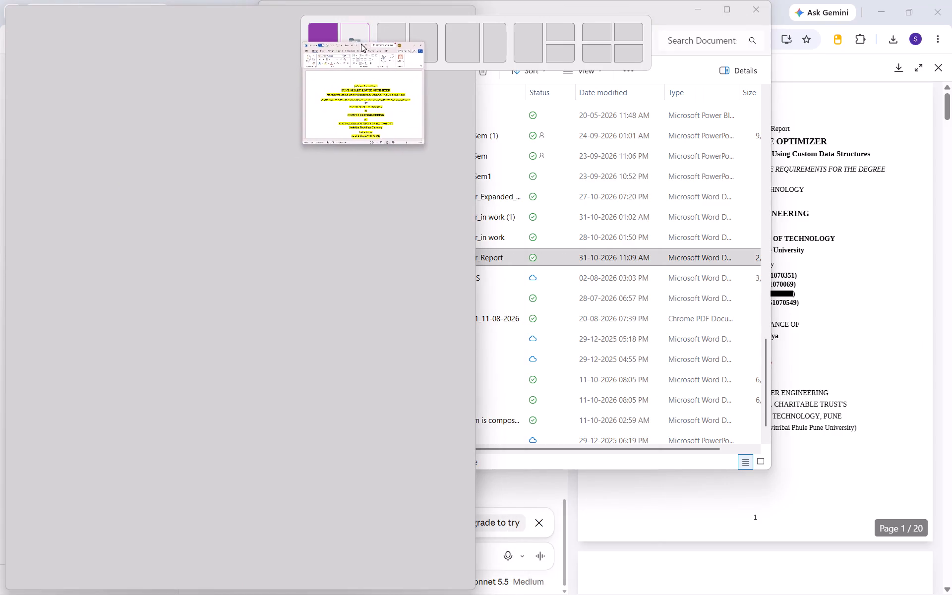
drag(361, 44, 344, 29)
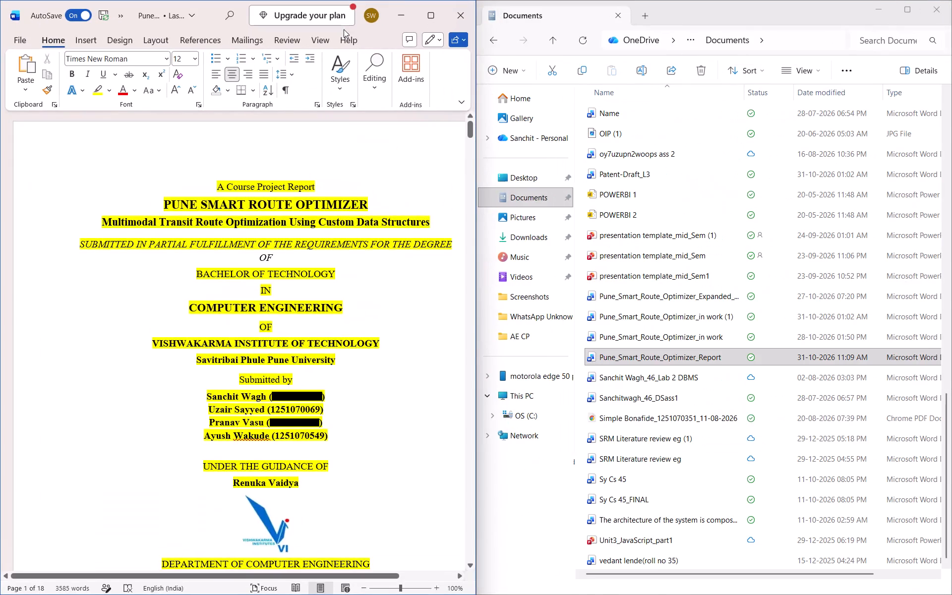
Open the downloaded Pune_Smart_Route_Optimizer_Report_Final from the Downloads folder in Word.
click(880, 11)
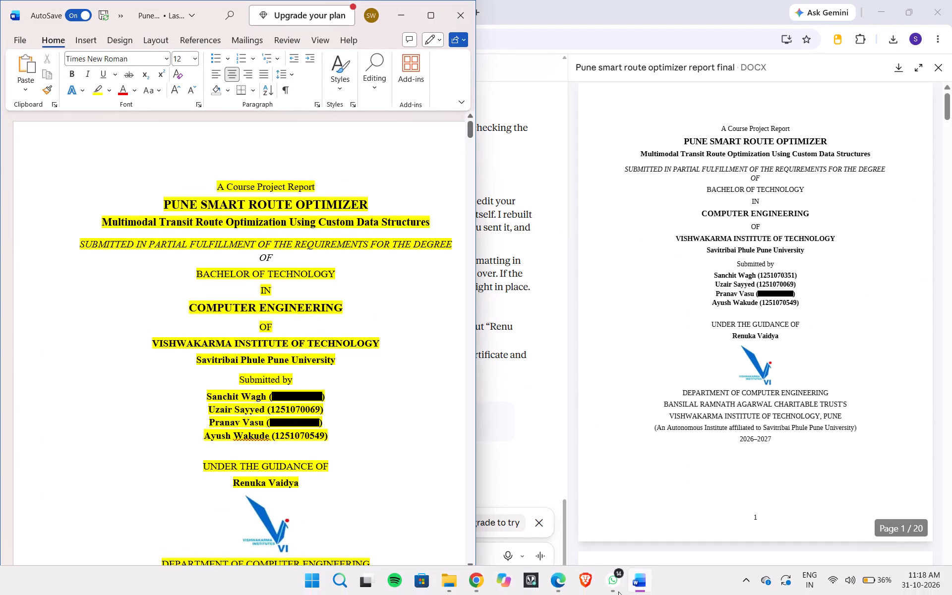
click(457, 581)
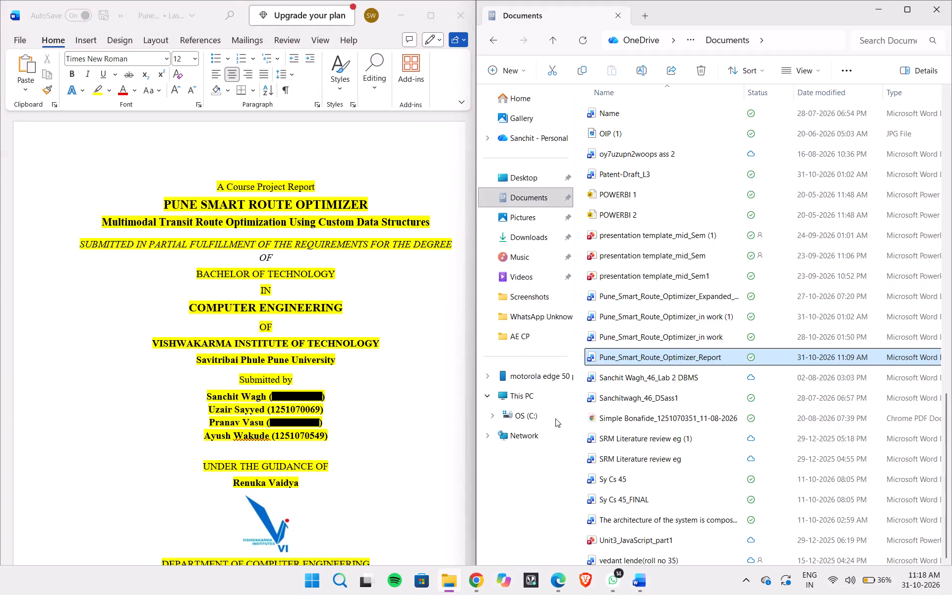
double_click(520, 233)
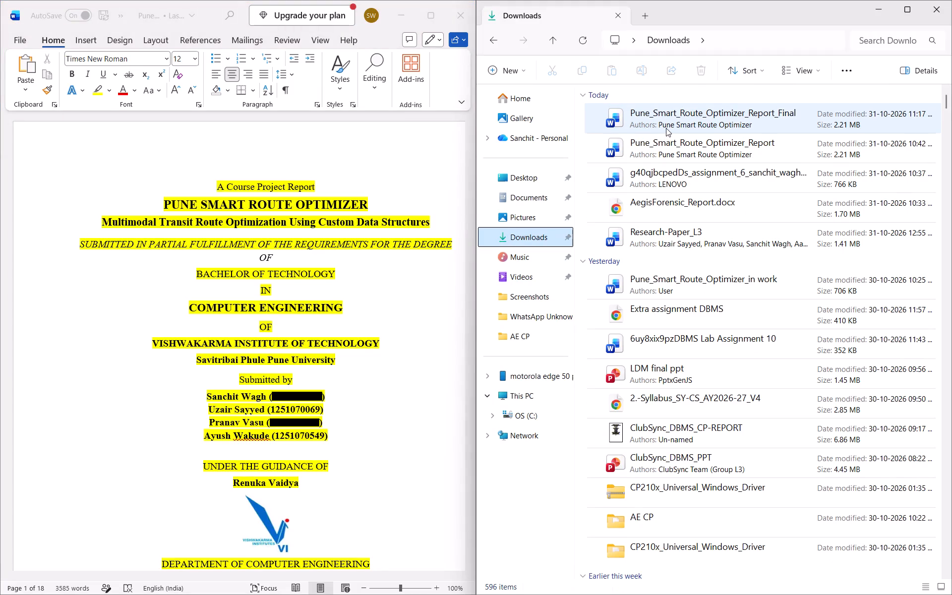
double_click(666, 128)
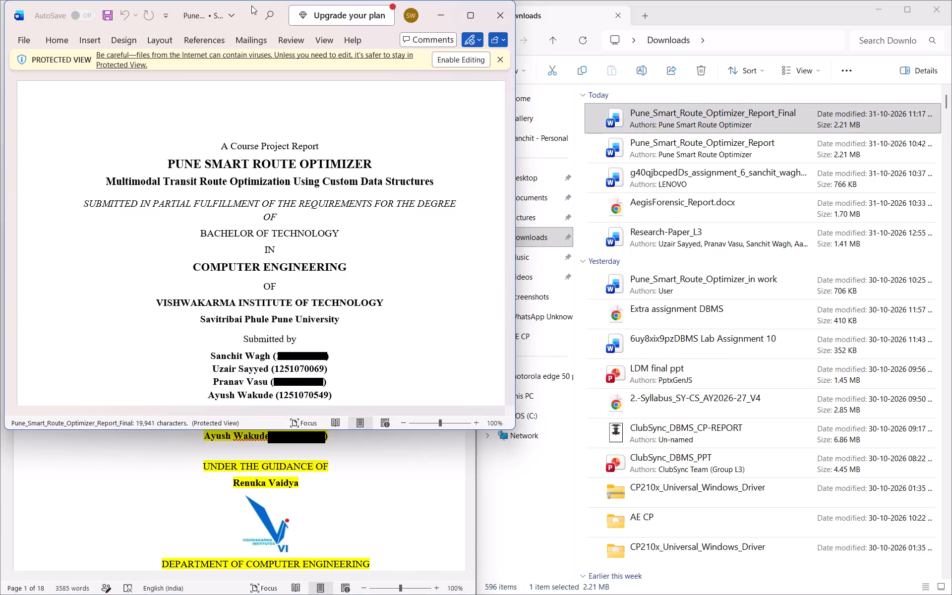
Snap the Pune_Smart_Route_Optimizer_Report_Final window to the other half of the screen, beside the highlighted report.
drag(251, 5, 505, 5)
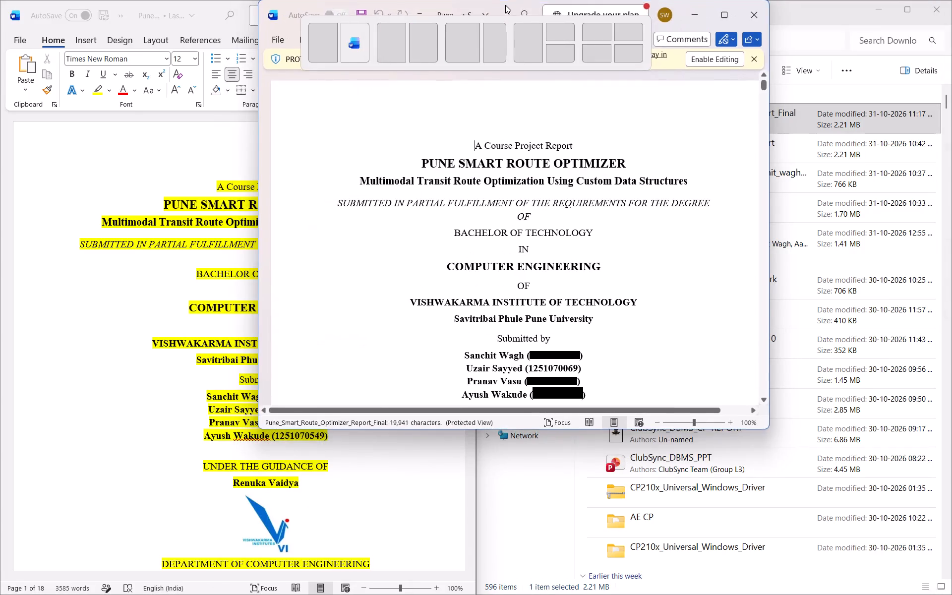
drag(505, 5, 505, 5)
drag(505, 5, 330, 0)
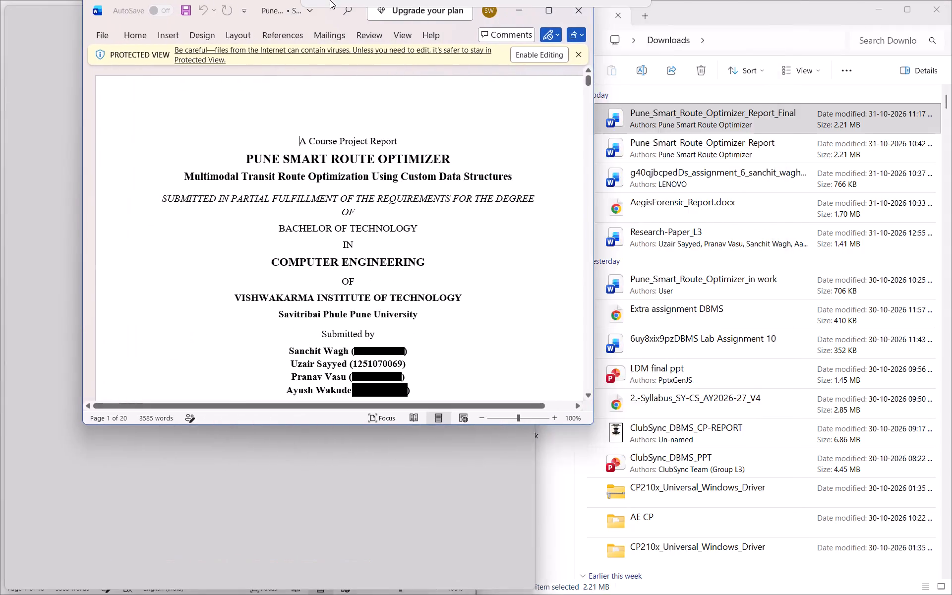
drag(330, 0, 721, 0)
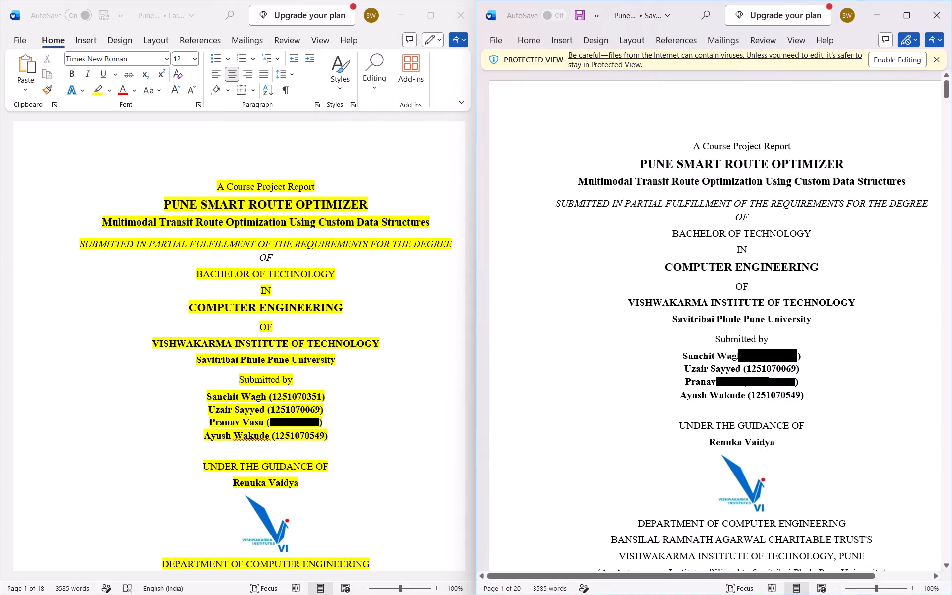
scroll(707, 279, down, 3)
scroll(707, 279, up, 3)
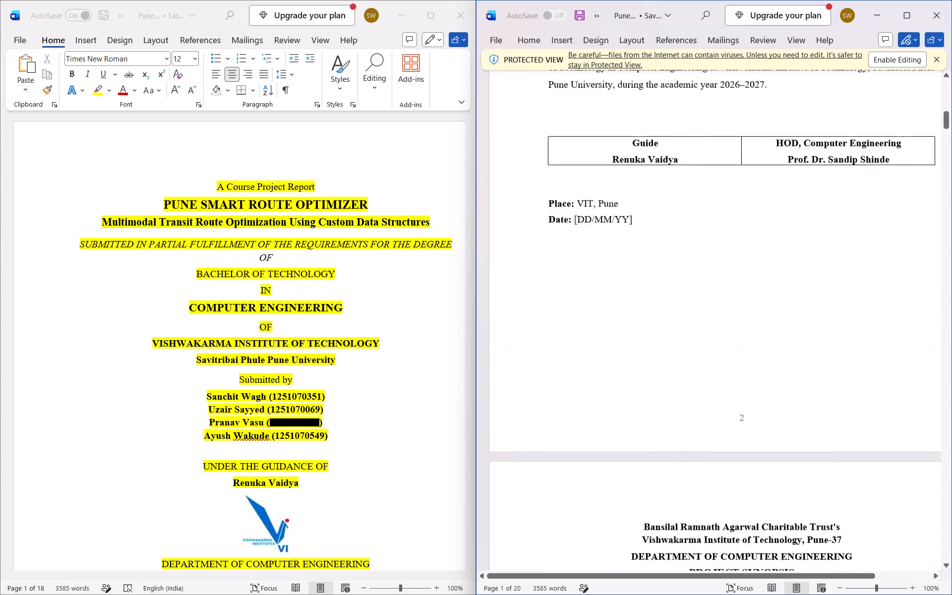
scroll(707, 279, up, 2)
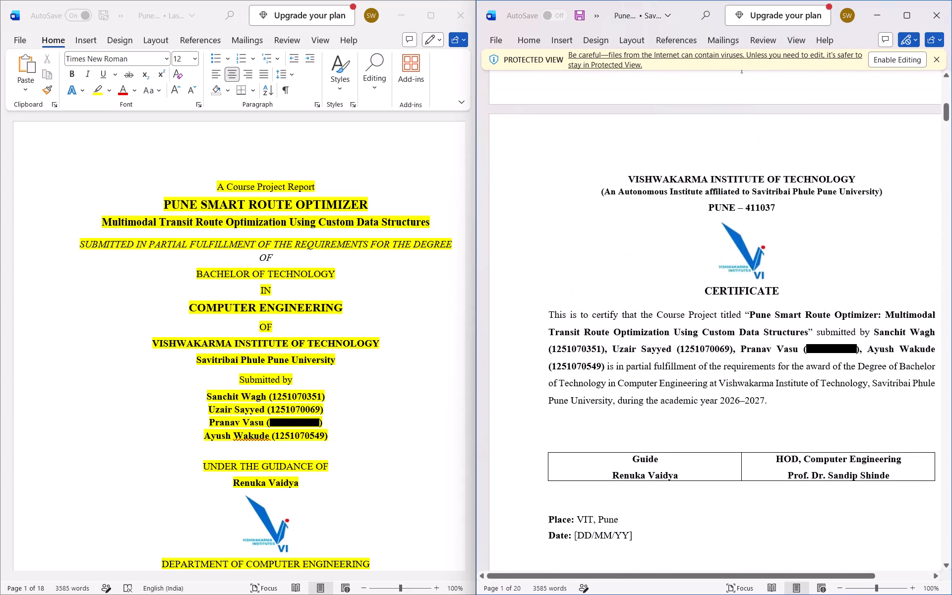
scroll(707, 279, up, 2)
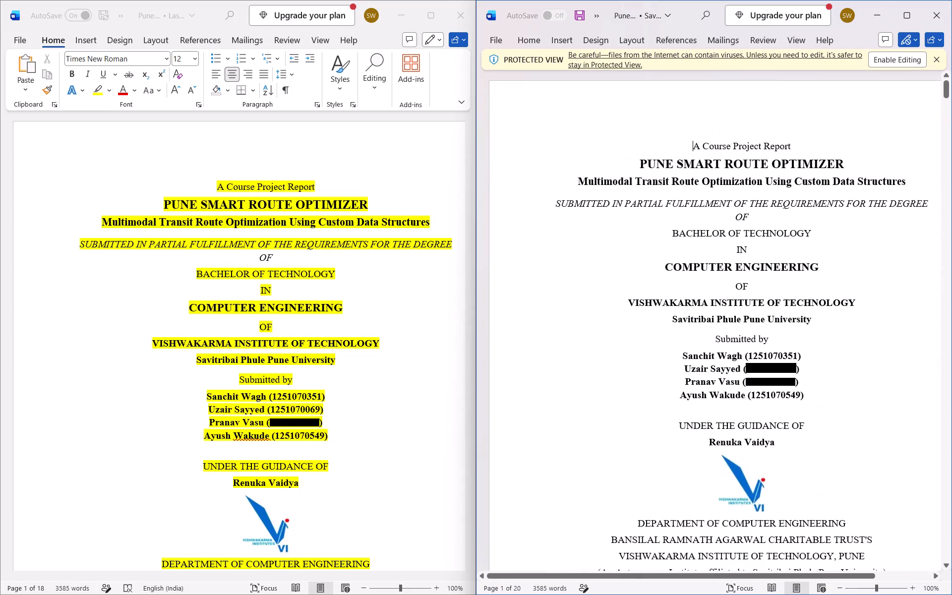
scroll(707, 279, down, 1)
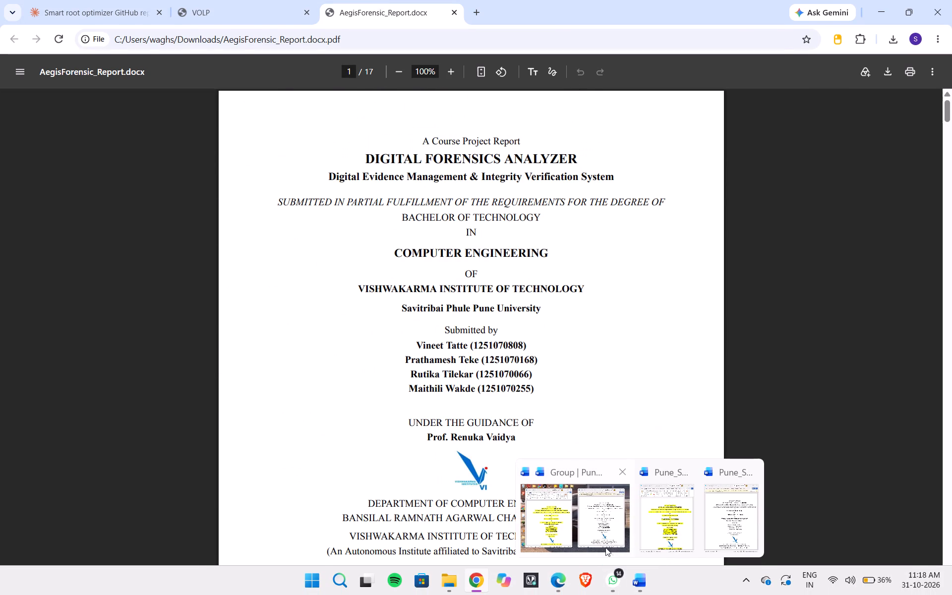
Return to the paired Word windows and check the final report's cover and certificate pages again.
click(597, 526)
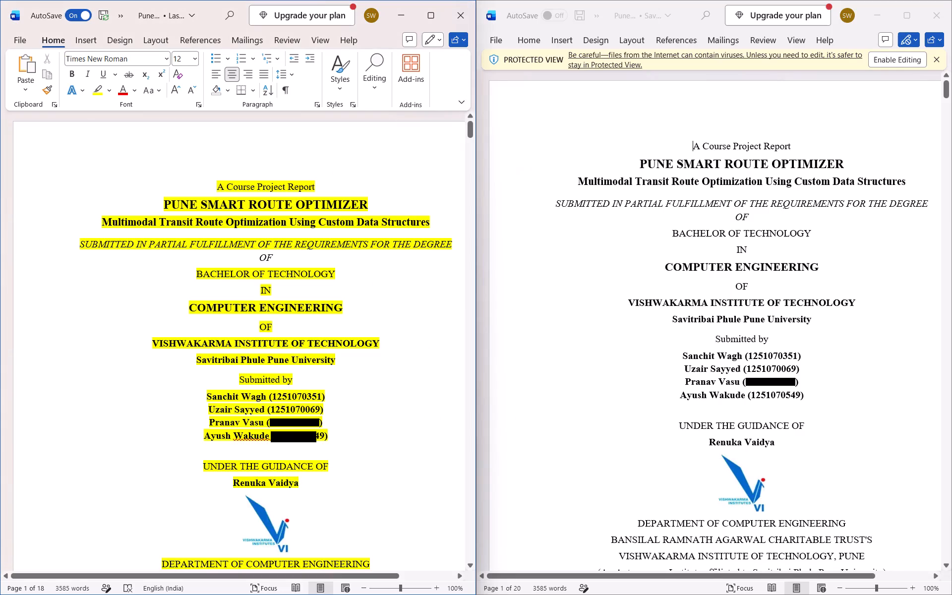
scroll(538, 352, down, 2)
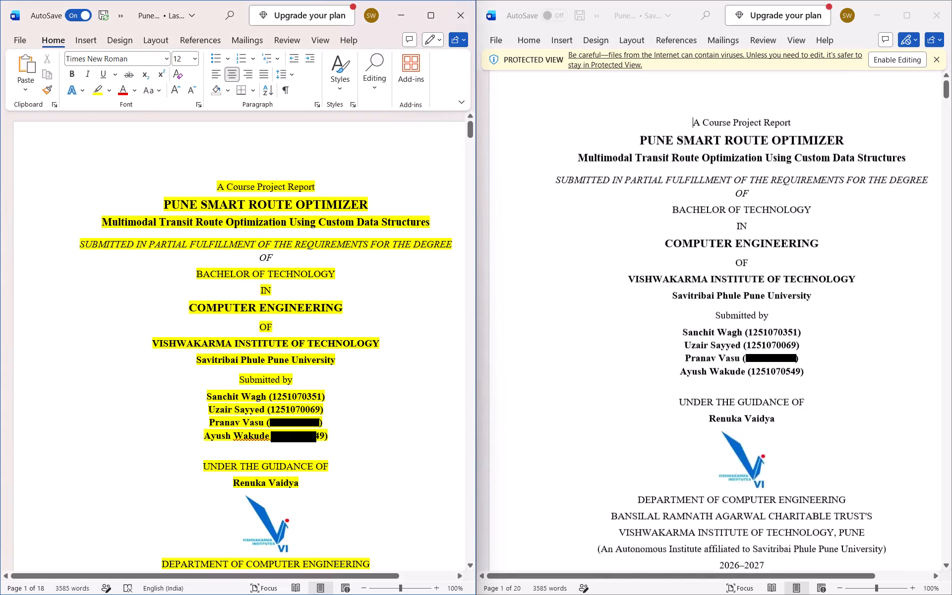
scroll(538, 352, down, 1)
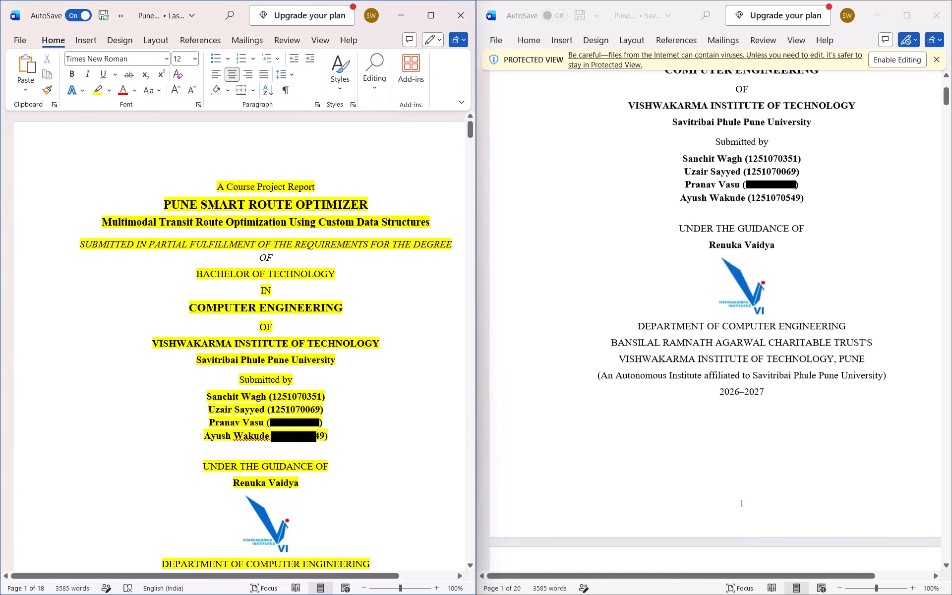
scroll(538, 352, down, 1)
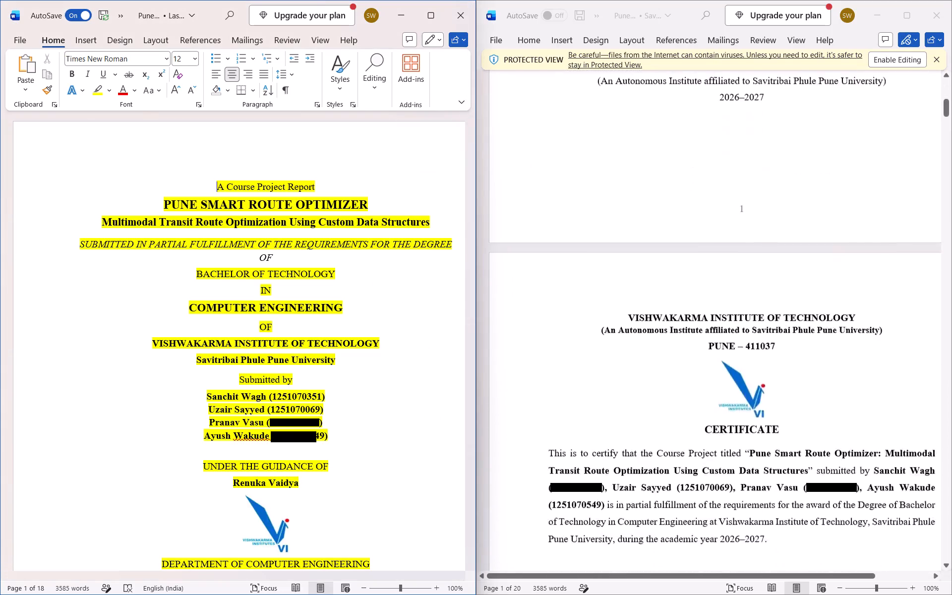
scroll(538, 352, down, 1)
scroll(538, 352, right, 1)
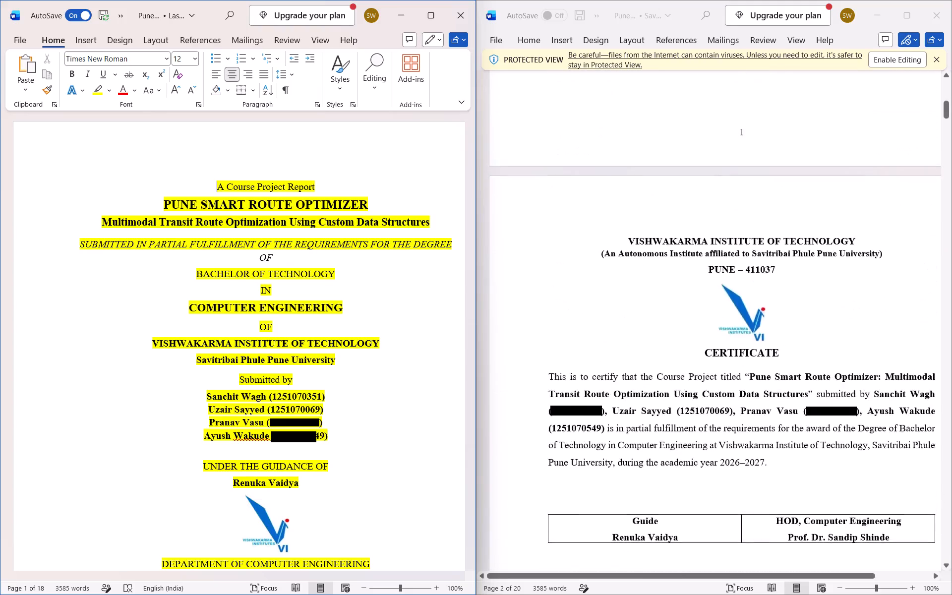
scroll(538, 352, right, 1)
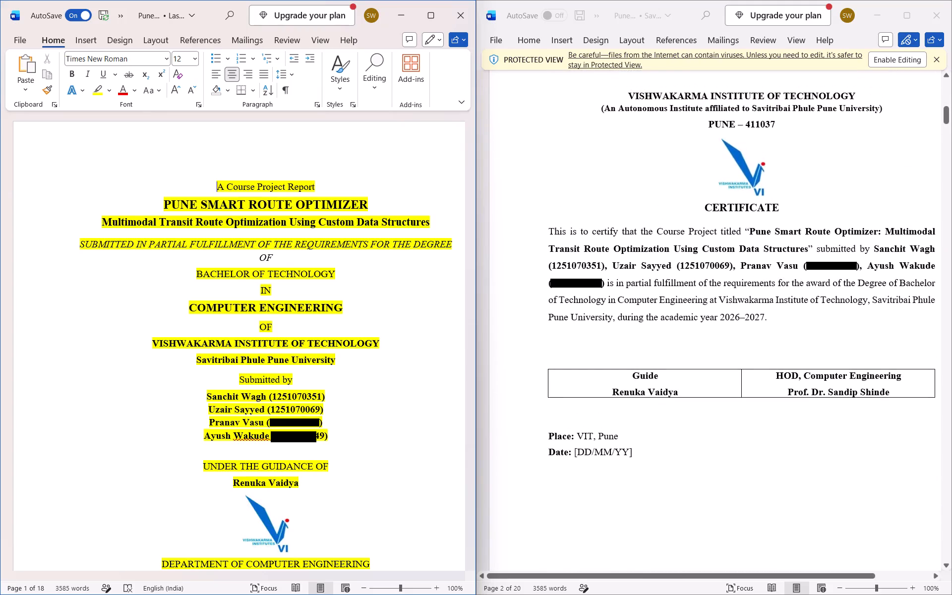
Enable editing for the downloaded final report.
click(903, 58)
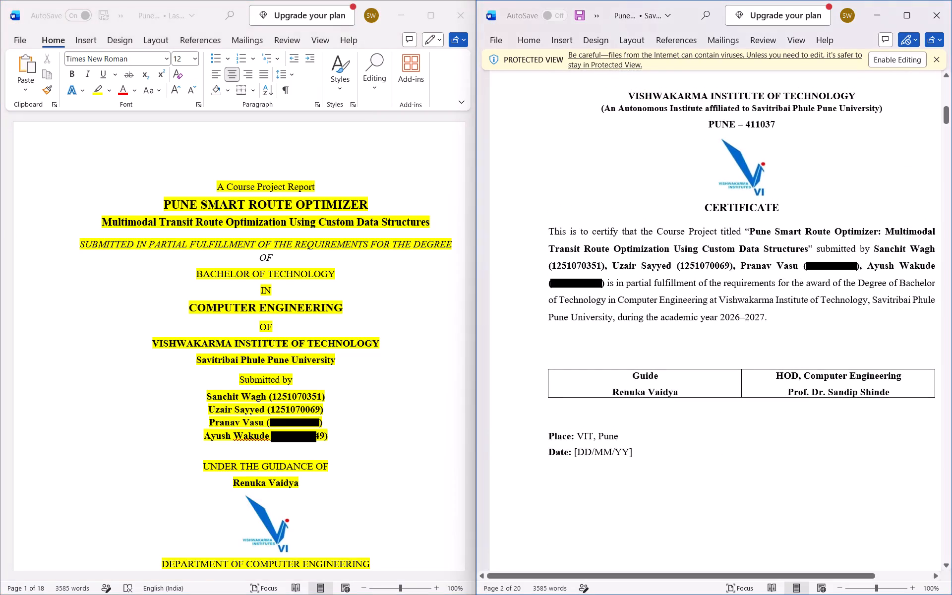
click(901, 57)
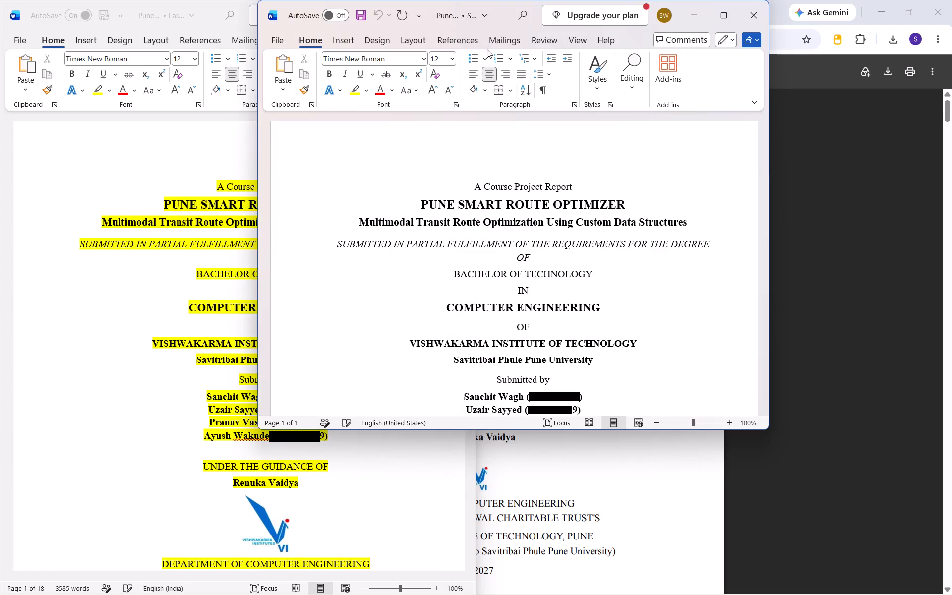
Place the editable final report's window beside the highlighted report and stretch it to full screen height.
drag(501, 19, 715, 24)
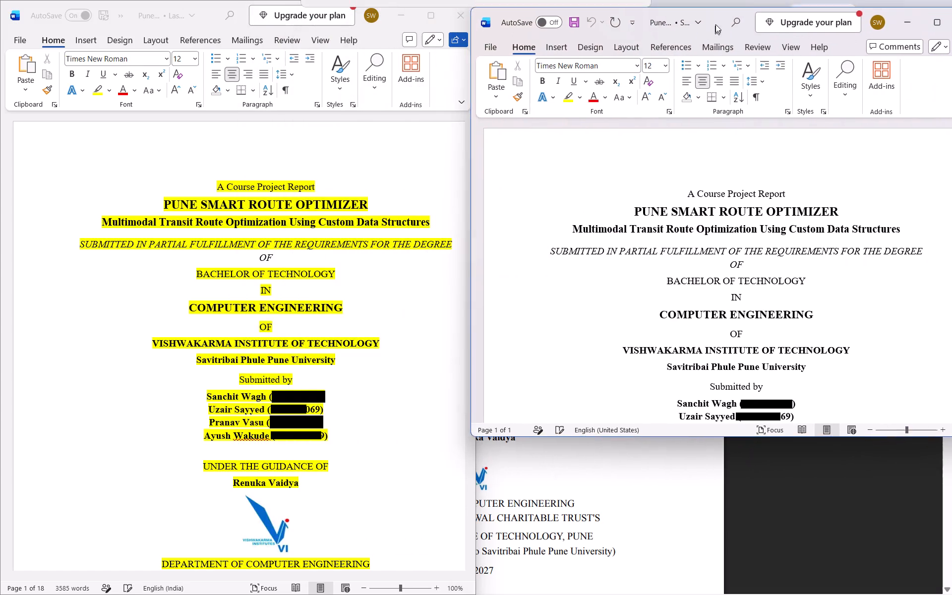
drag(715, 24, 718, 20)
drag(718, 20, 554, 0)
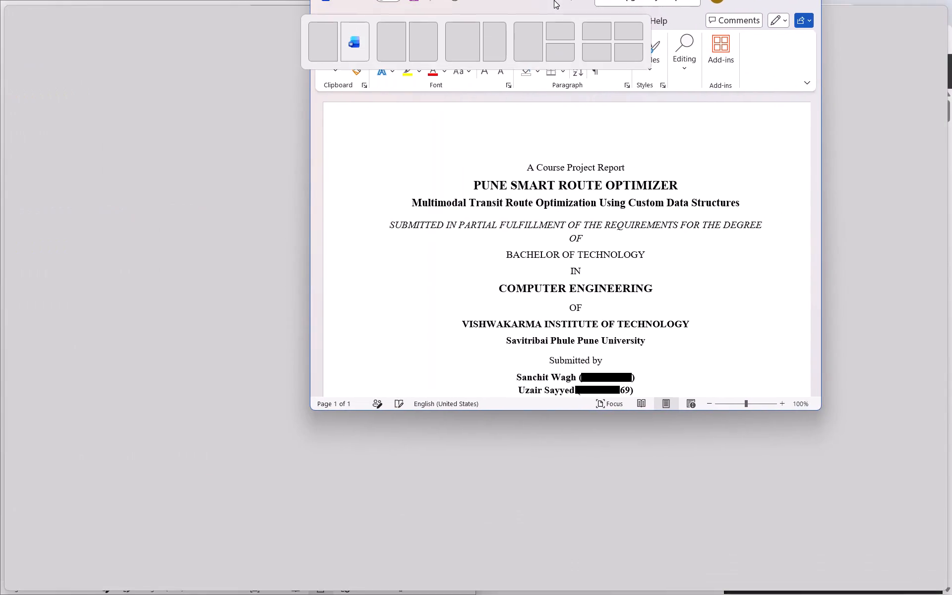
drag(554, 0, 555, 0)
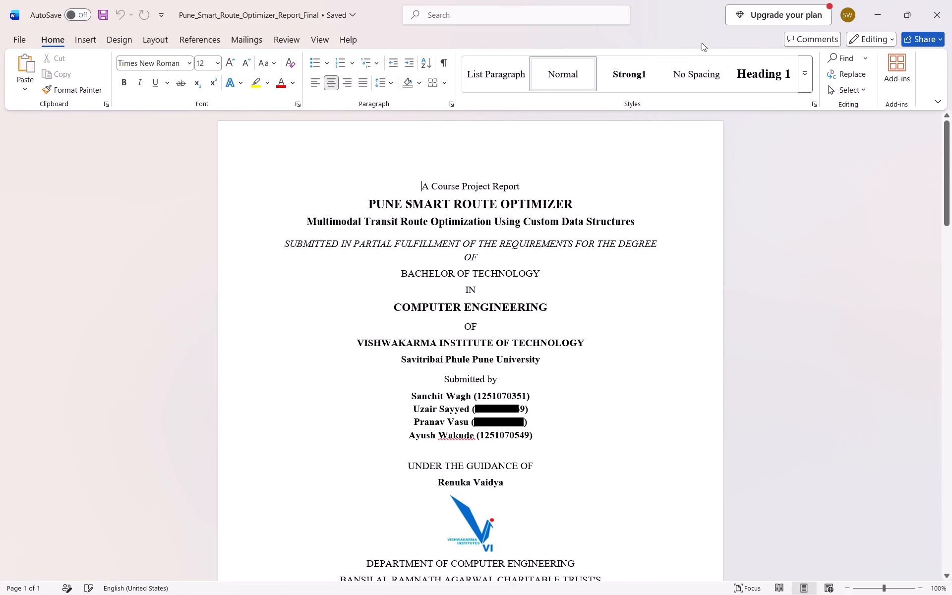
click(916, 11)
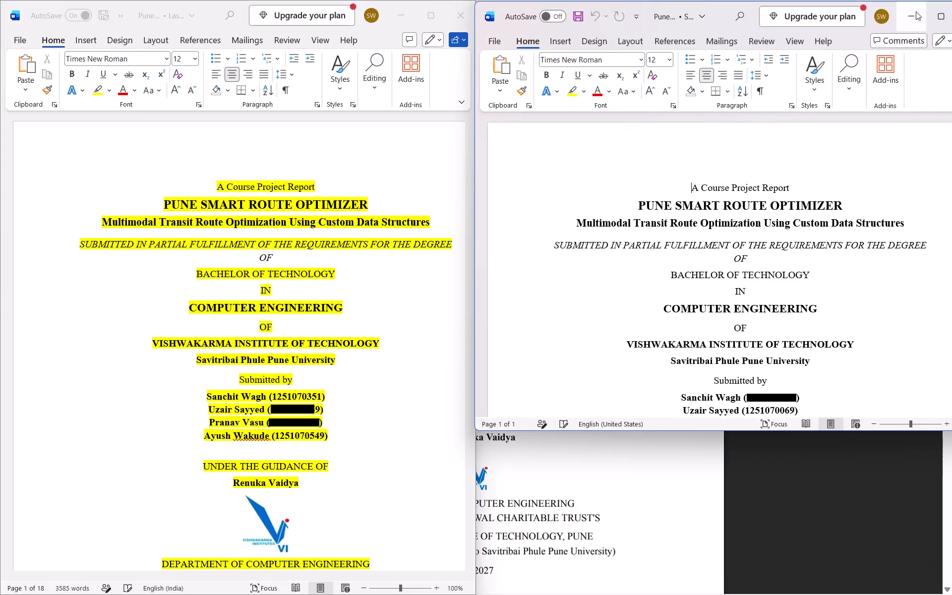
drag(748, 431, 766, 594)
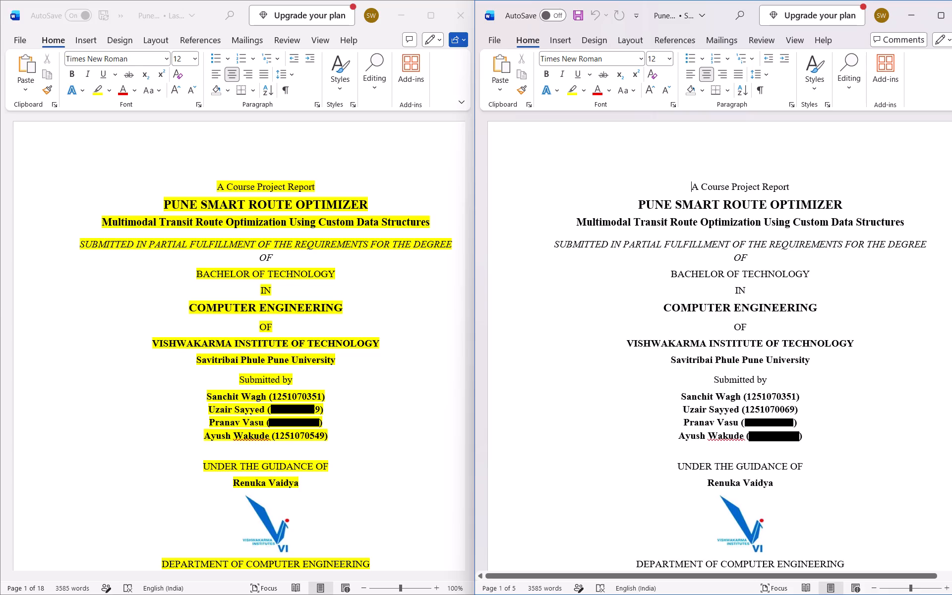
Review the final report's front pages: cover, certificate, project synopsis with its student table, and acknowledgement.
scroll(690, 309, down, 2)
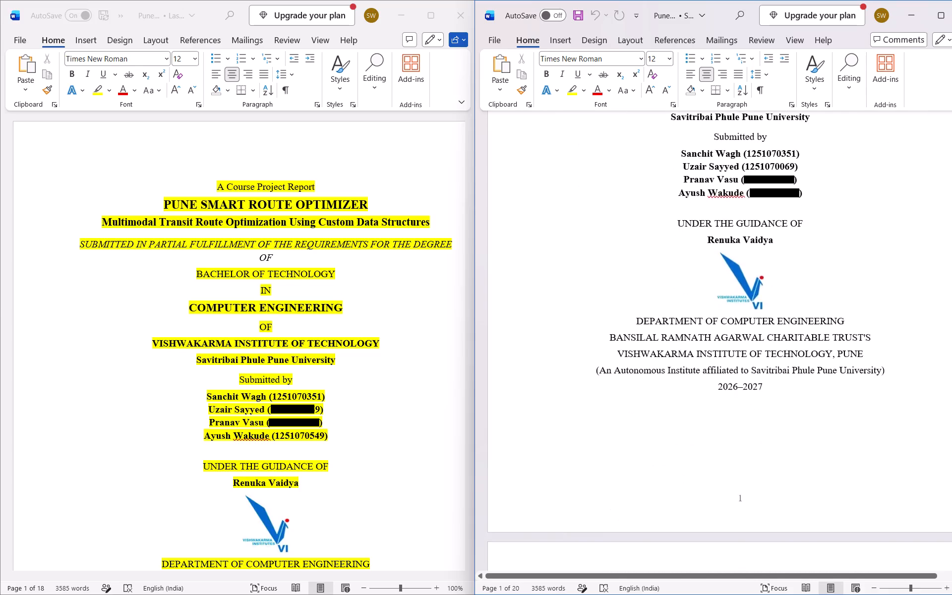
scroll(690, 309, down, 2)
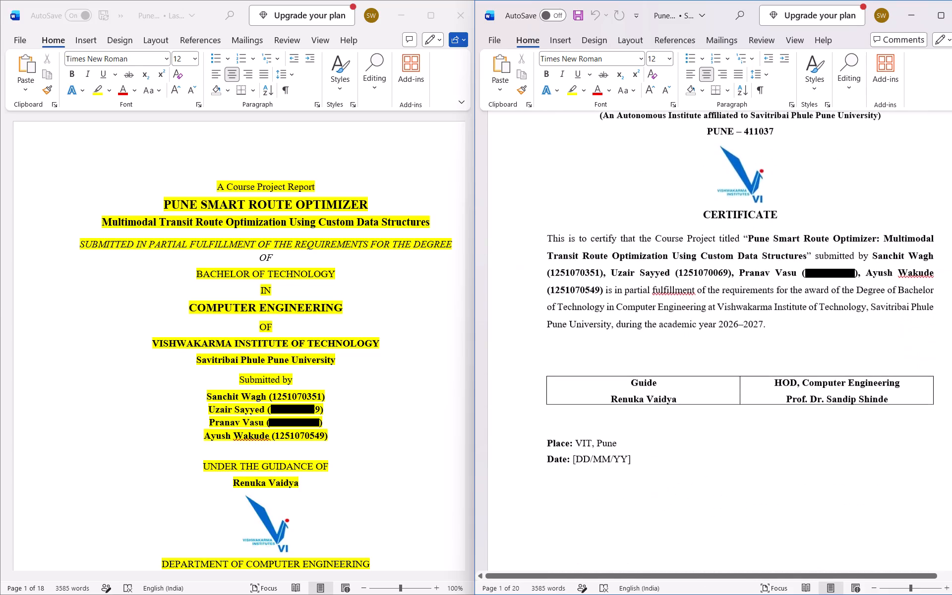
scroll(690, 309, down, 1)
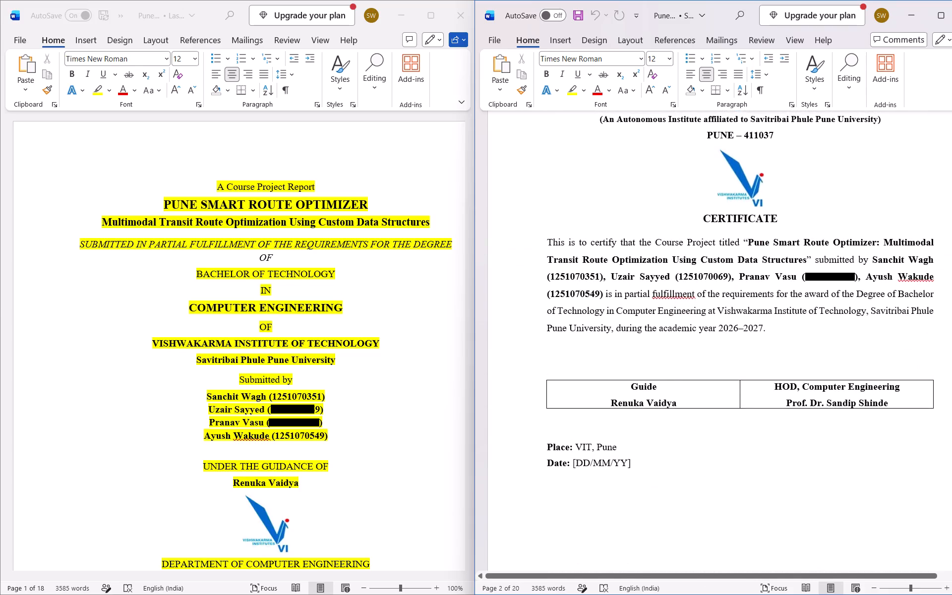
scroll(705, 328, down, 1)
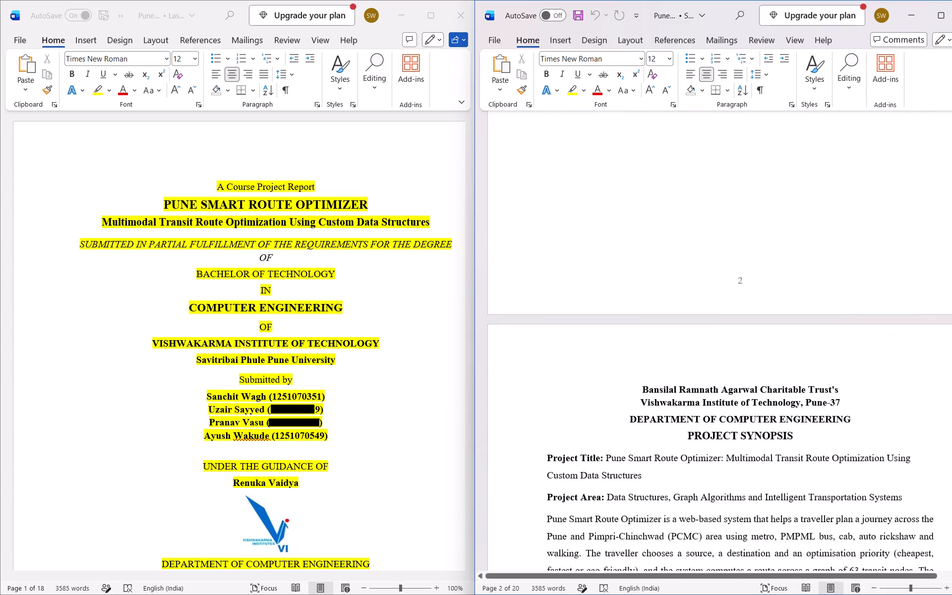
scroll(705, 328, down, 1)
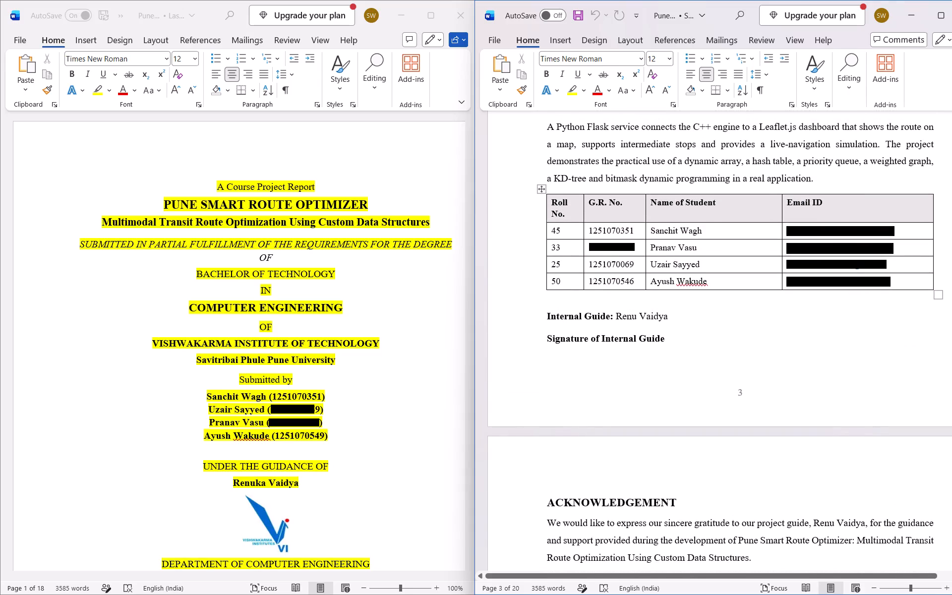
click(679, 320)
scroll(679, 320, down, 1)
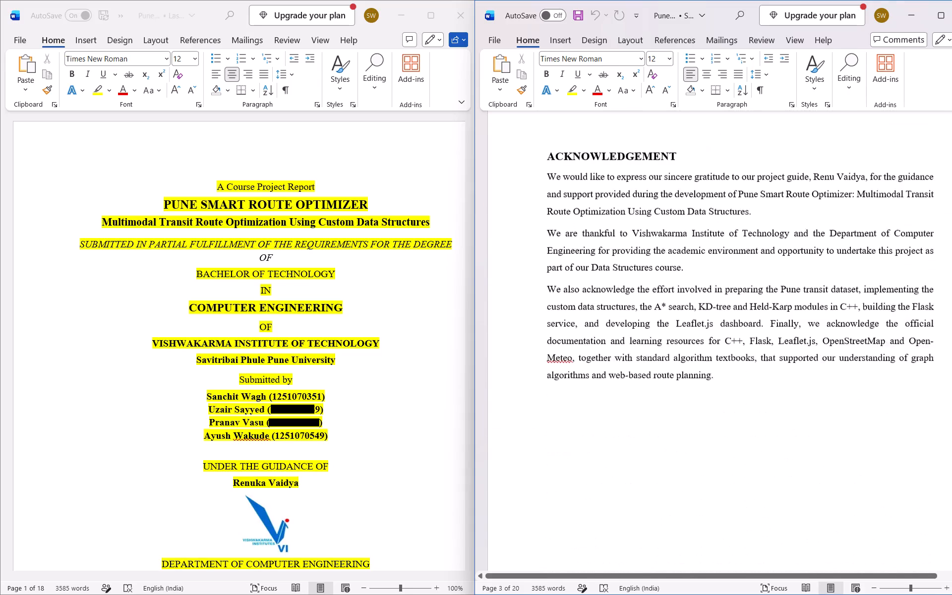
scroll(679, 320, down, 1)
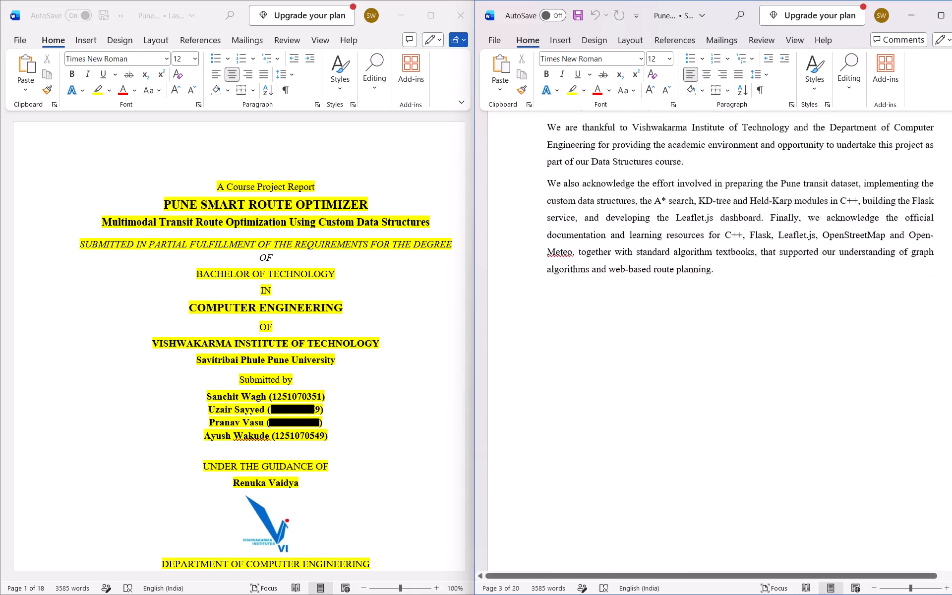
Look through the final report's chapters and references, checking the layout and page breaks.
scroll(679, 320, down, 1)
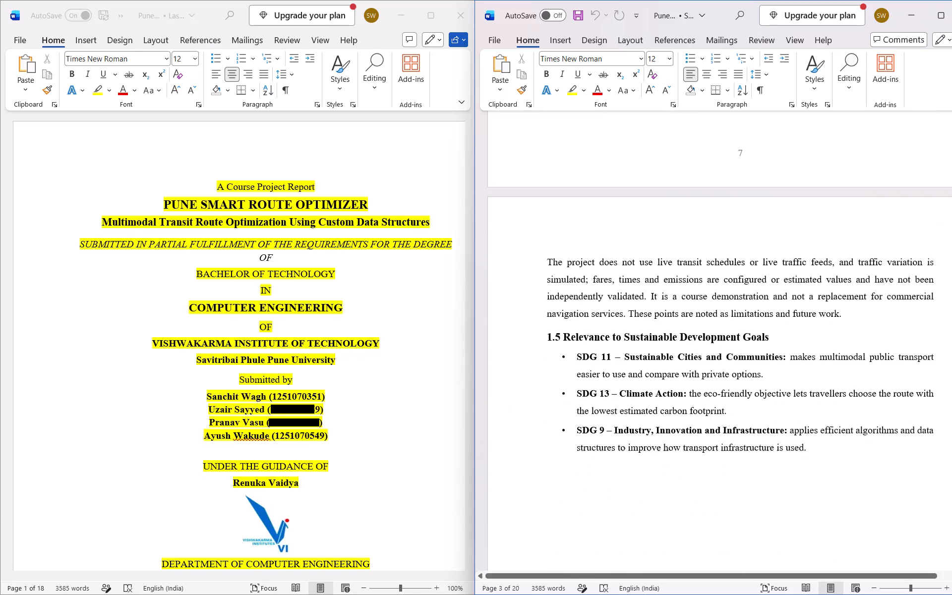
scroll(679, 320, down, 1)
scroll(679, 320, up, 1)
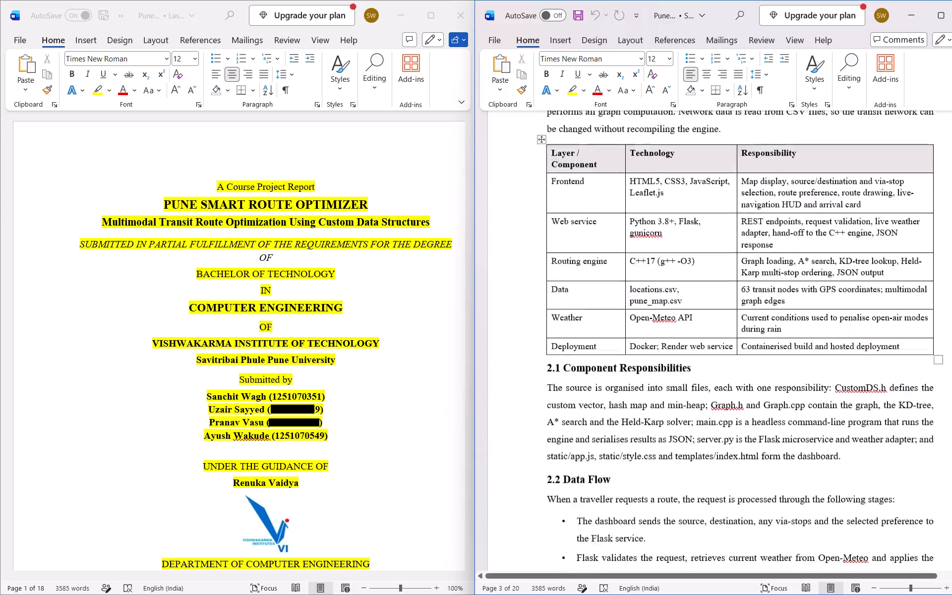
scroll(679, 320, up, 2)
scroll(679, 320, down, 1)
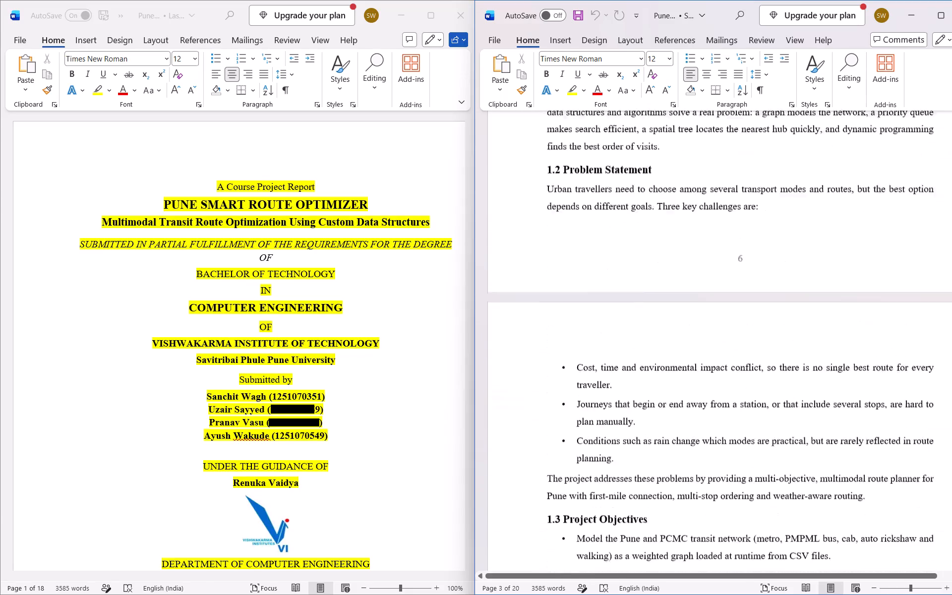
scroll(679, 320, down, 1)
scroll(679, 320, up, 1)
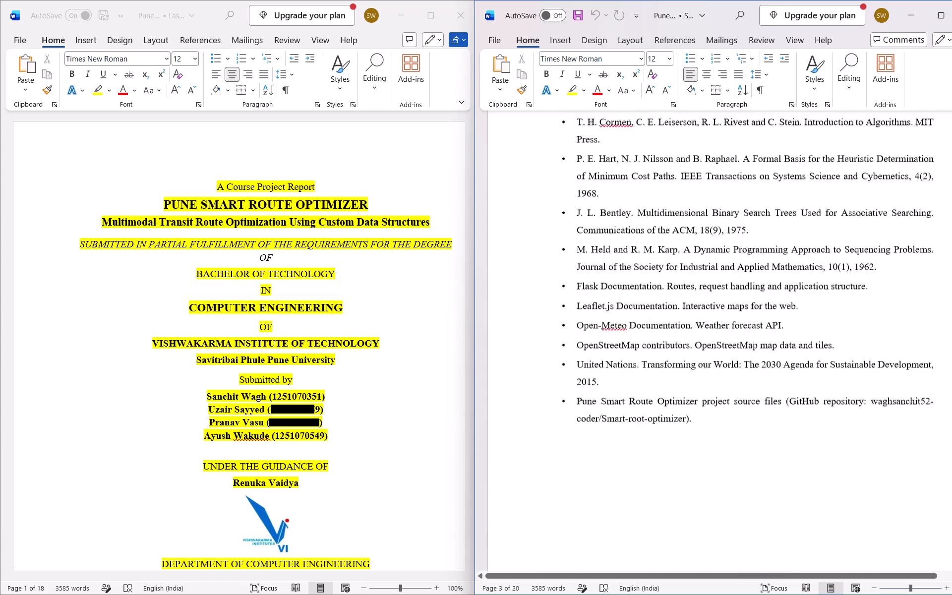
scroll(679, 320, up, 3)
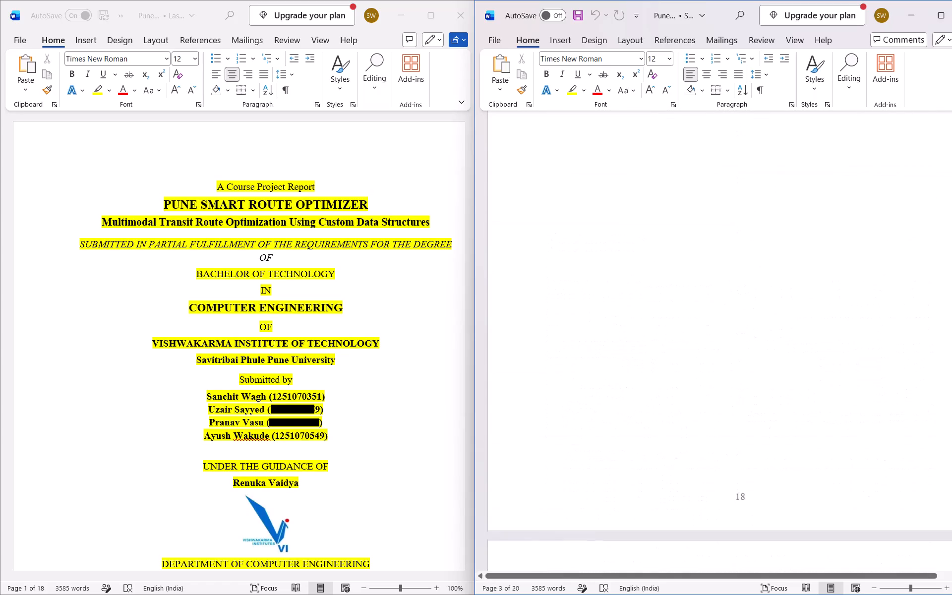
Maximize the final report's window and format the "5. CONCLUSION" heading with the Normal style in bold.
scroll(679, 320, right, 1)
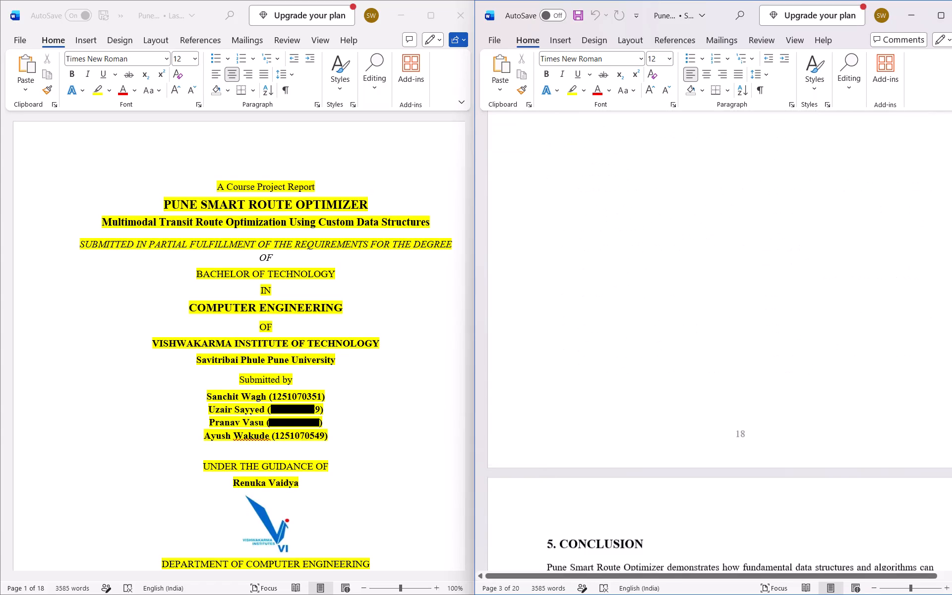
scroll(679, 320, right, 1)
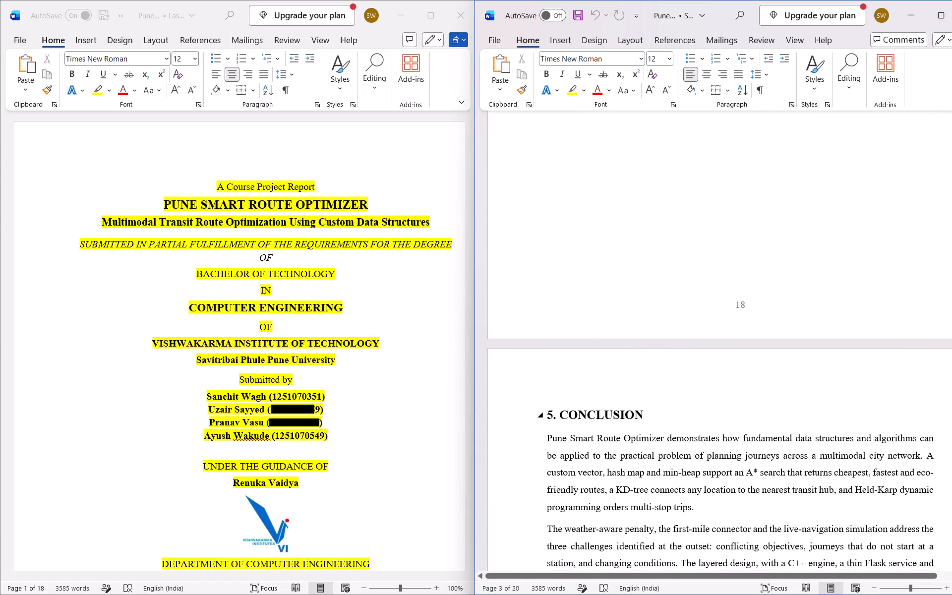
click(550, 409)
triple_click(550, 409)
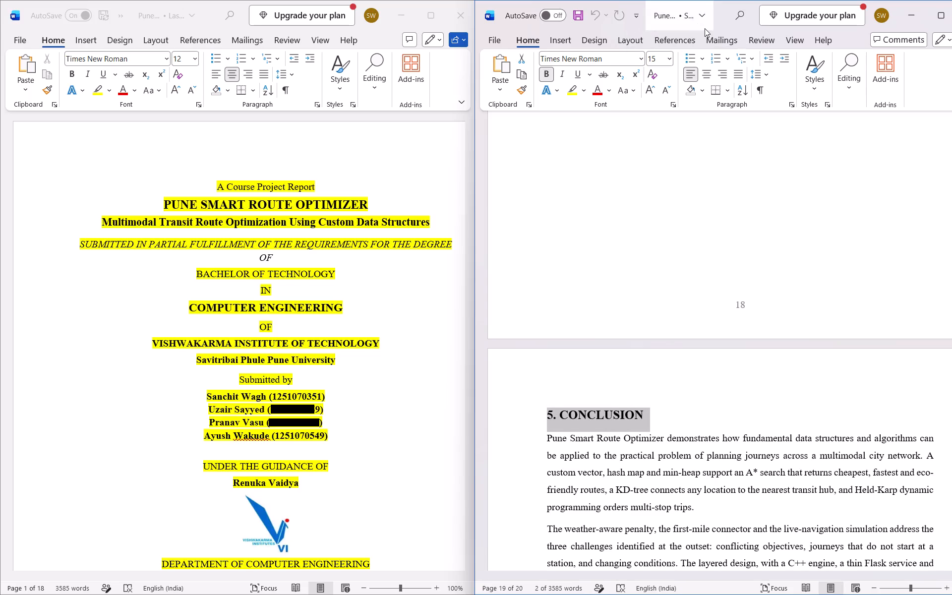
click(947, 13)
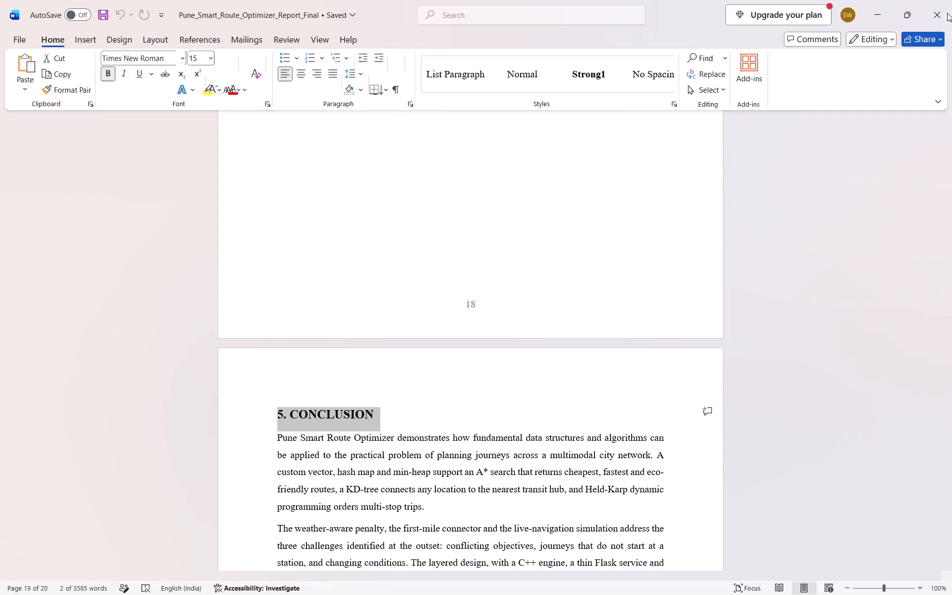
click(581, 61)
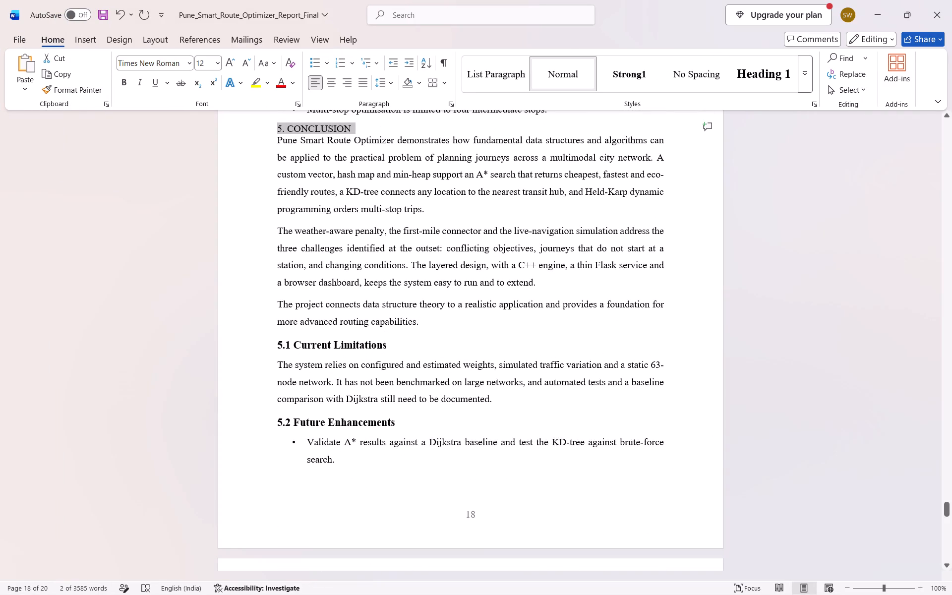
click(126, 80)
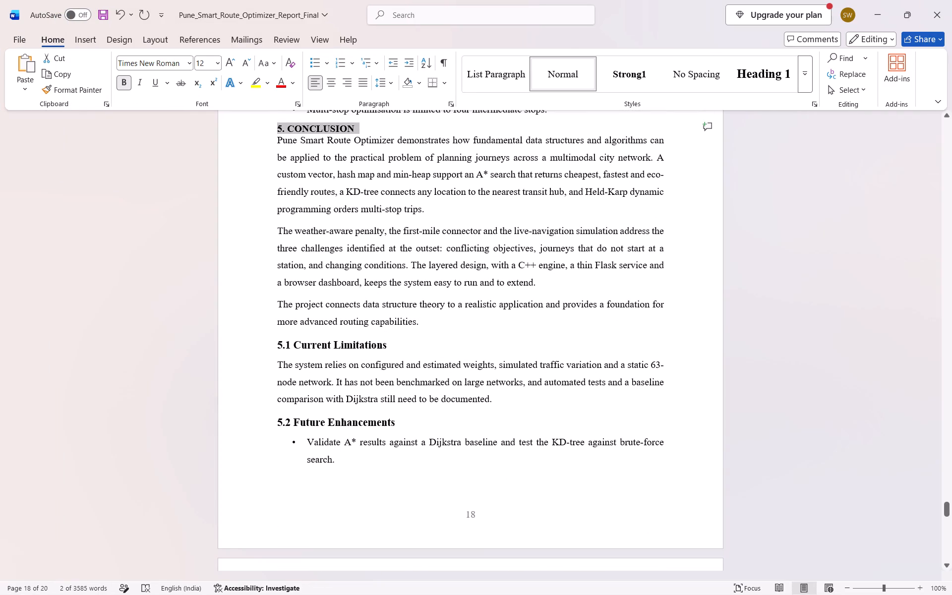
click(247, 178)
click(247, 227)
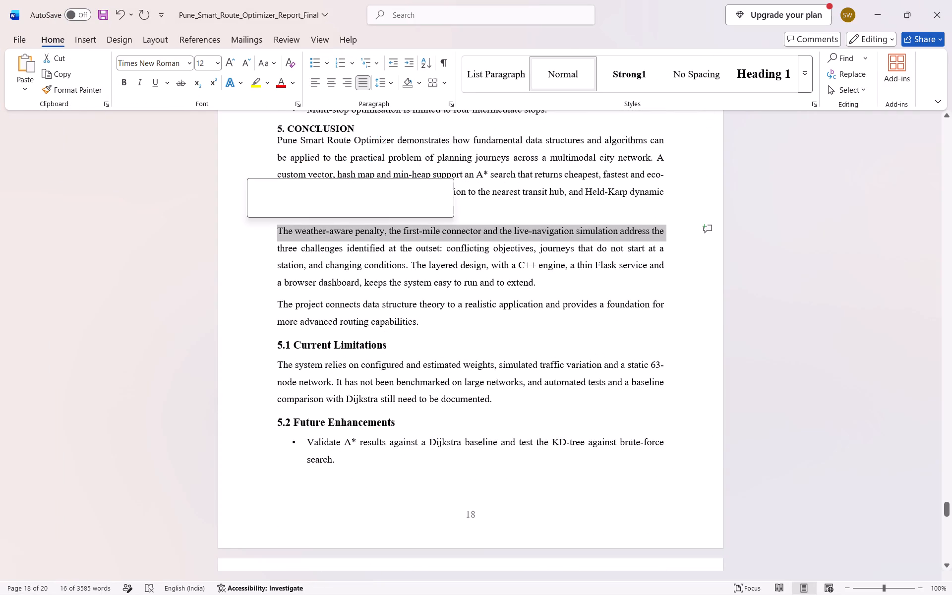
Check the page layout from the references back through the Results and Testing chapter to section 3.8.
scroll(247, 227, down, 1)
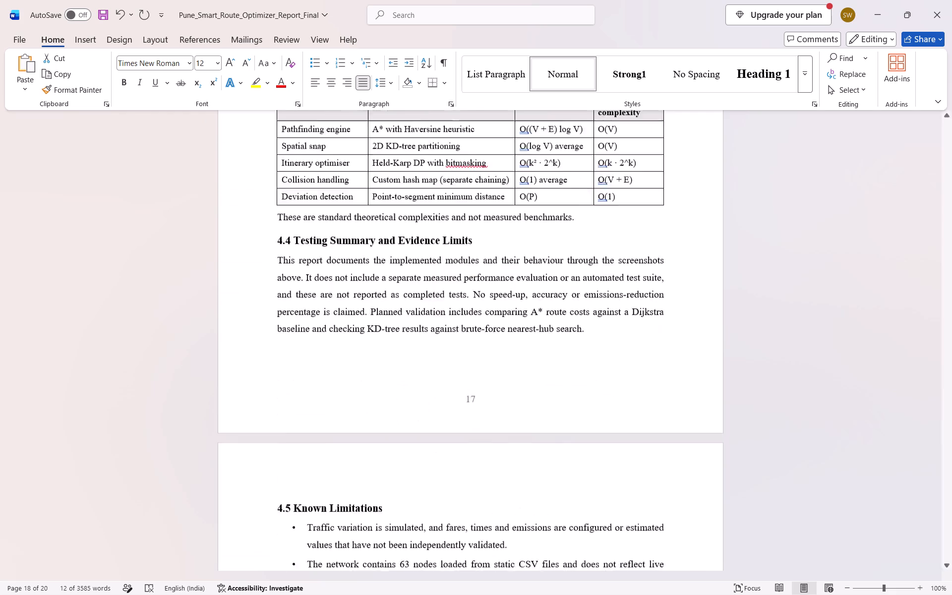
scroll(247, 227, down, 2)
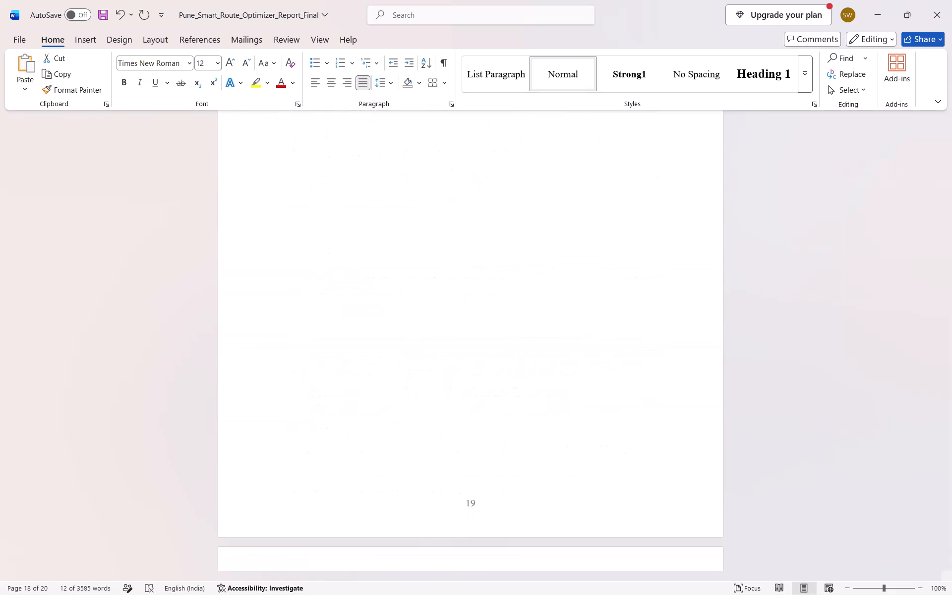
scroll(247, 227, down, 1)
scroll(290, 332, up, 1)
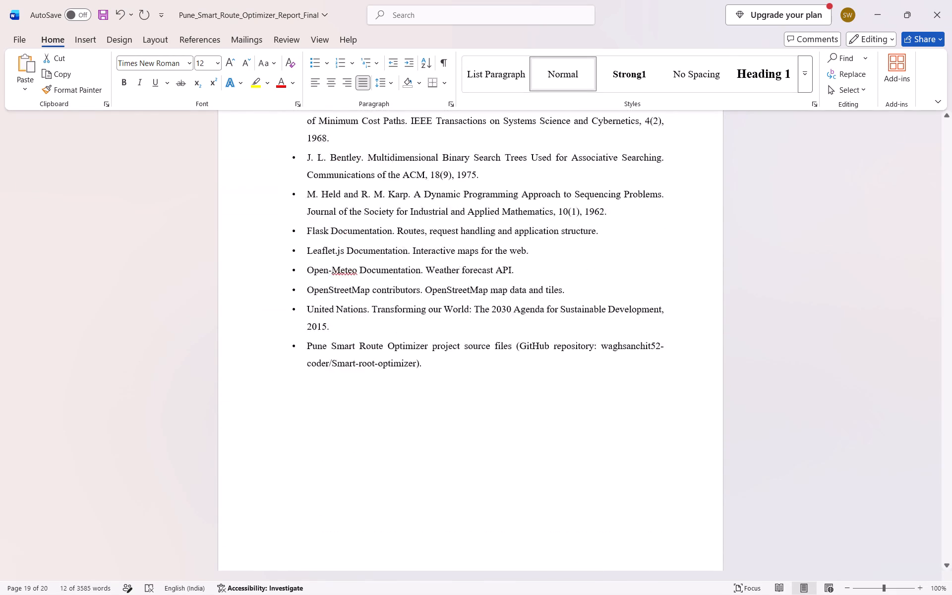
scroll(290, 332, up, 2)
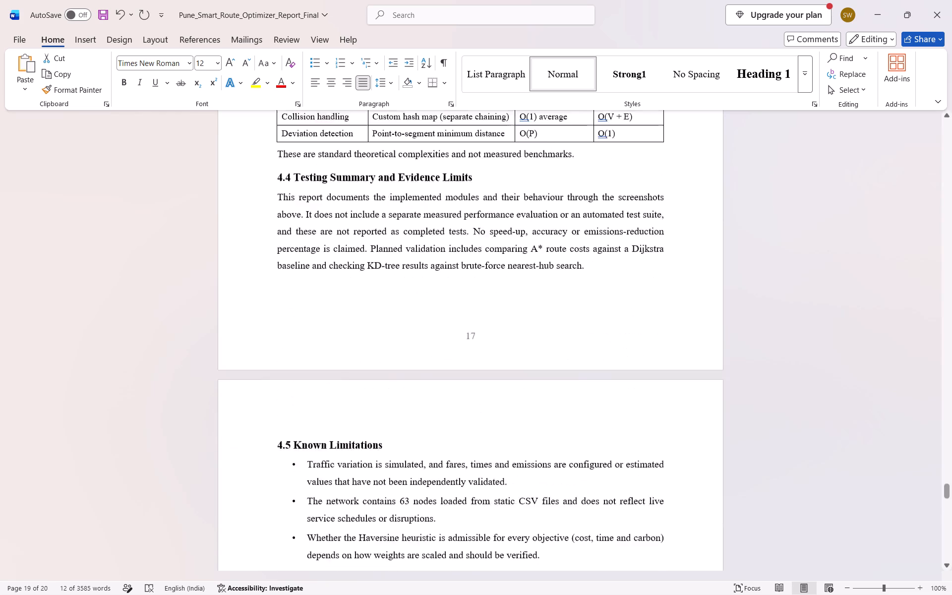
scroll(290, 332, up, 3)
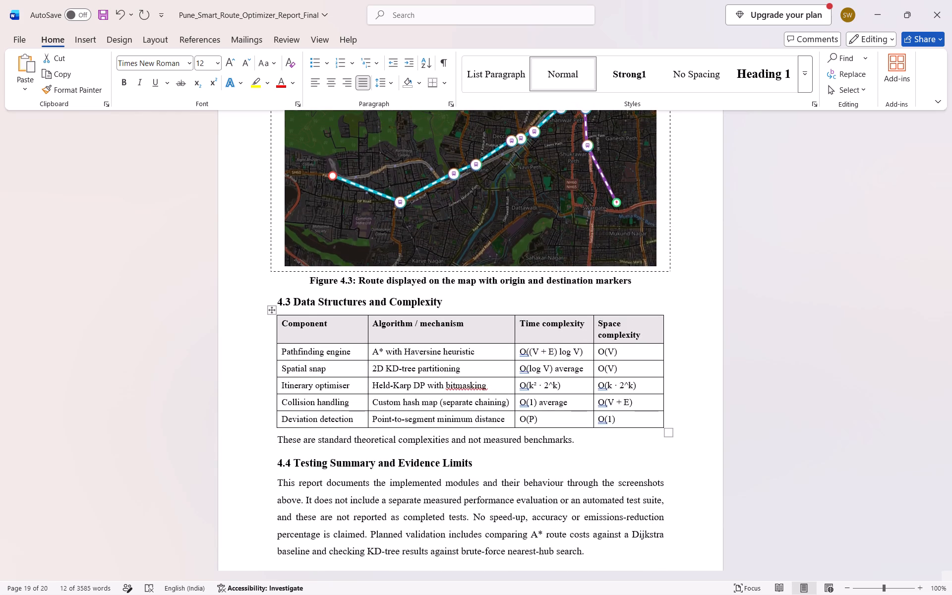
scroll(290, 332, up, 1)
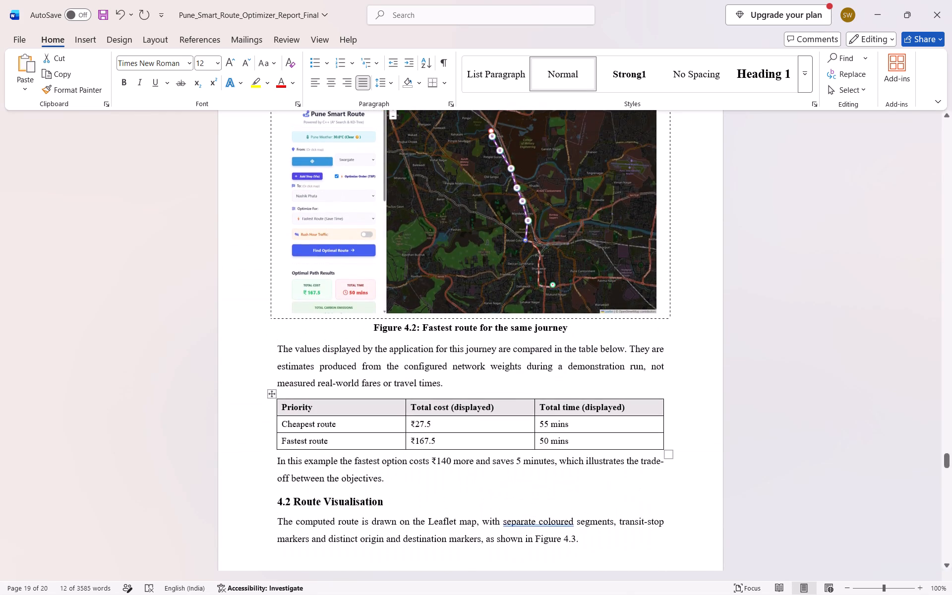
scroll(290, 332, up, 2)
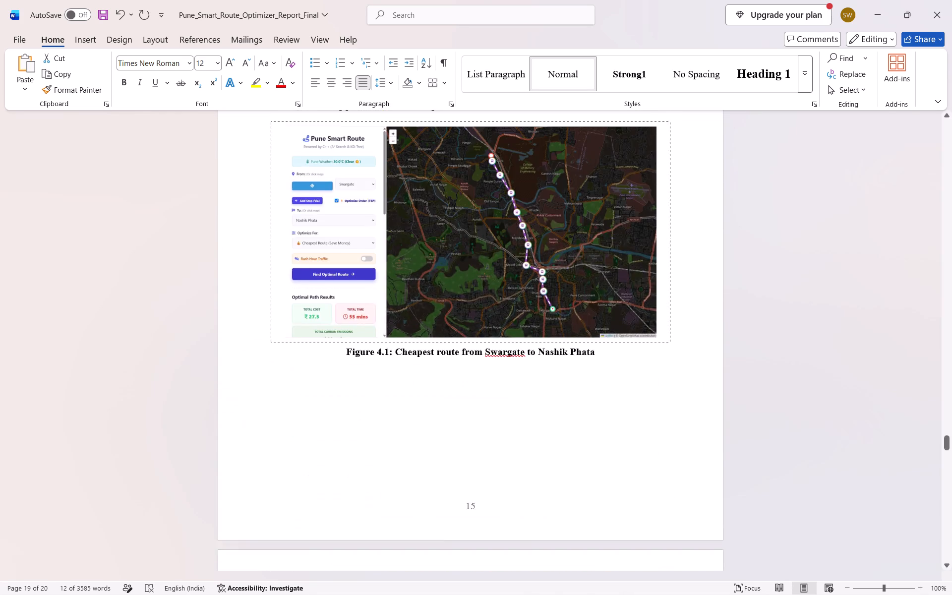
scroll(290, 332, up, 1)
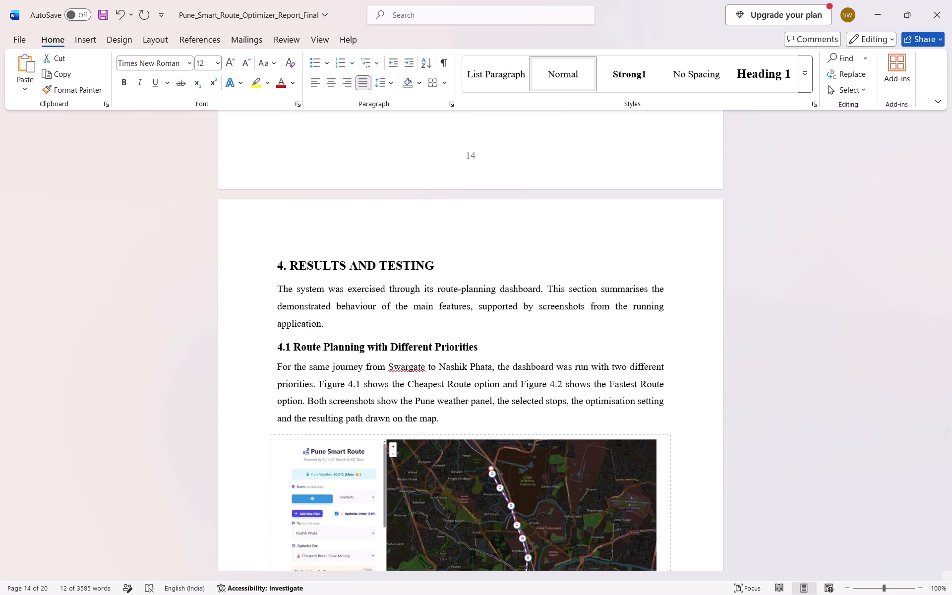
scroll(290, 332, up, 2)
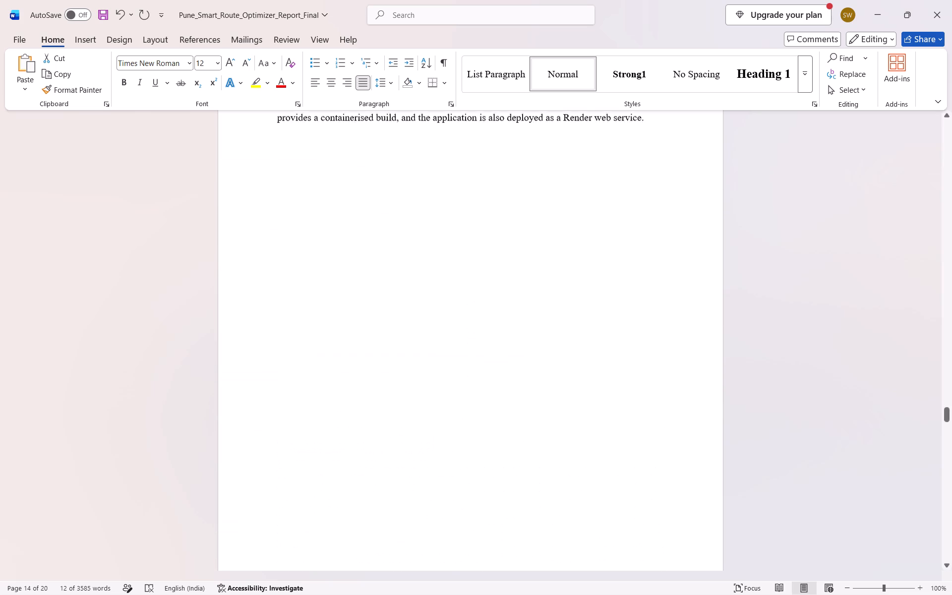
Apply the Normal style to the "4. RESULTS AND TESTING" heading.
click(290, 332)
scroll(290, 332, down, 1)
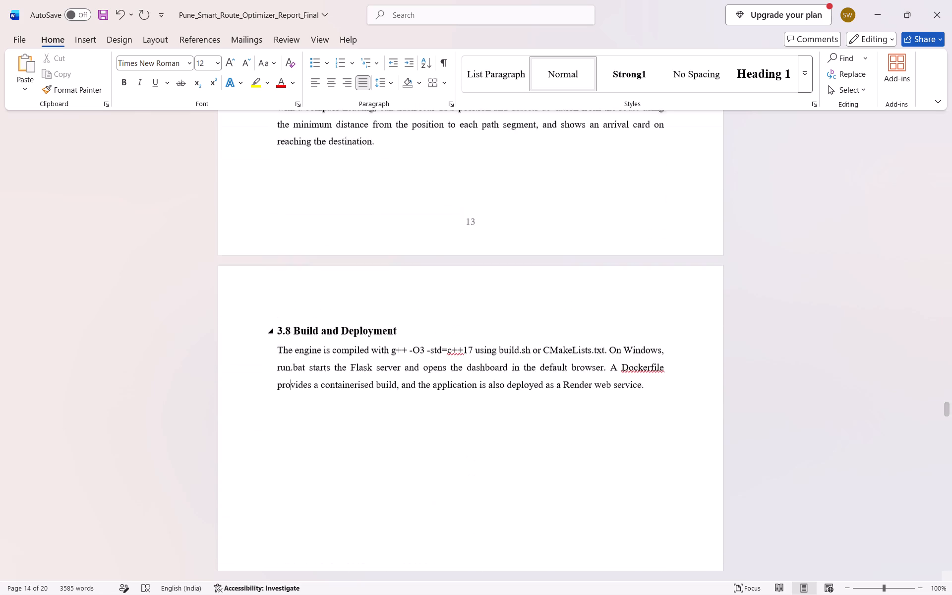
scroll(290, 332, down, 1)
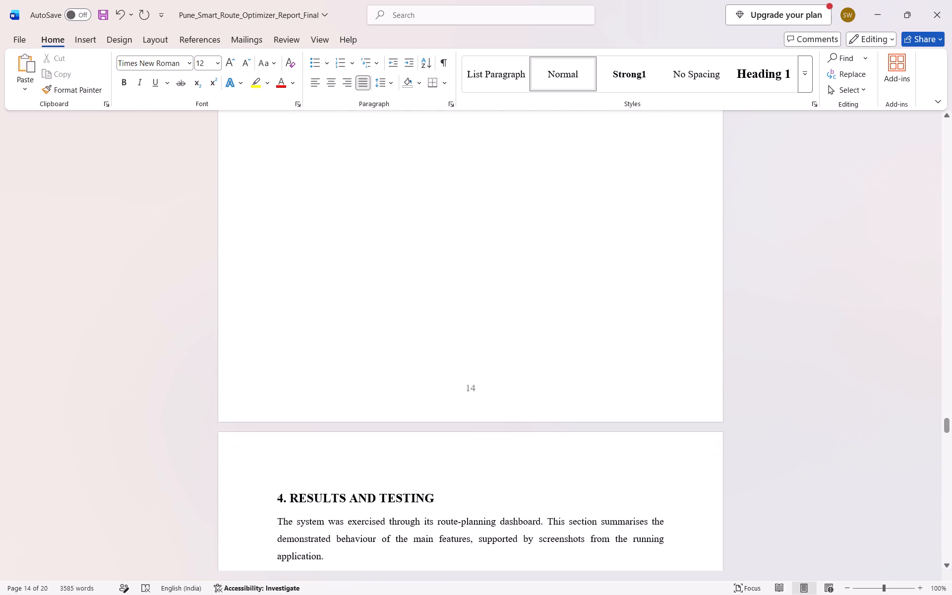
click(274, 489)
triple_click(290, 498)
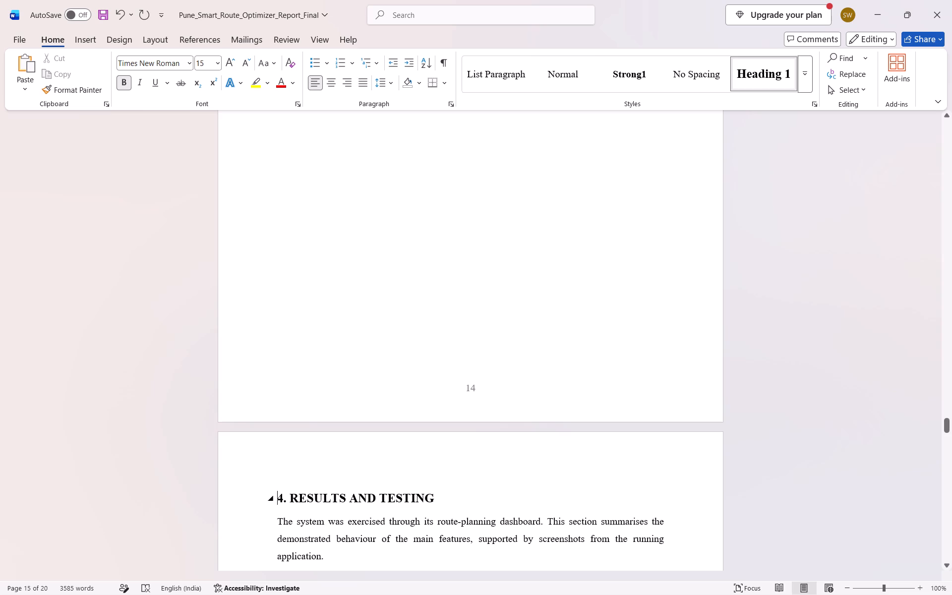
click(290, 498)
triple_click(290, 498)
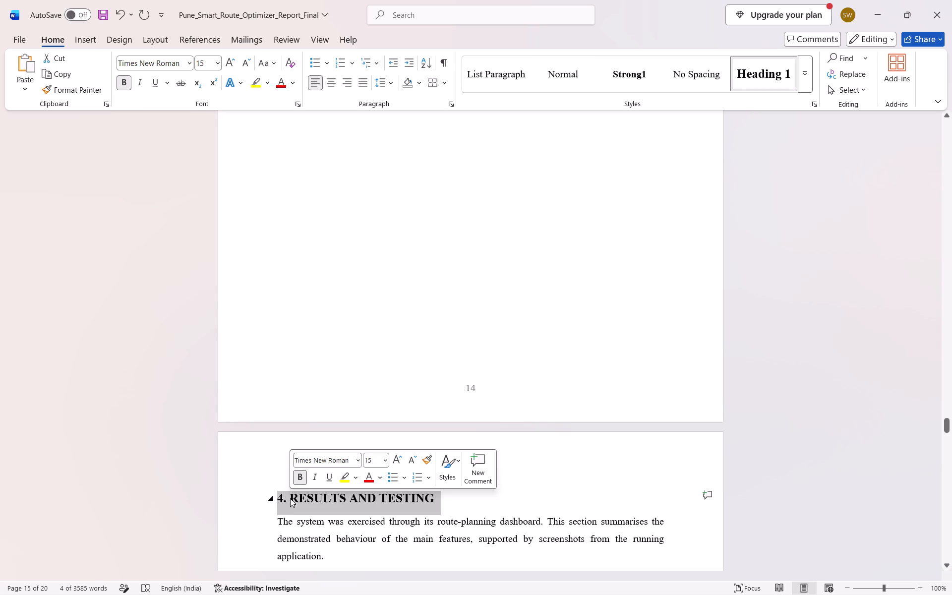
click(585, 60)
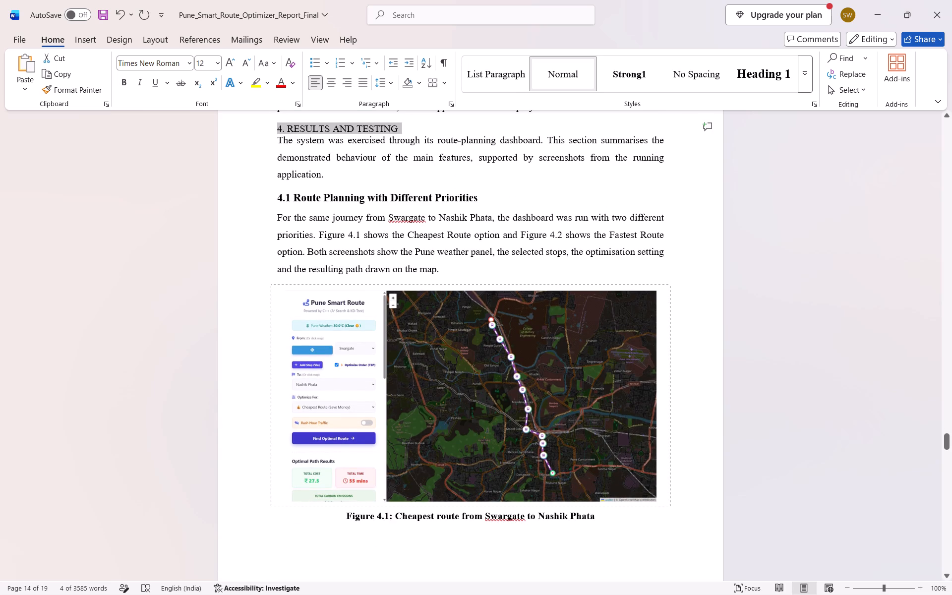
Make the "4. RESULTS AND TESTING" heading bold and set its font size to 13.
triple_click(315, 122)
click(315, 122)
triple_click(315, 122)
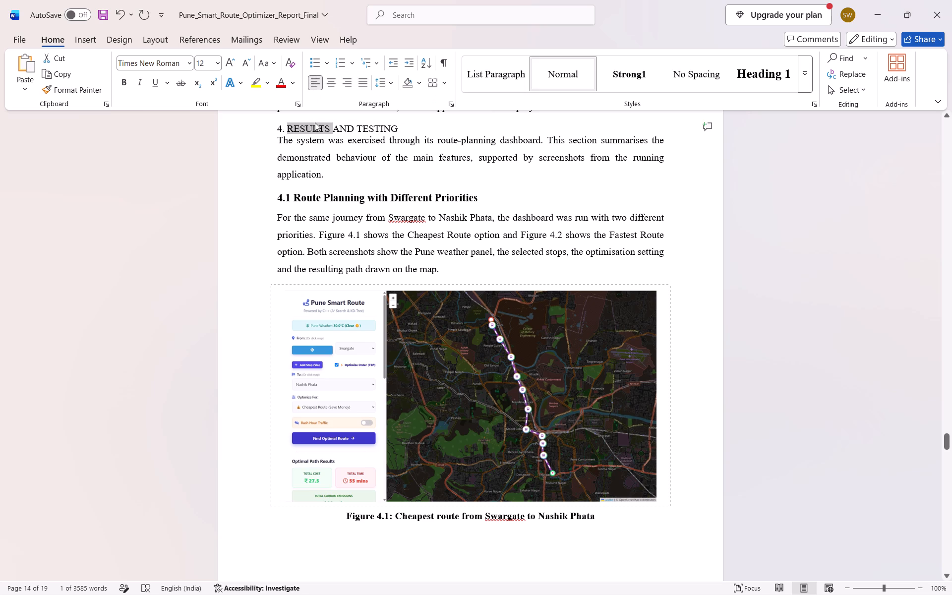
click(321, 104)
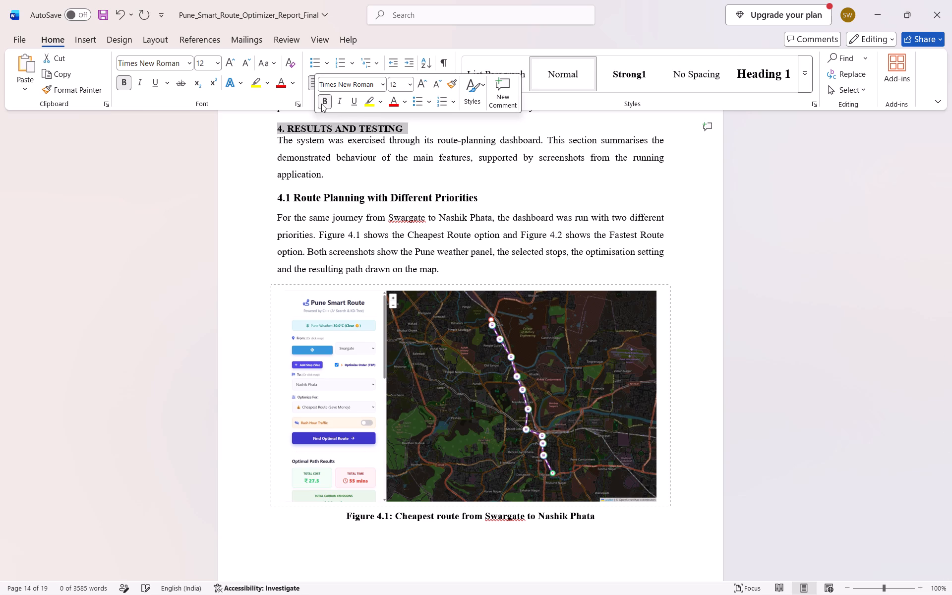
click(236, 193)
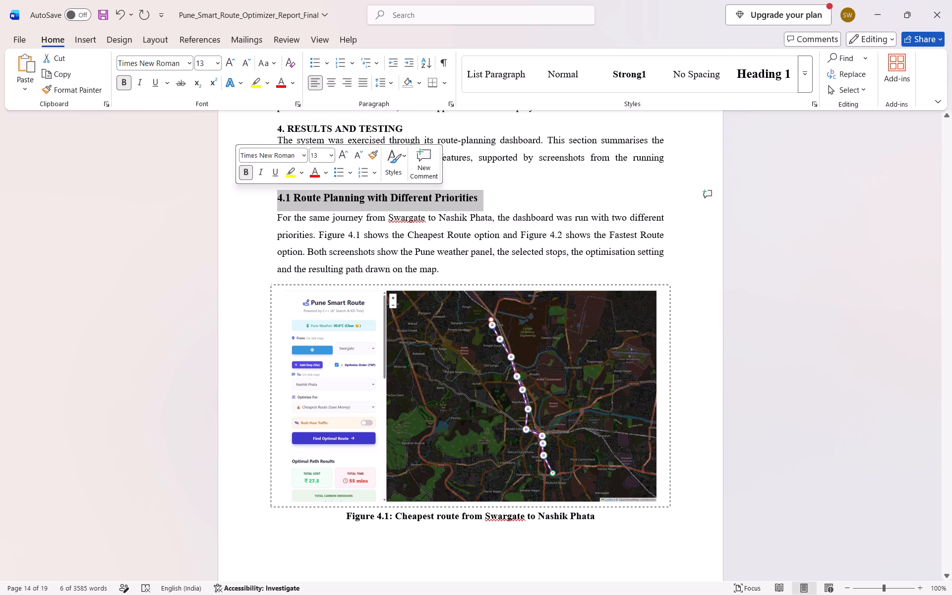
triple_click(328, 126)
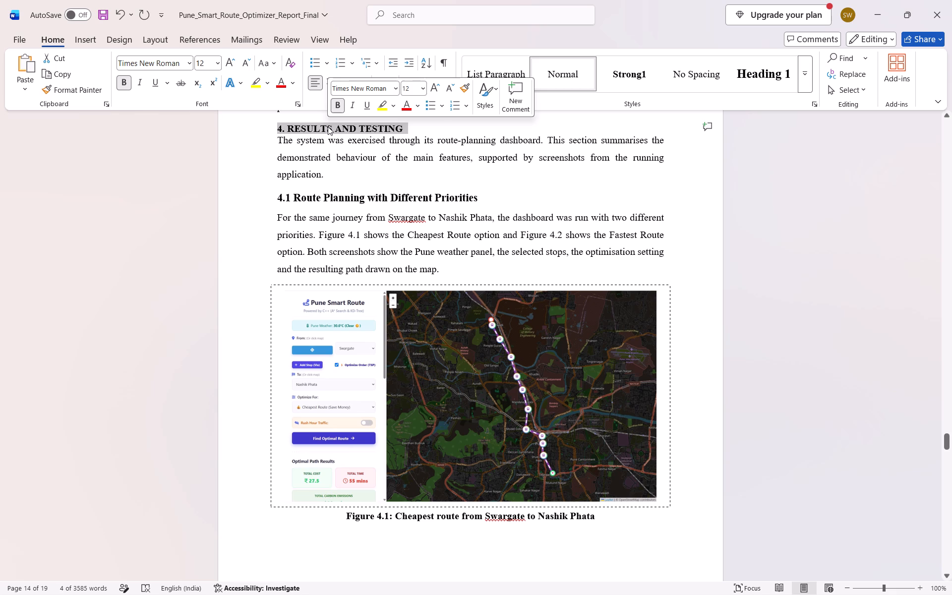
click(208, 59)
text(13)
key(Return)
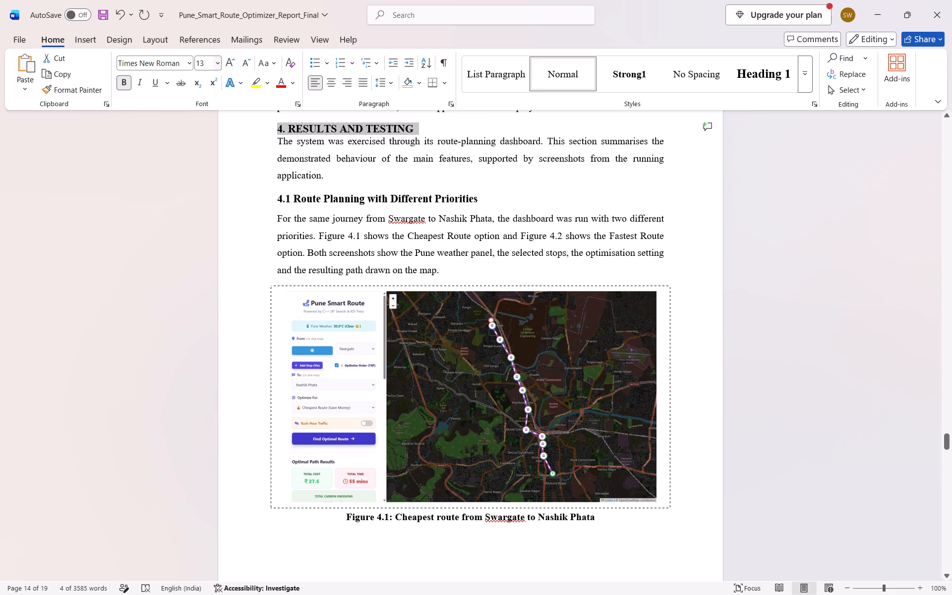
click(239, 211)
Check the page layout from the Results and Testing figures through the Conclusion chapter.
scroll(236, 365, down, 1)
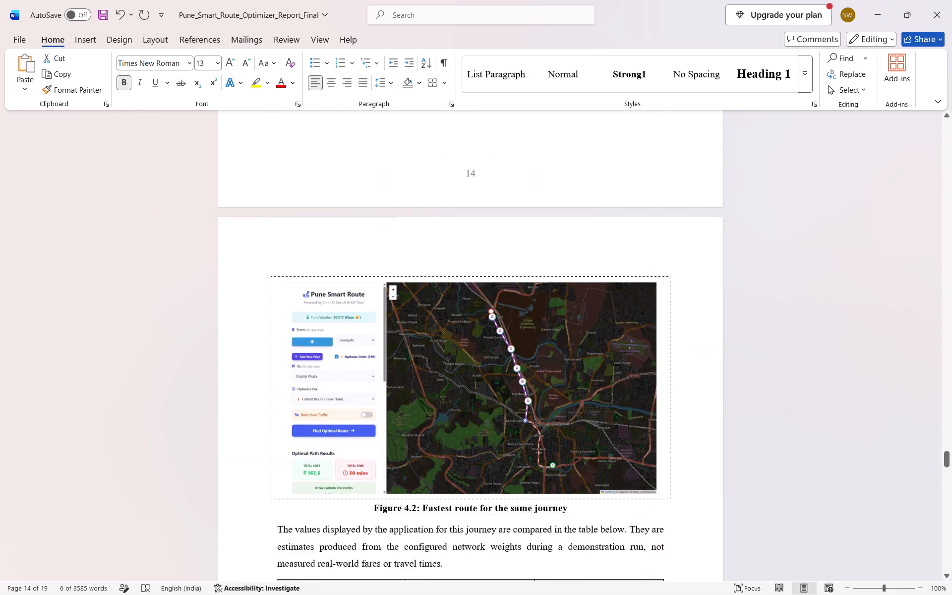
scroll(236, 365, down, 3)
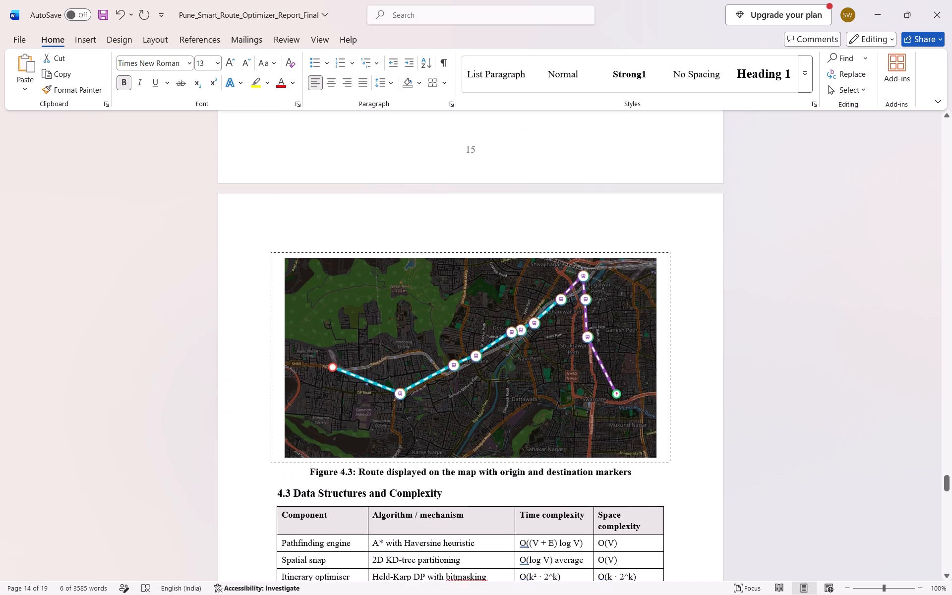
scroll(236, 365, down, 2)
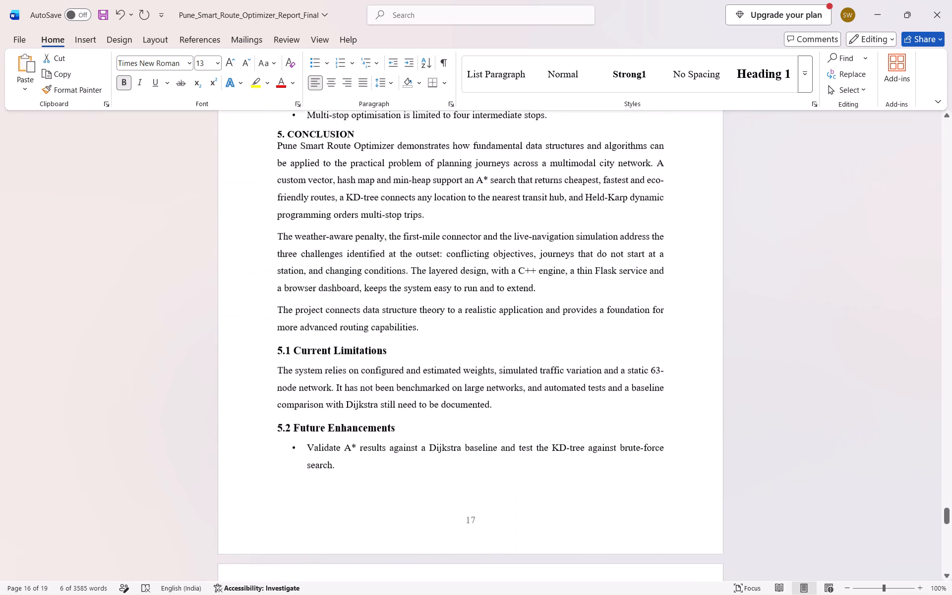
scroll(236, 365, down, 1)
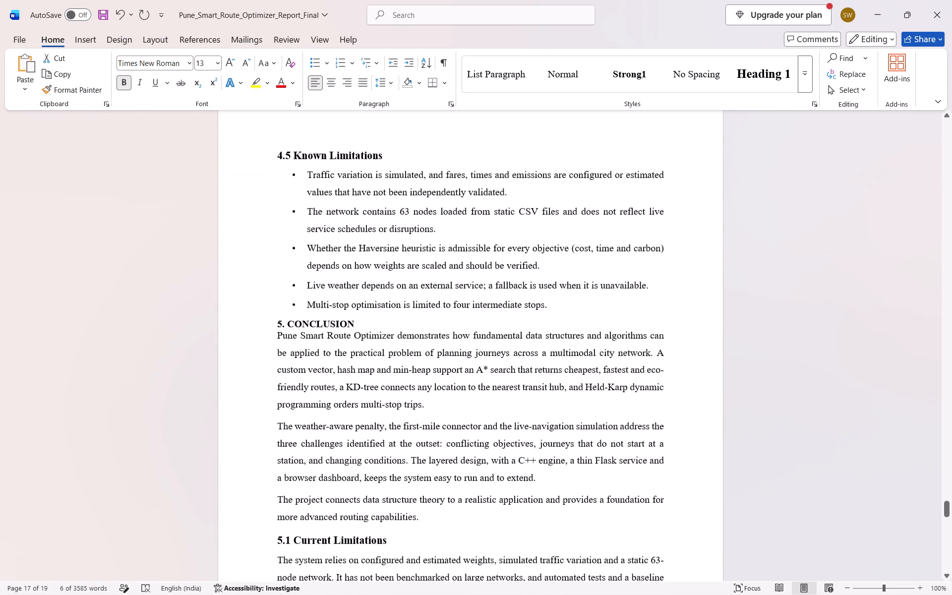
scroll(303, 320, up, 1)
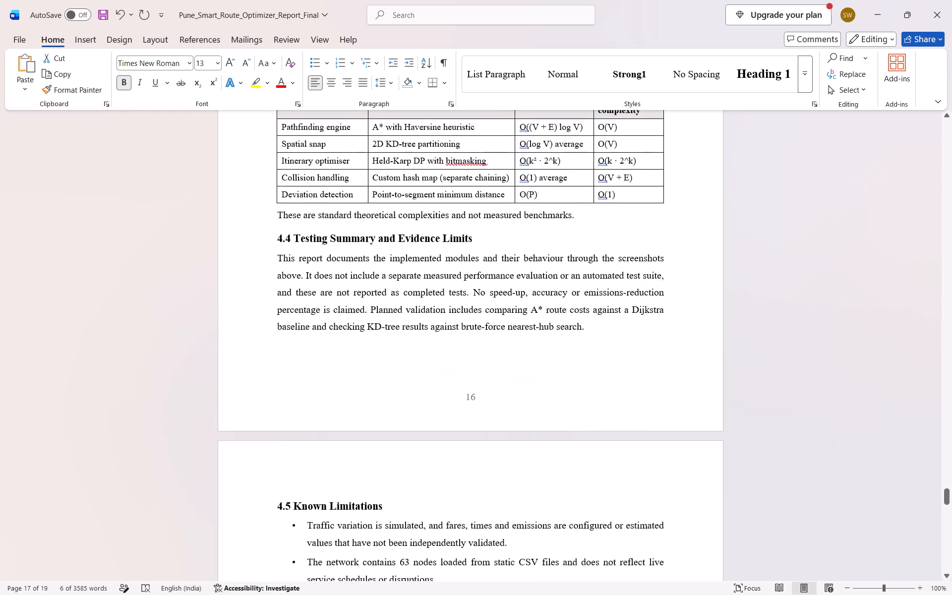
scroll(303, 320, up, 1)
scroll(303, 320, down, 2)
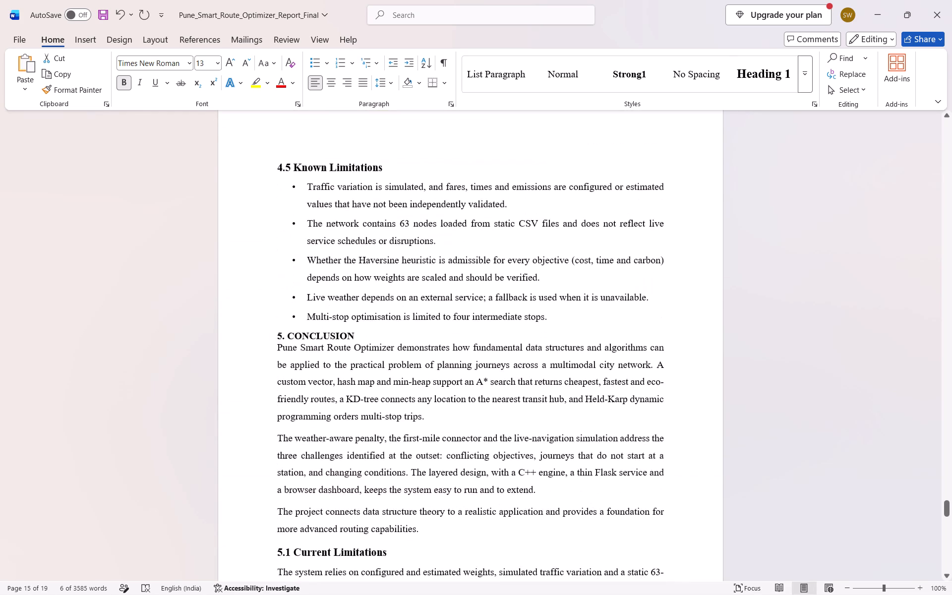
click(316, 278)
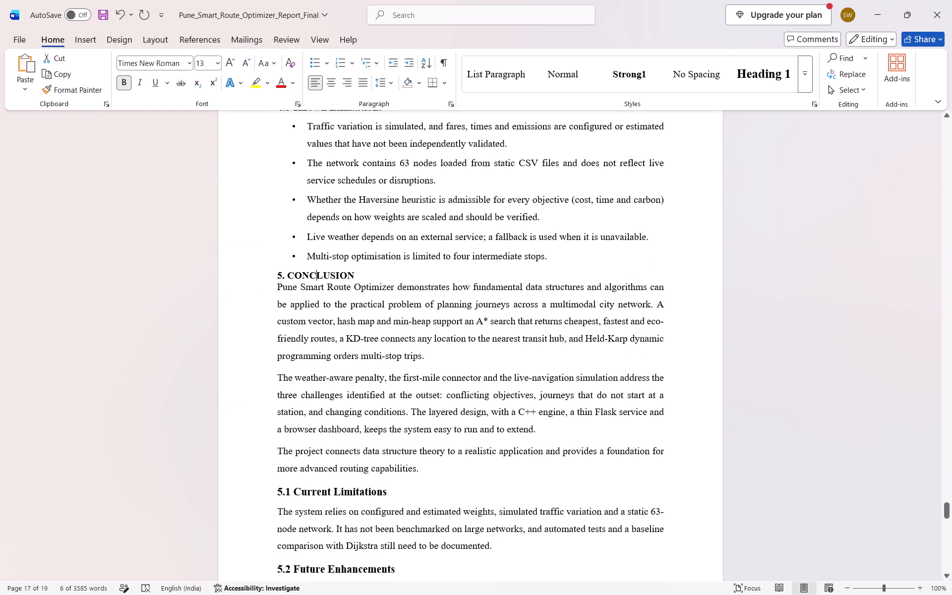
Set the CONTENTS heading and all six entries on the contents page to font size 24.
scroll(239, 260, up, 2)
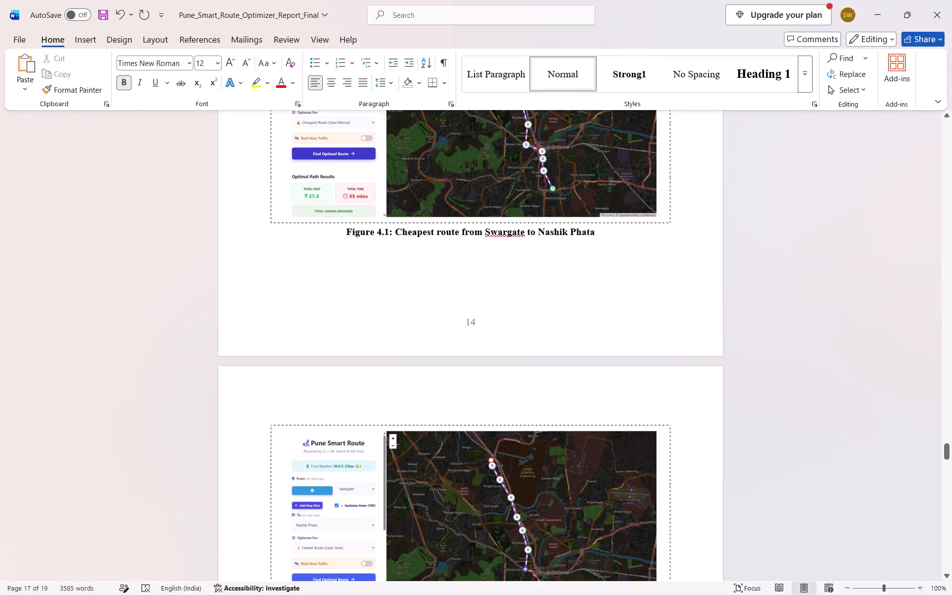
scroll(239, 260, up, 3)
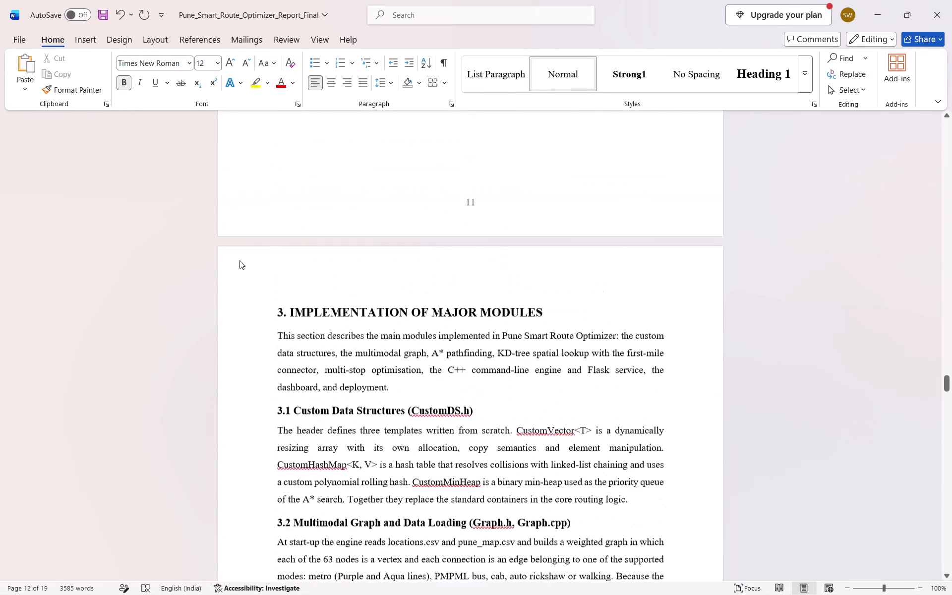
scroll(239, 260, up, 2)
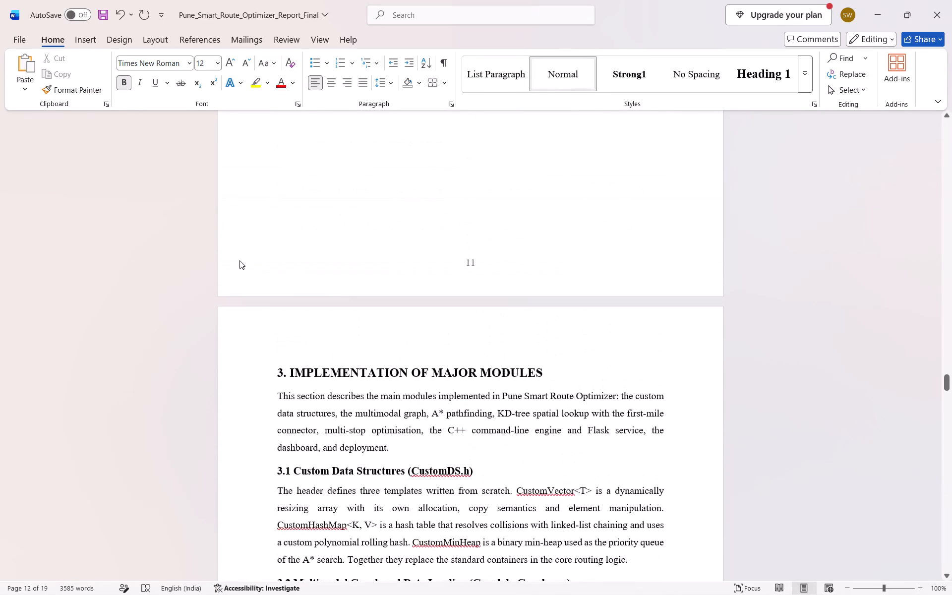
scroll(239, 260, up, 3)
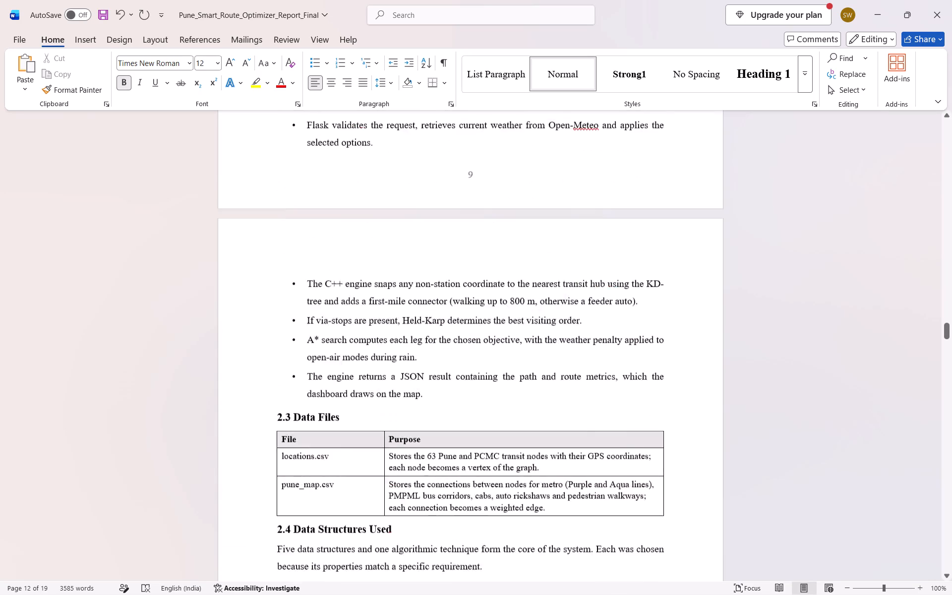
scroll(239, 260, up, 3)
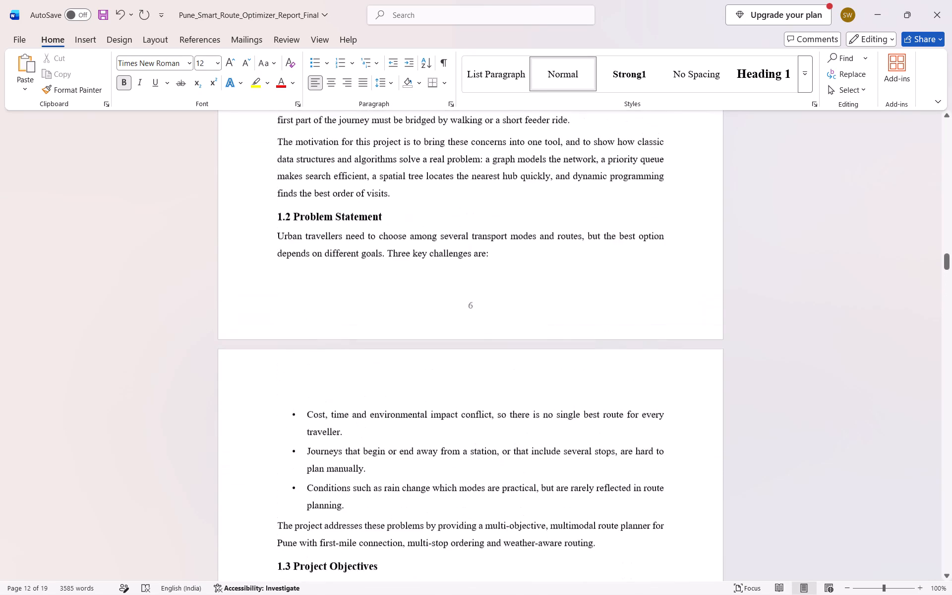
scroll(239, 260, up, 2)
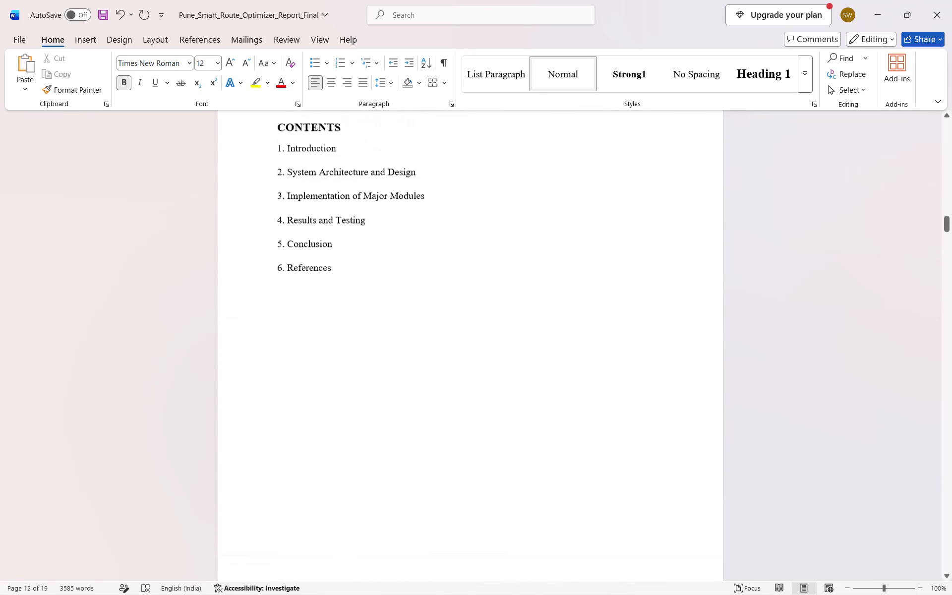
scroll(239, 260, up, 1)
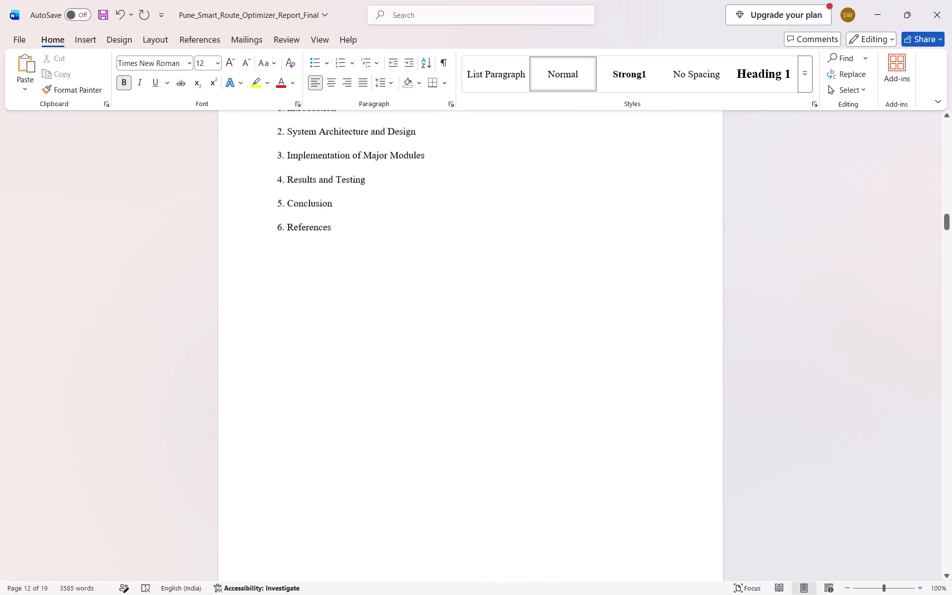
click(276, 277)
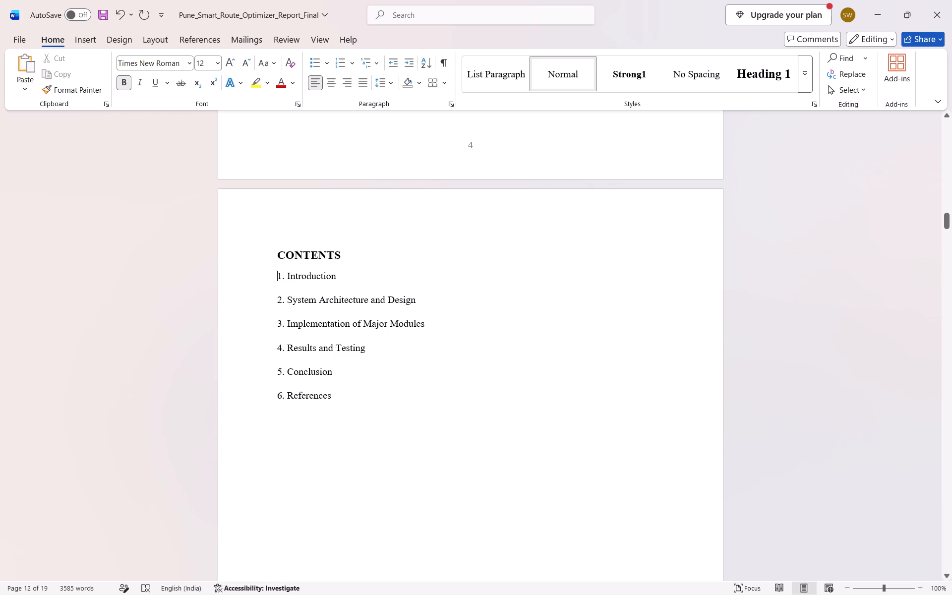
drag(274, 256, 396, 418)
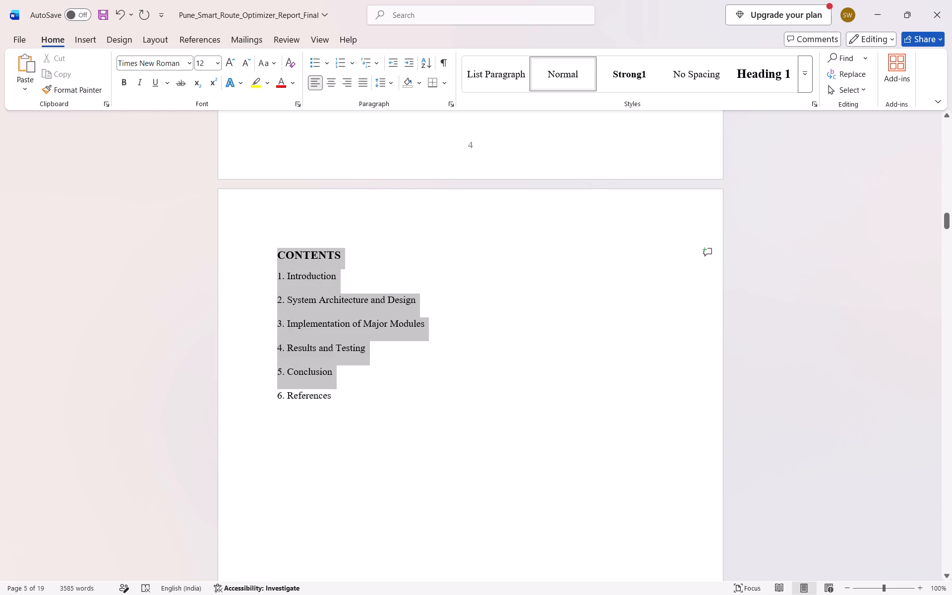
drag(396, 418, 395, 416)
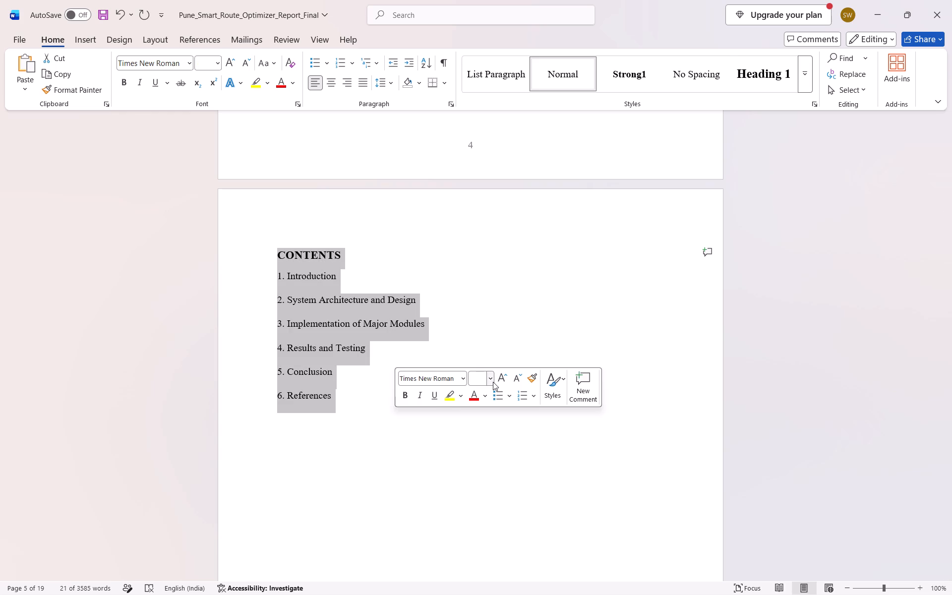
click(492, 381)
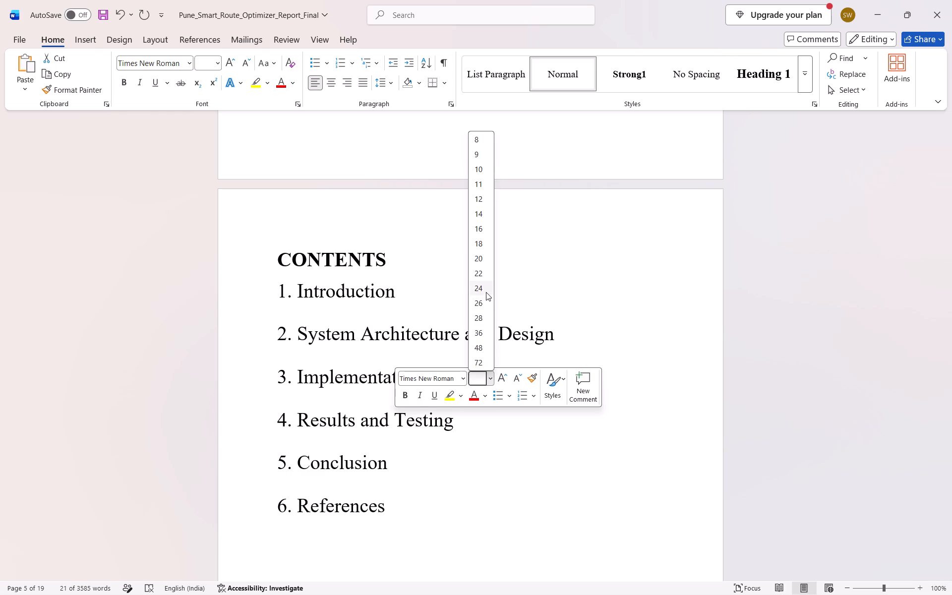
click(486, 292)
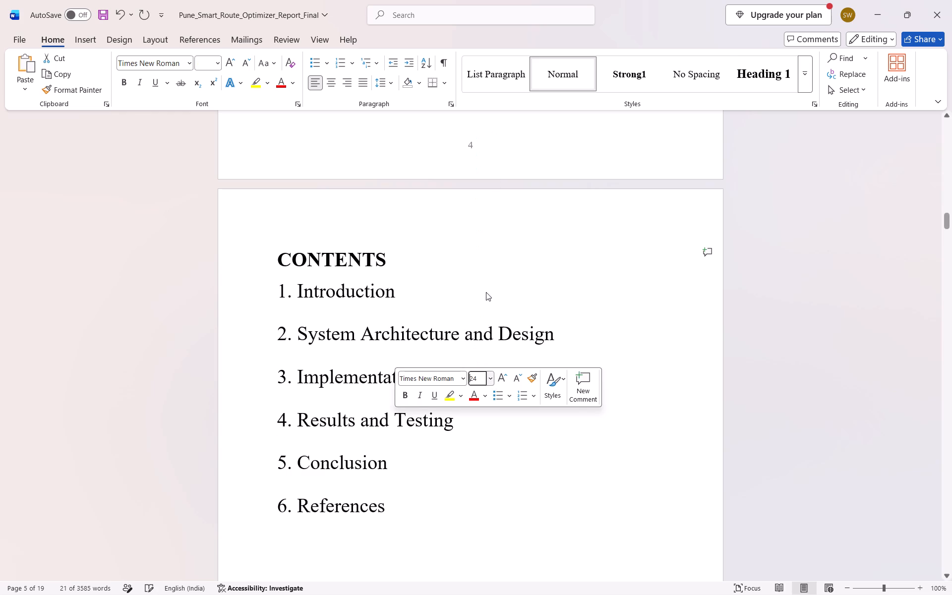
click(688, 331)
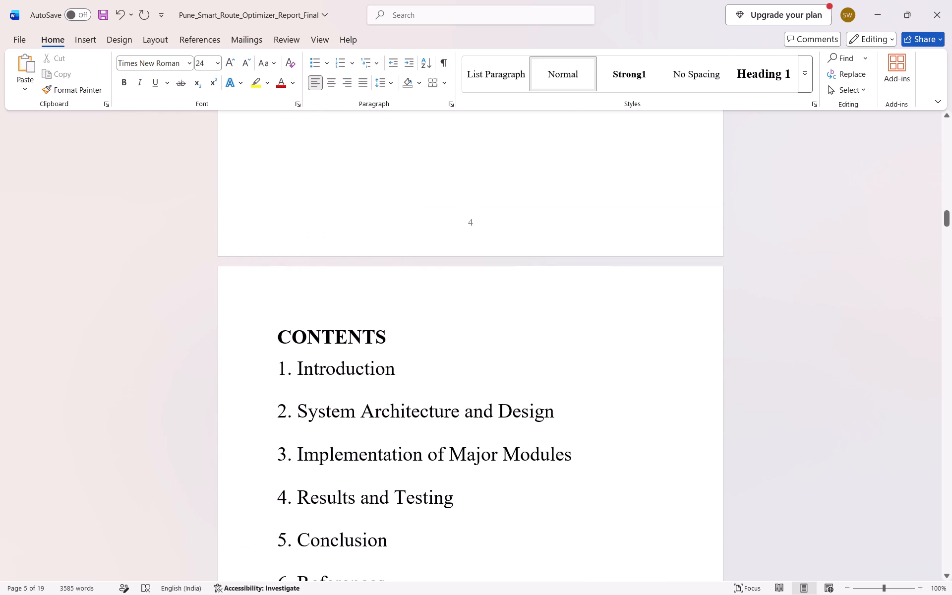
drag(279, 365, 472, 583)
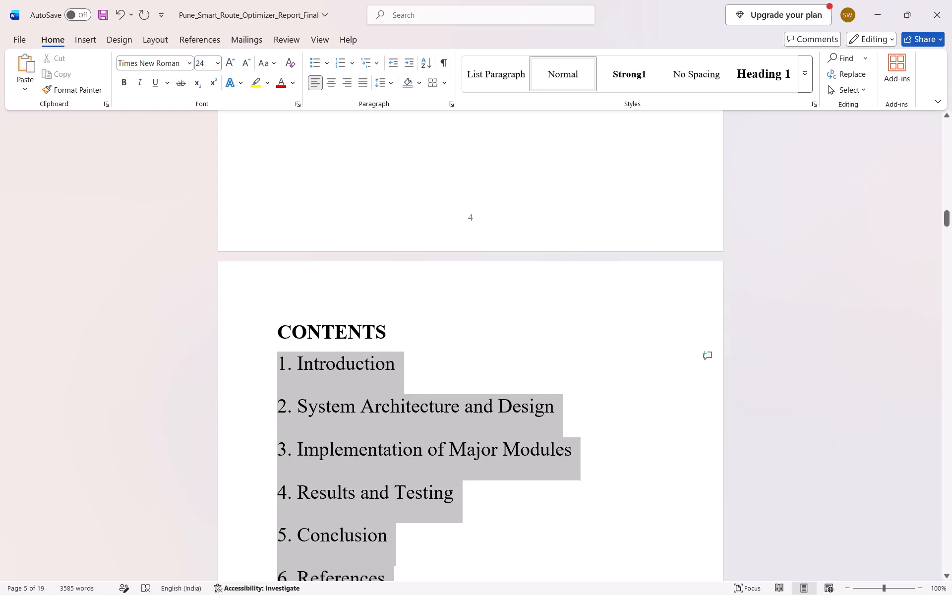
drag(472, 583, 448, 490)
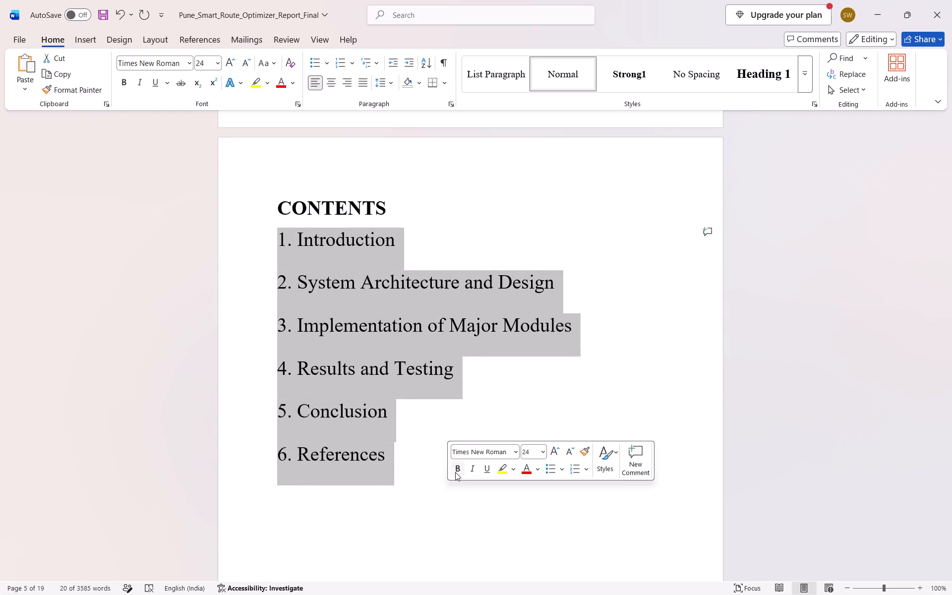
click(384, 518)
Remove all borders from the Guide and HOD signature table on the certificate page.
scroll(384, 518, up, 1)
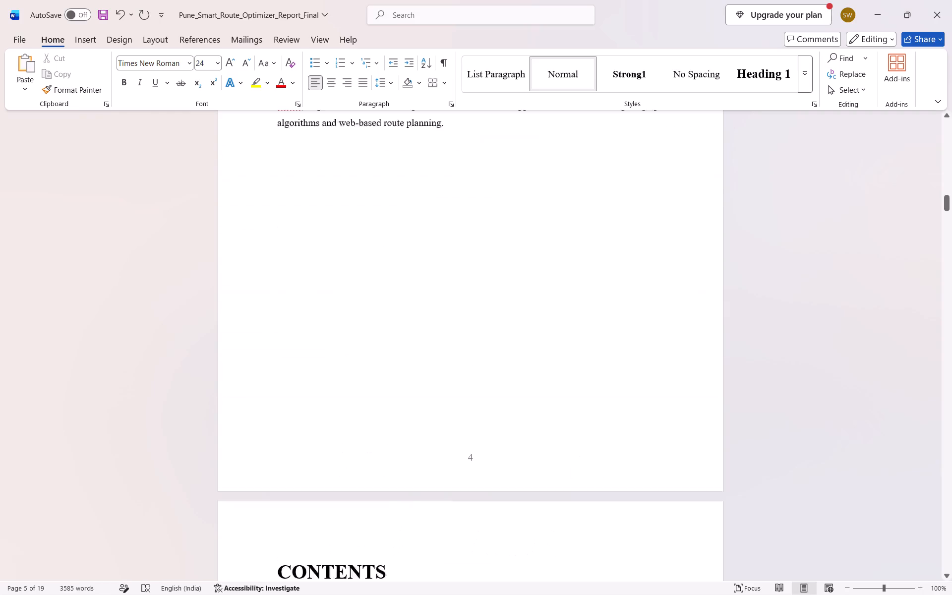
scroll(384, 518, up, 1)
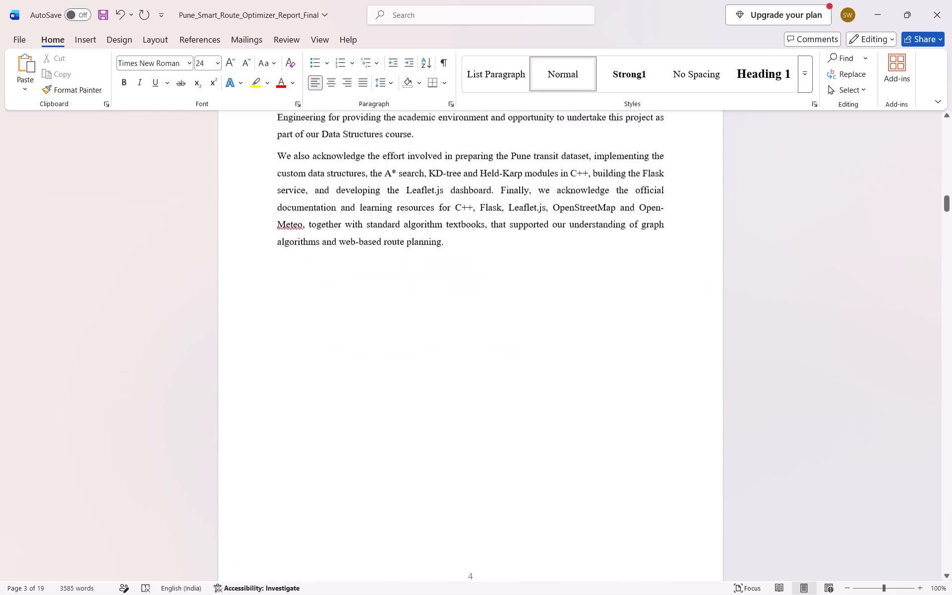
scroll(384, 518, up, 1)
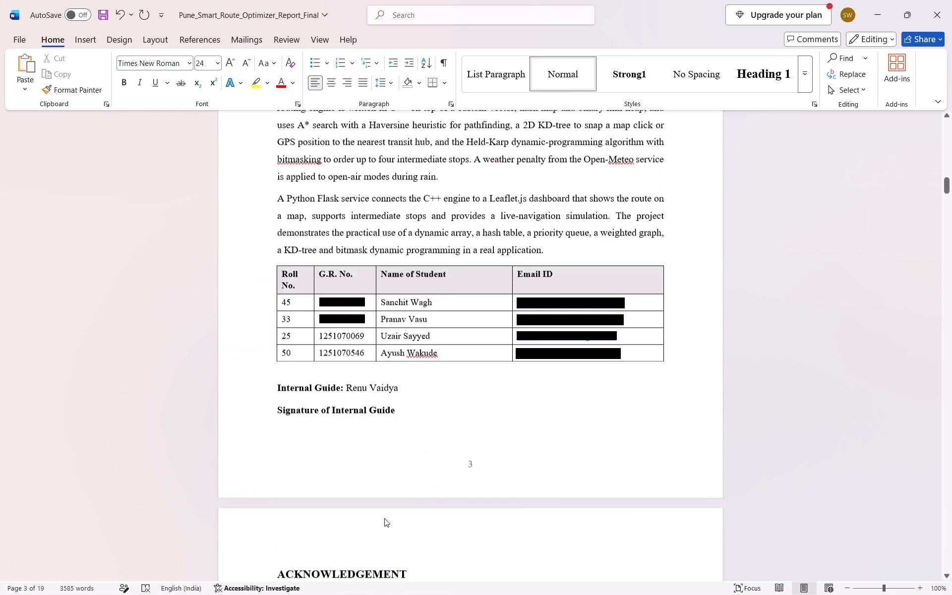
scroll(384, 518, up, 2)
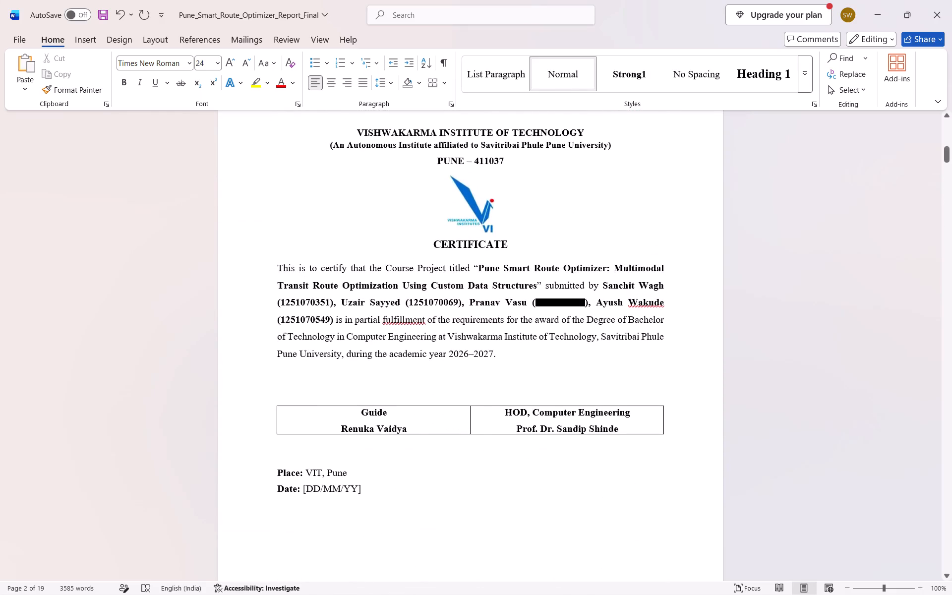
scroll(384, 518, up, 1)
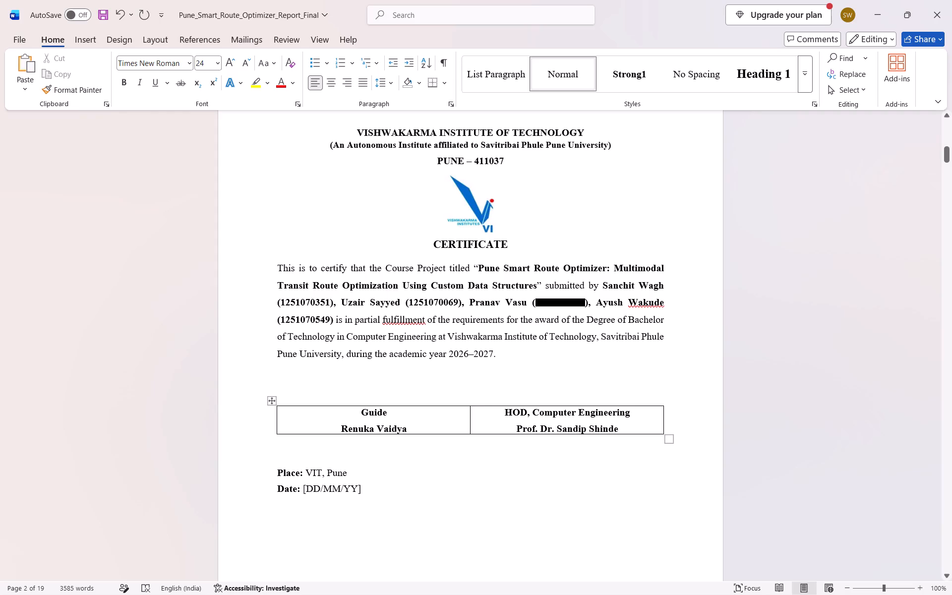
click(269, 402)
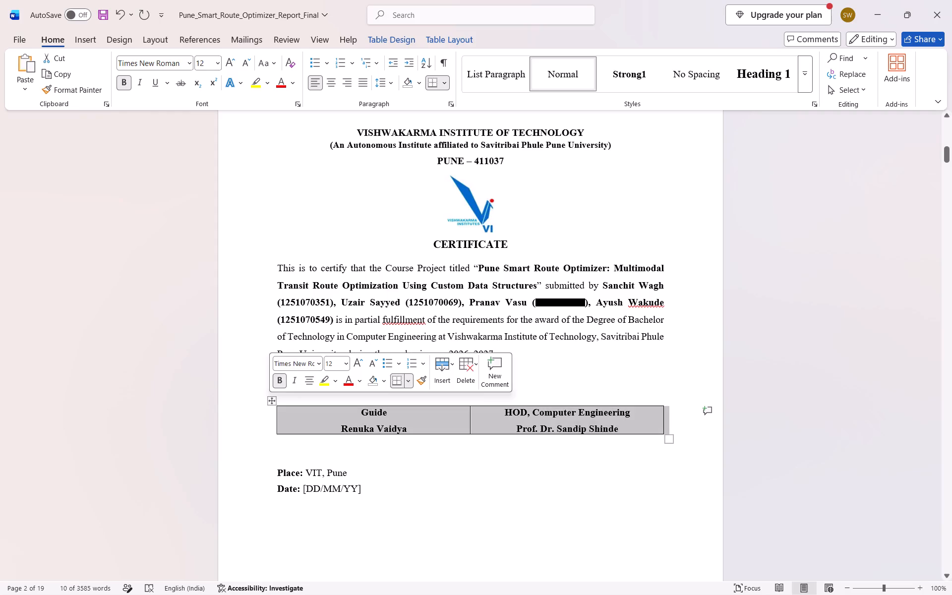
right_click(269, 402)
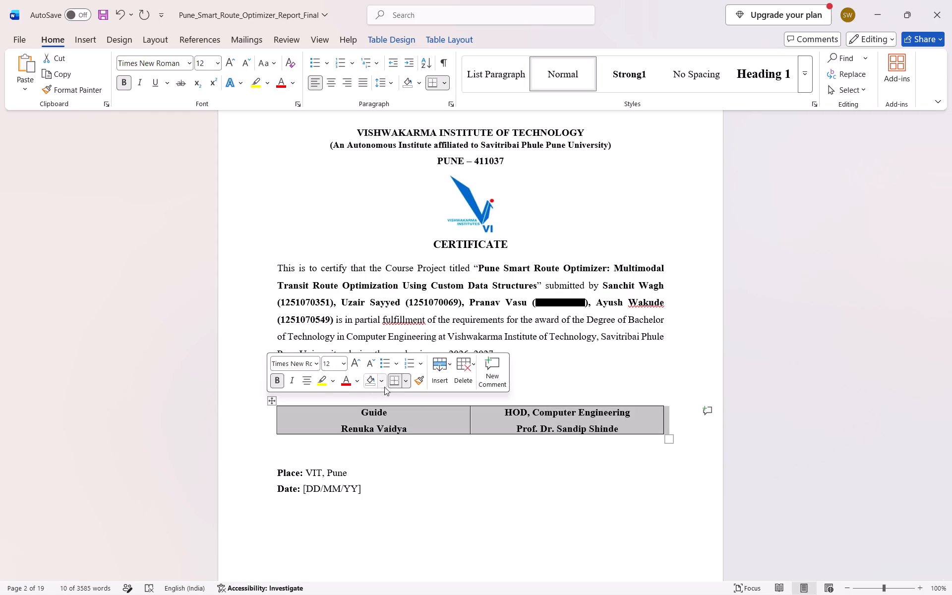
click(408, 379)
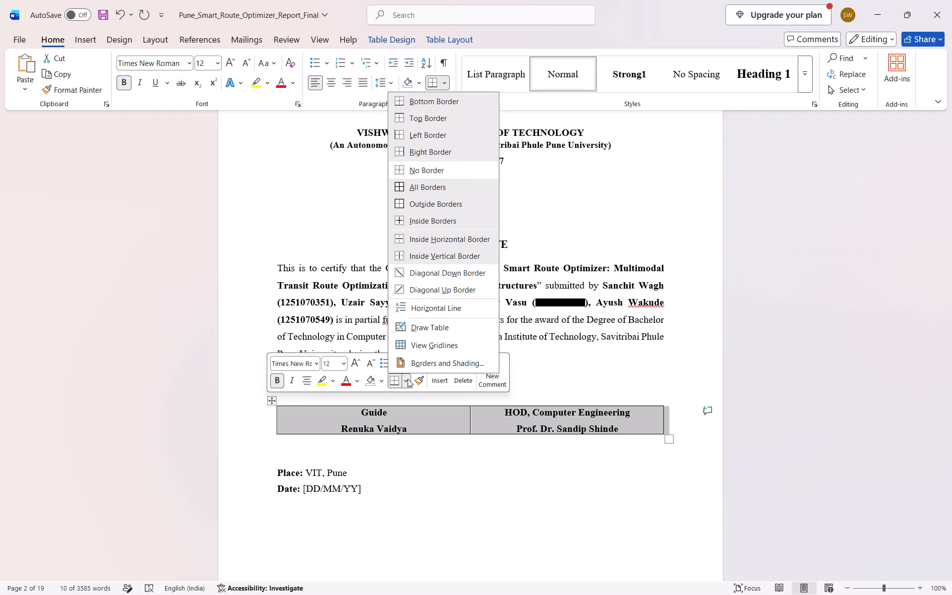
click(443, 172)
click(691, 367)
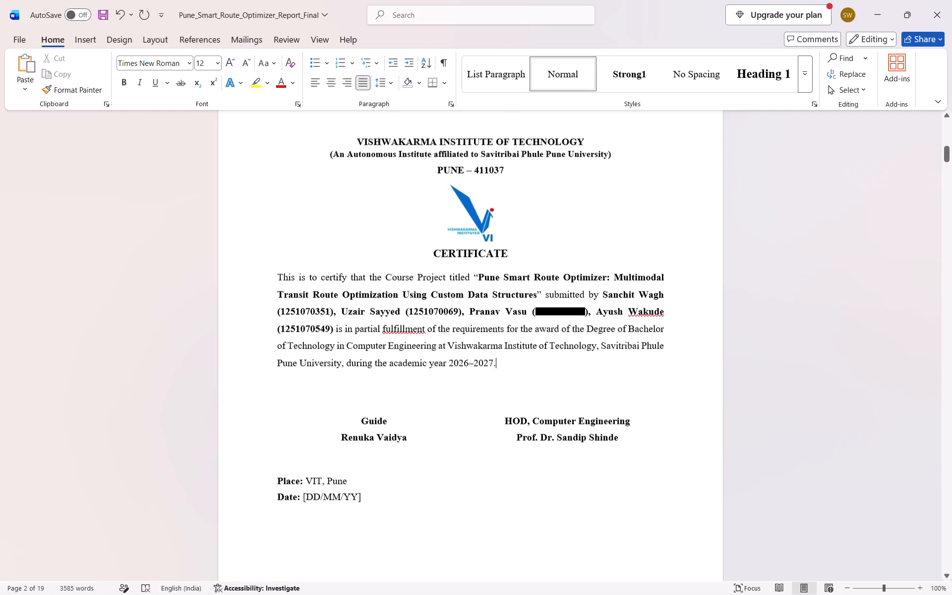
Check the page layout from the cover page through the start of the Introduction chapter.
scroll(691, 367, up, 1)
scroll(691, 367, down, 1)
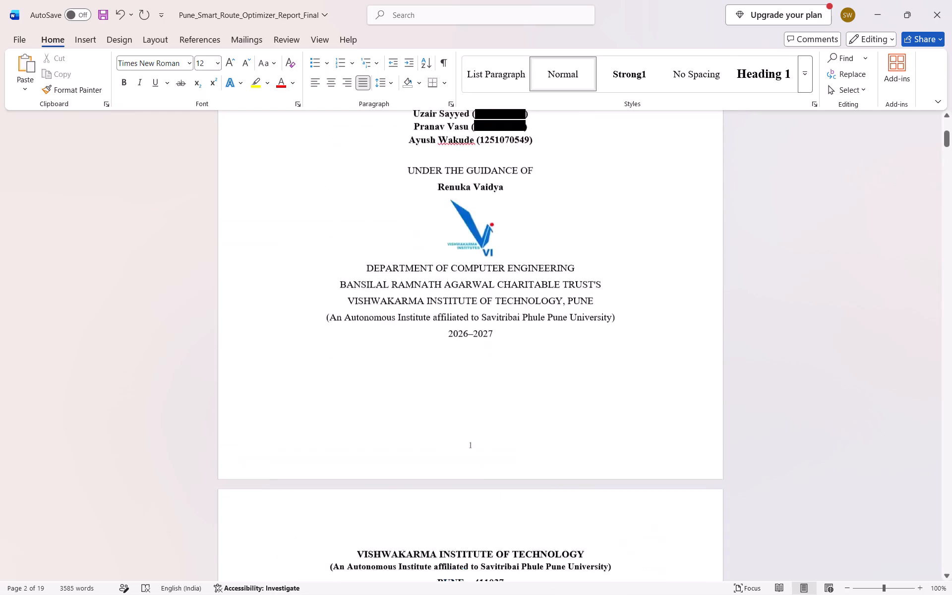
scroll(691, 367, down, 2)
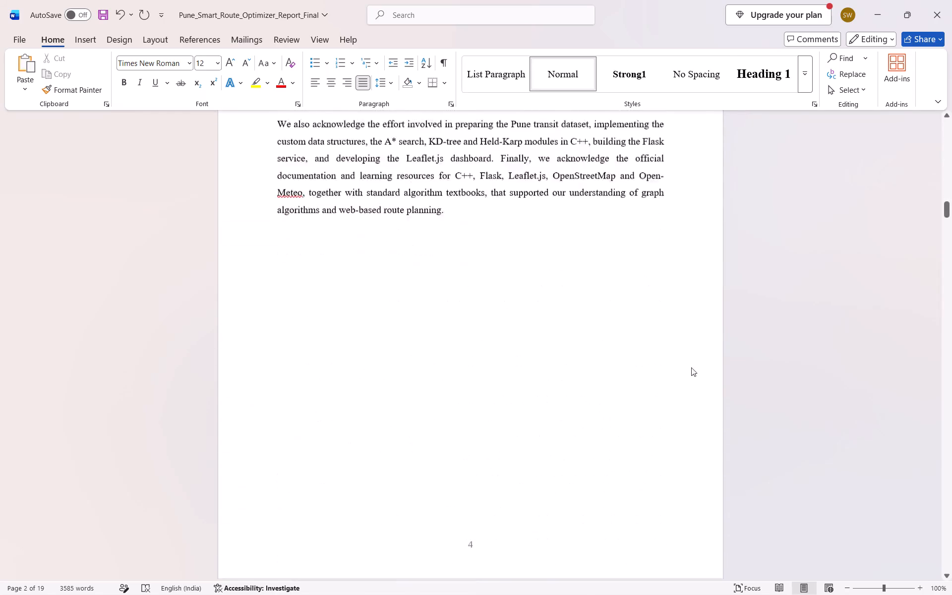
scroll(691, 367, down, 1)
scroll(691, 367, up, 1)
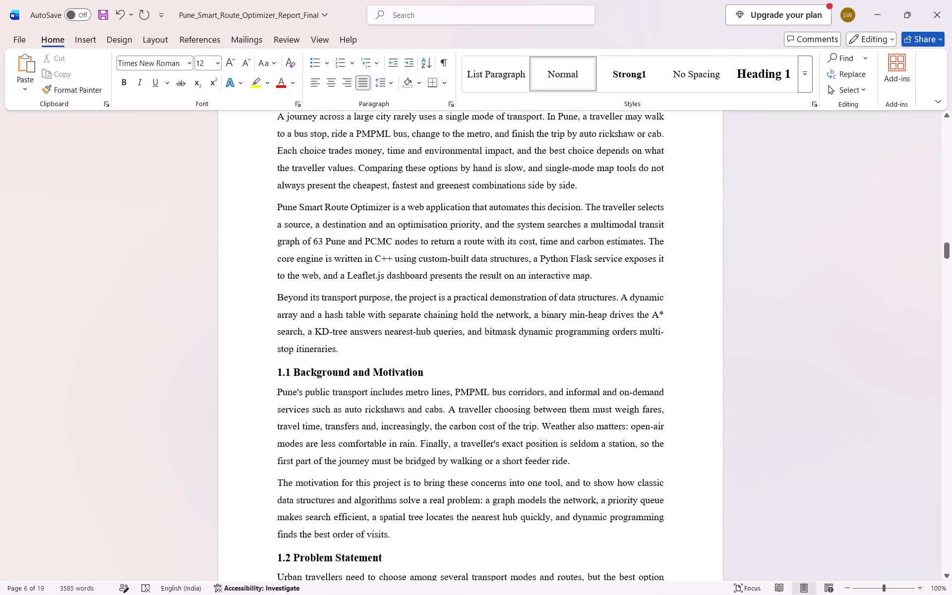
scroll(691, 367, up, 1)
right_click(691, 367)
scroll(691, 367, down, 1)
scroll(691, 367, up, 1)
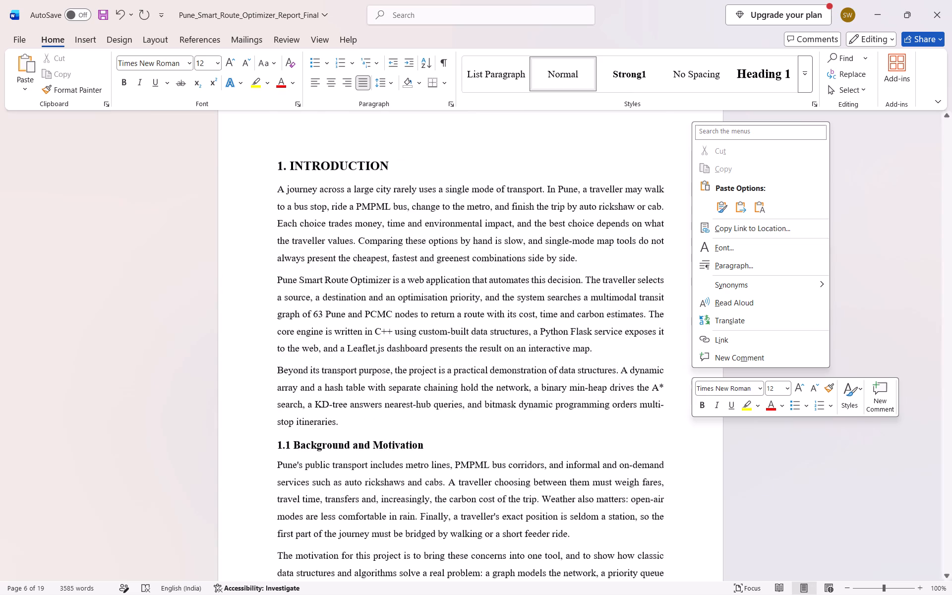
Set the CONTENTS heading and all six entries on the contents page to font size 18.
scroll(691, 367, up, 1)
scroll(691, 367, right, 1)
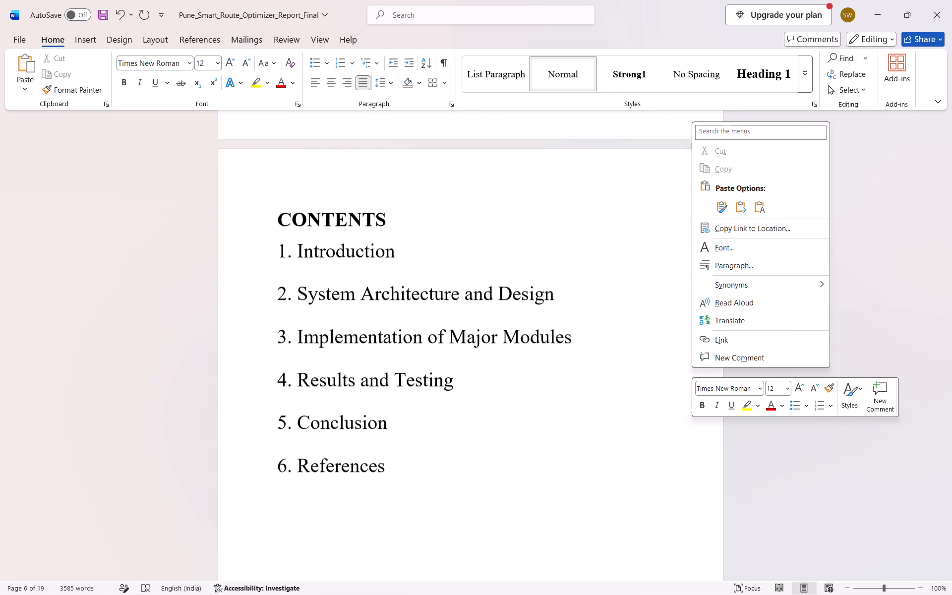
scroll(691, 367, right, 1)
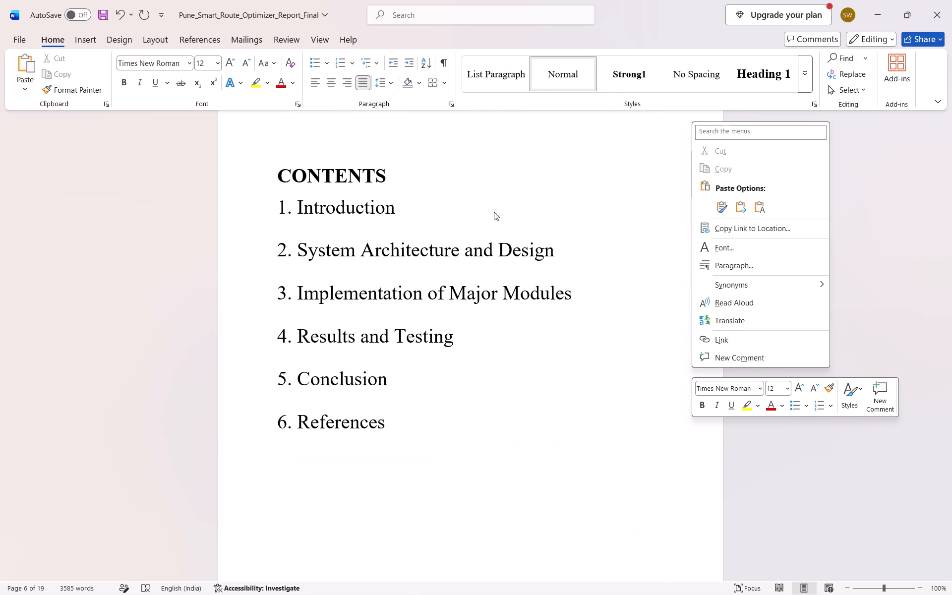
click(280, 179)
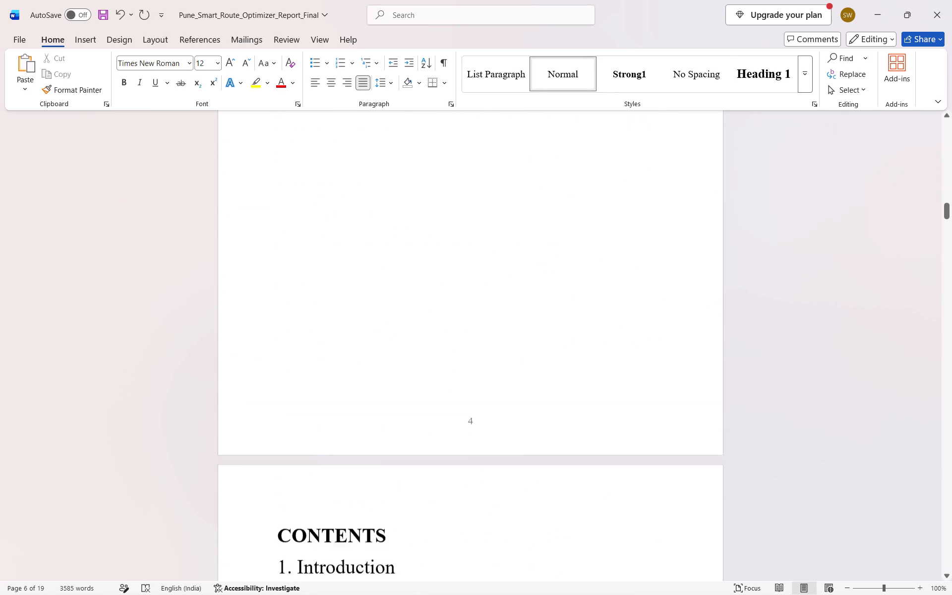
scroll(300, 289, down, 1)
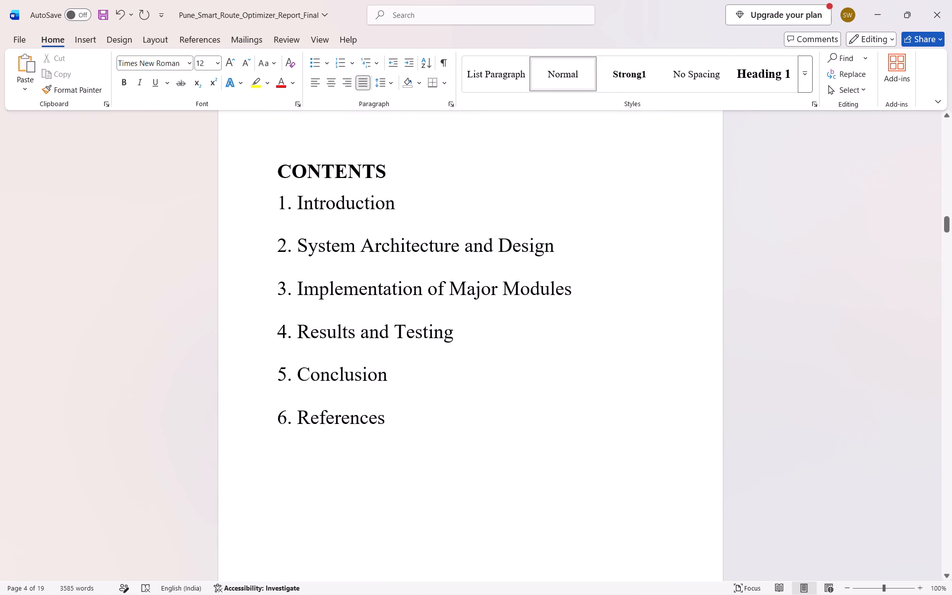
click(275, 173)
drag(275, 173, 429, 378)
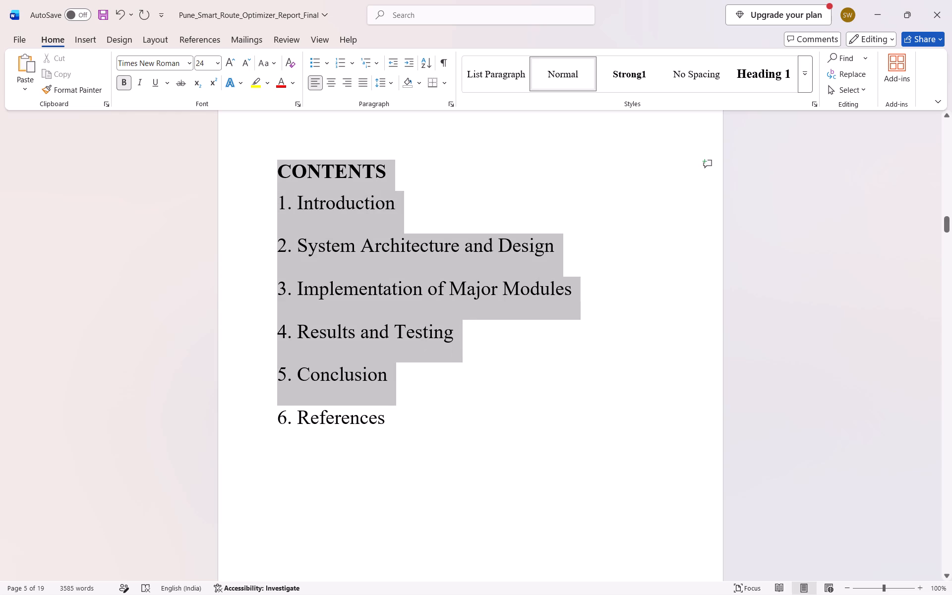
drag(429, 378, 440, 439)
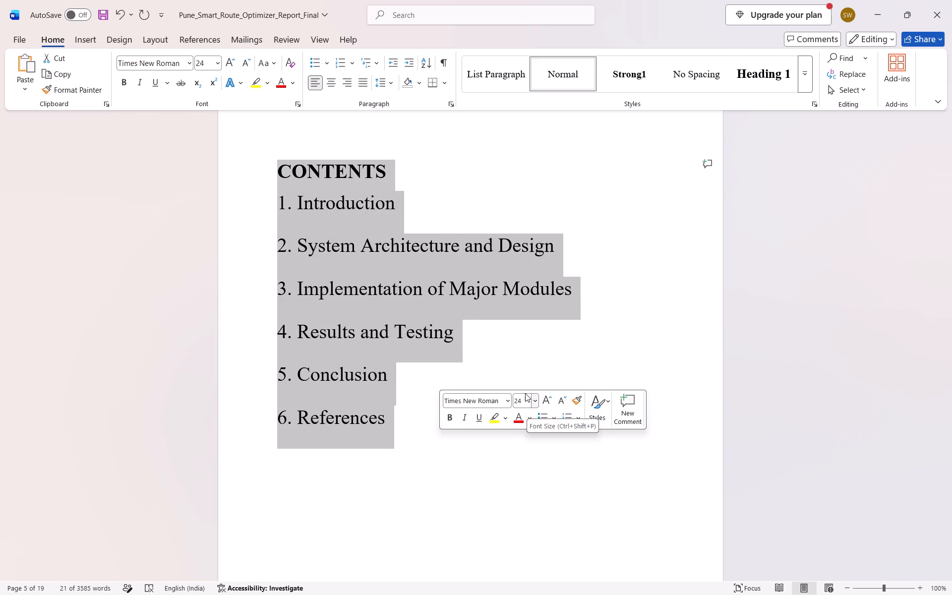
click(525, 396)
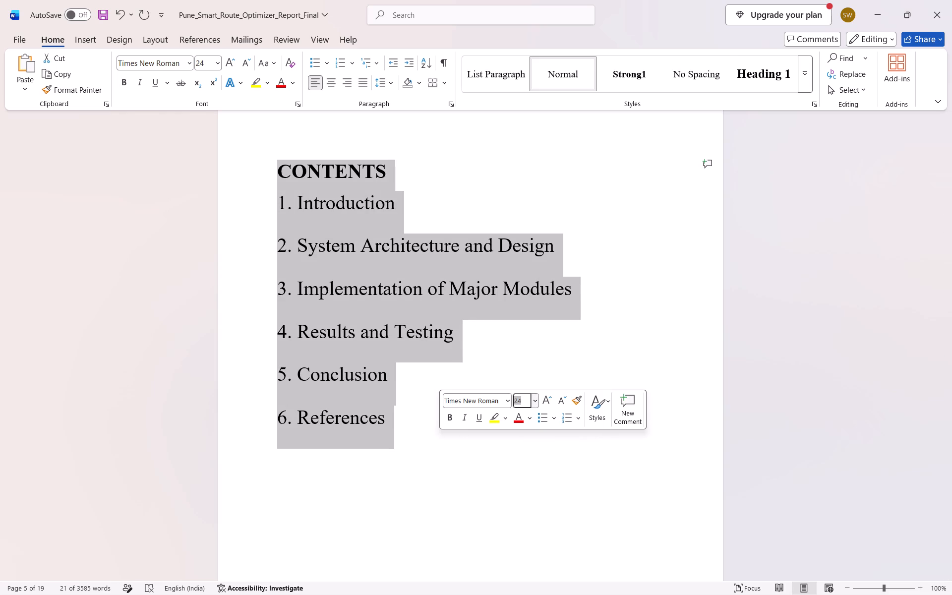
text(18)
key(Return)
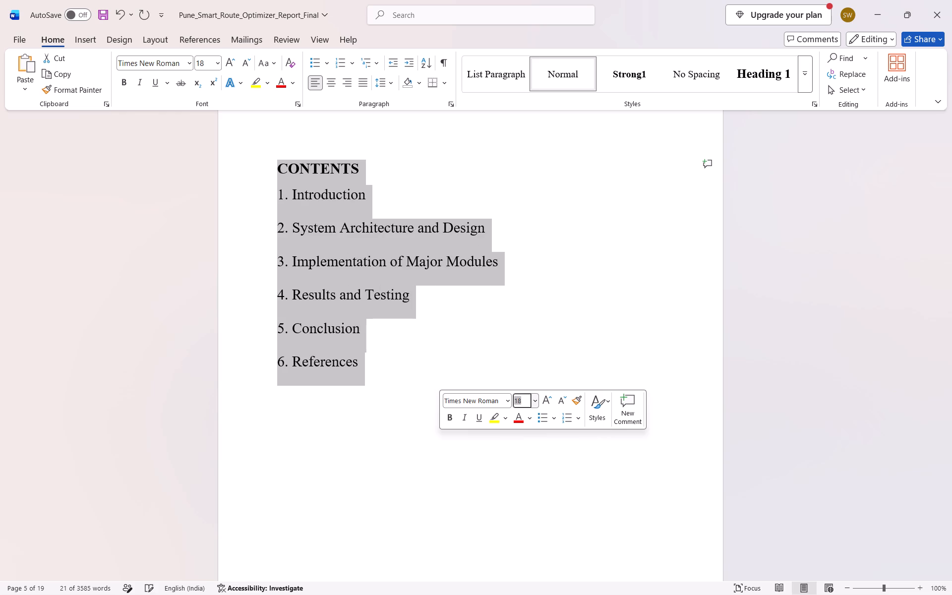
click(693, 402)
Apply the Normal style to the "3. IMPLEMENTATION OF MAJOR MODULES" heading.
scroll(638, 337, down, 1)
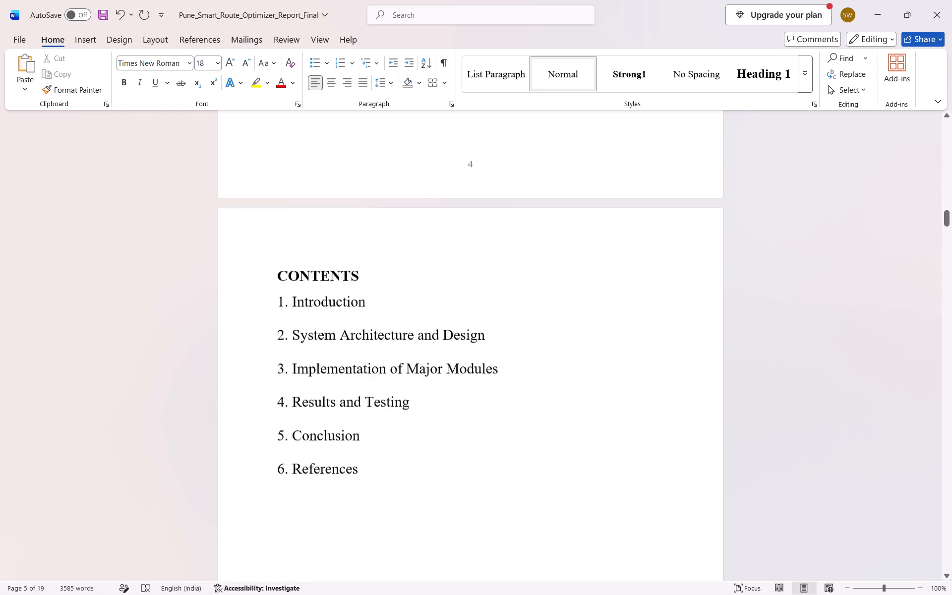
scroll(638, 337, down, 2)
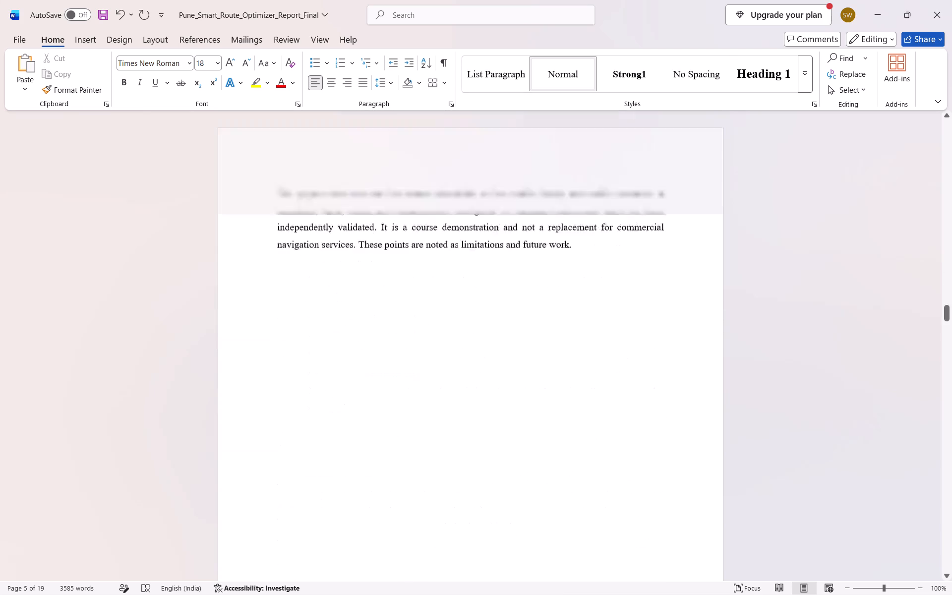
scroll(638, 337, down, 2)
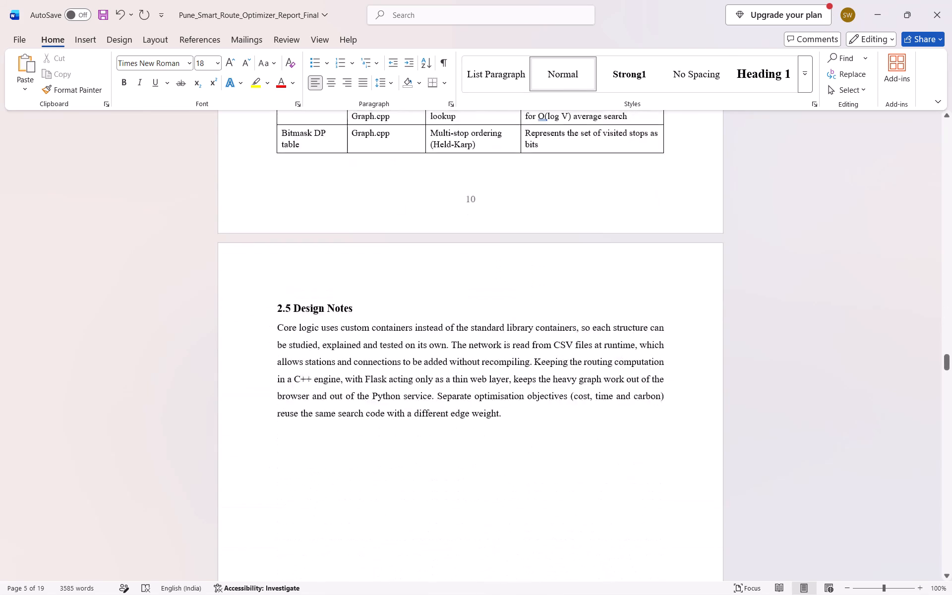
scroll(638, 337, down, 2)
scroll(638, 337, up, 1)
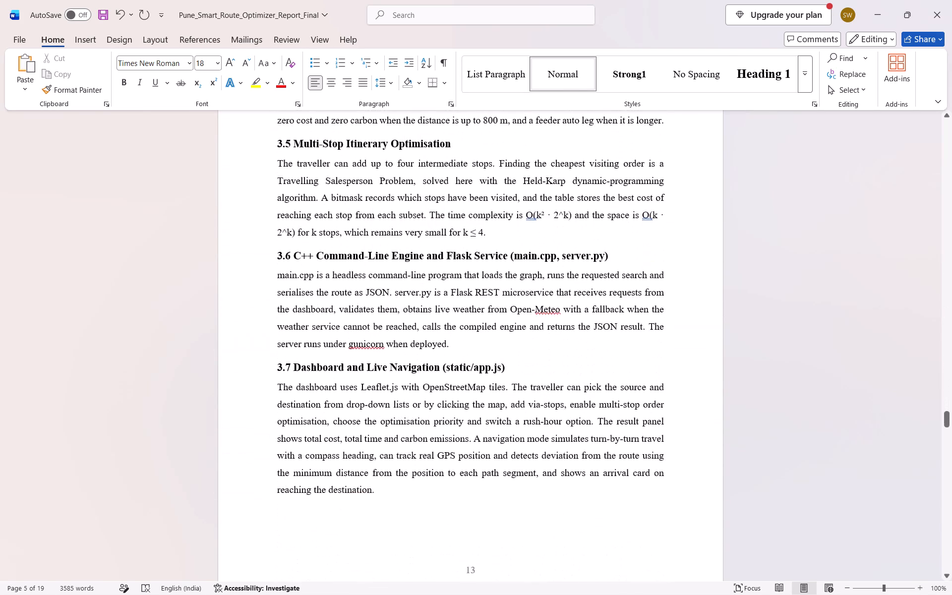
scroll(638, 337, up, 1)
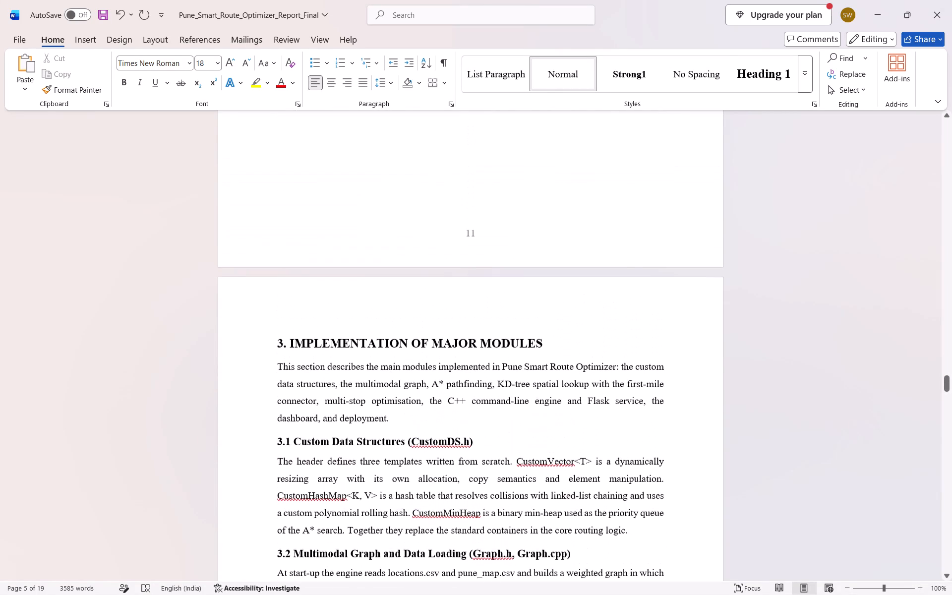
triple_click(280, 346)
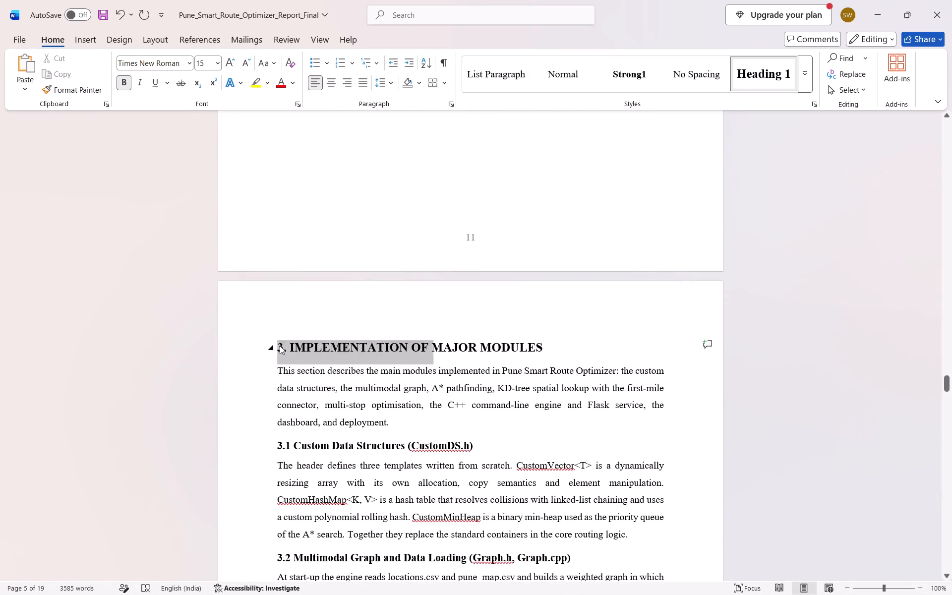
click(280, 346)
triple_click(280, 346)
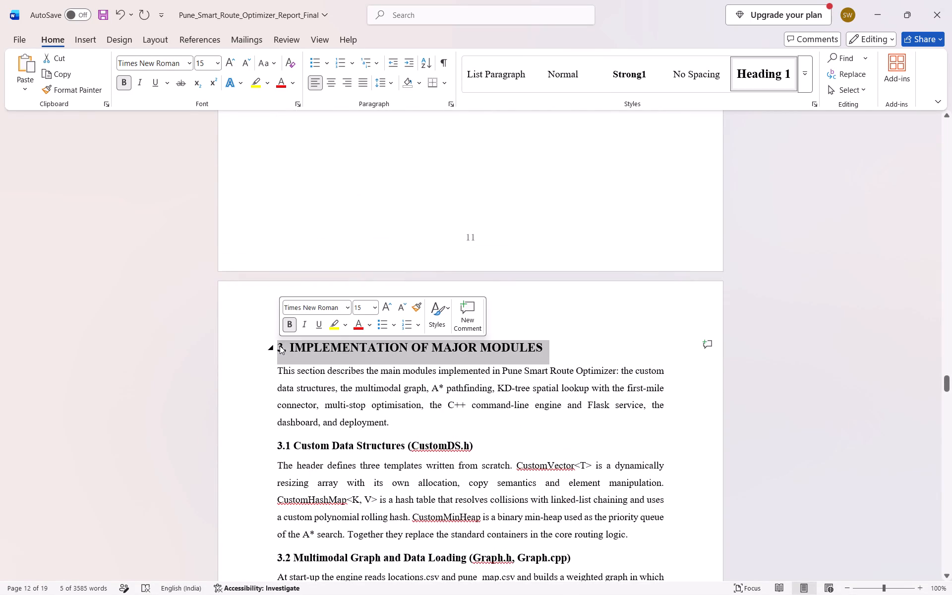
click(547, 71)
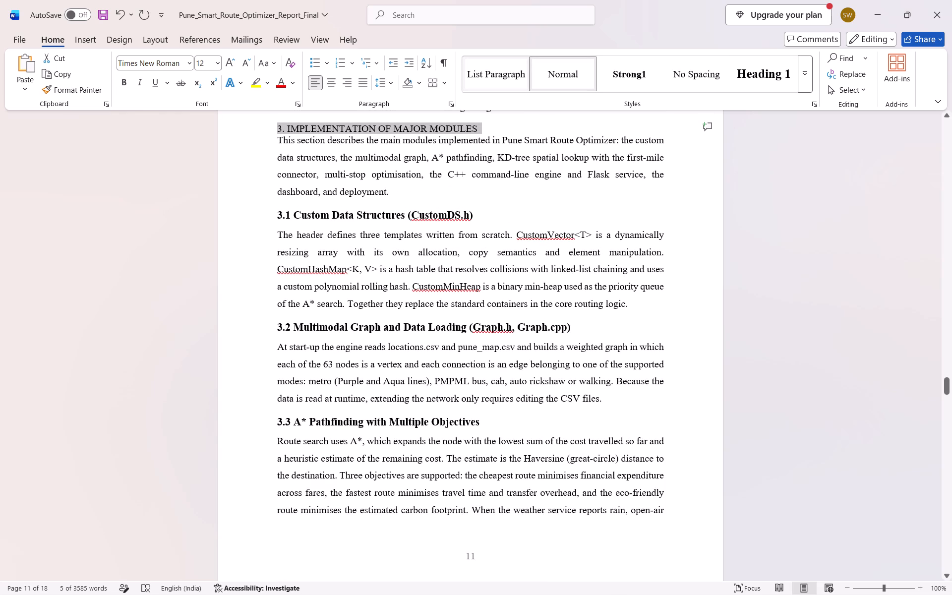
Make the "3. IMPLEMENTATION OF MAJOR MODULES" heading bold and set its font size to 13.
click(122, 86)
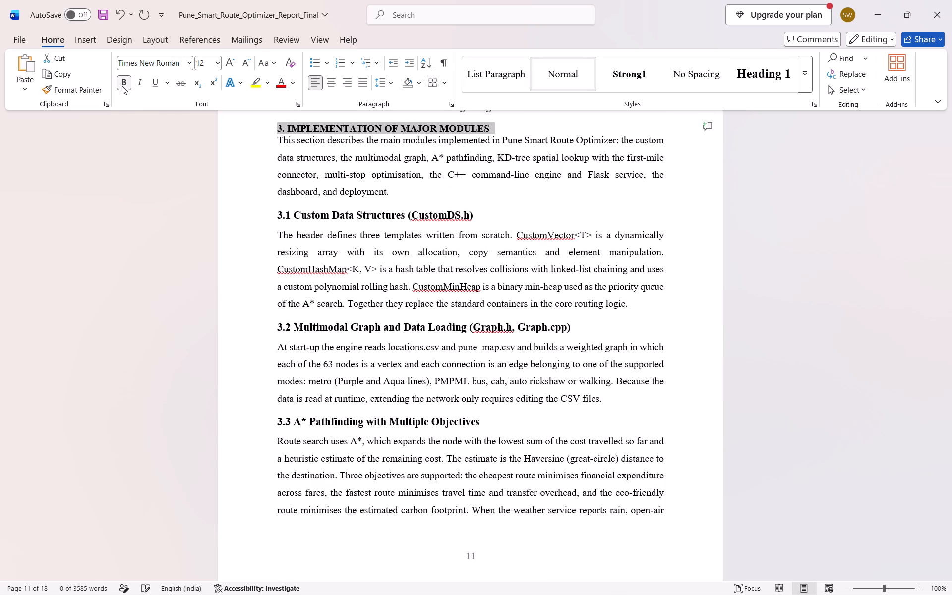
click(301, 211)
triple_click(312, 130)
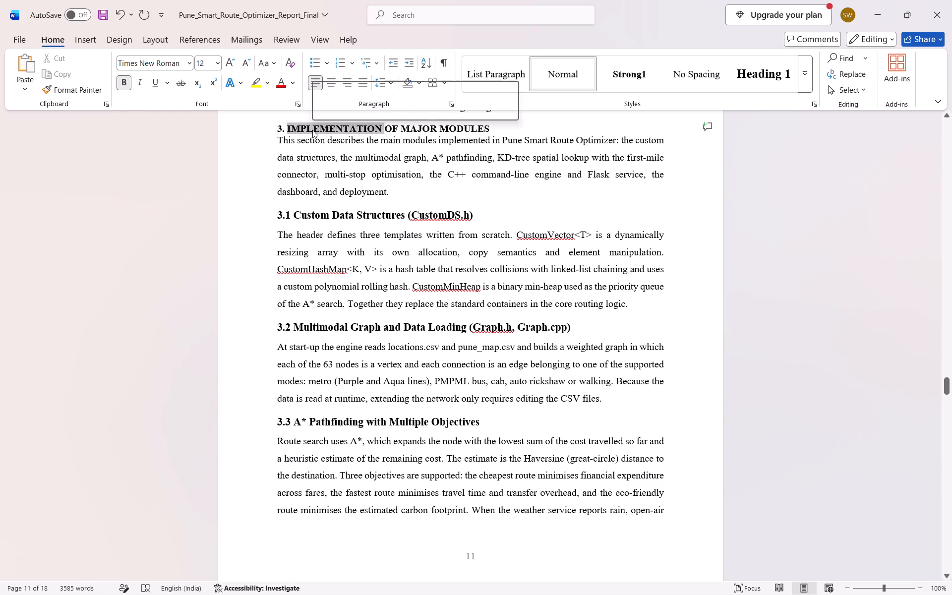
click(312, 130)
double_click(312, 130)
triple_click(312, 130)
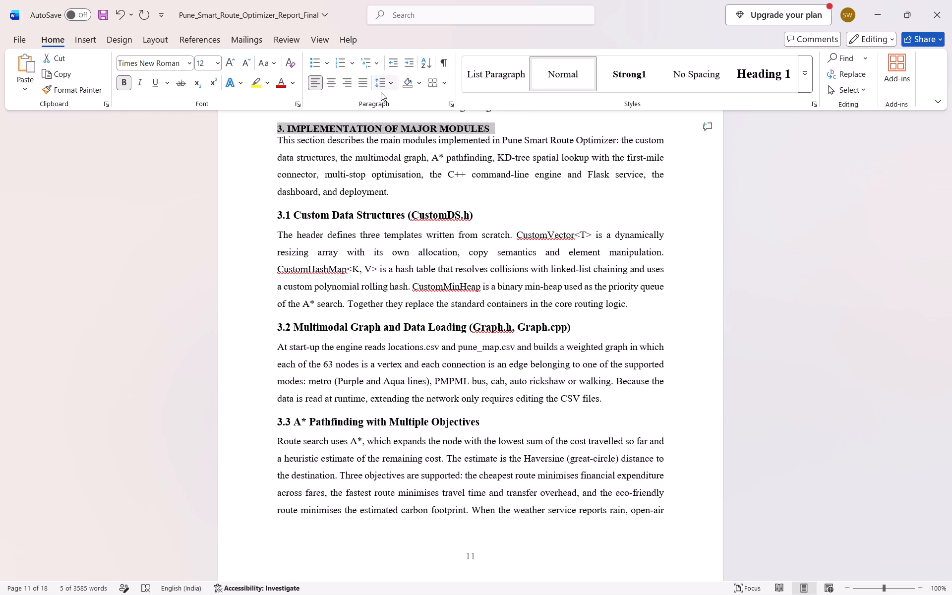
click(211, 63)
text(16)
key(BackSpace)
key(3)
key(Return)
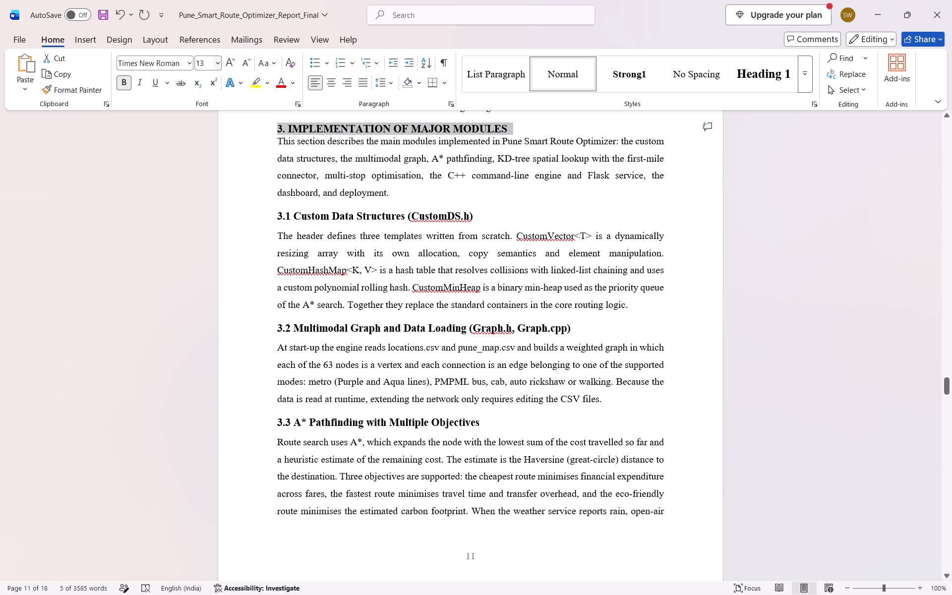
Check the headings and page layout from the System Architecture and Design chapter through the references at the end.
scroll(303, 127, up, 1)
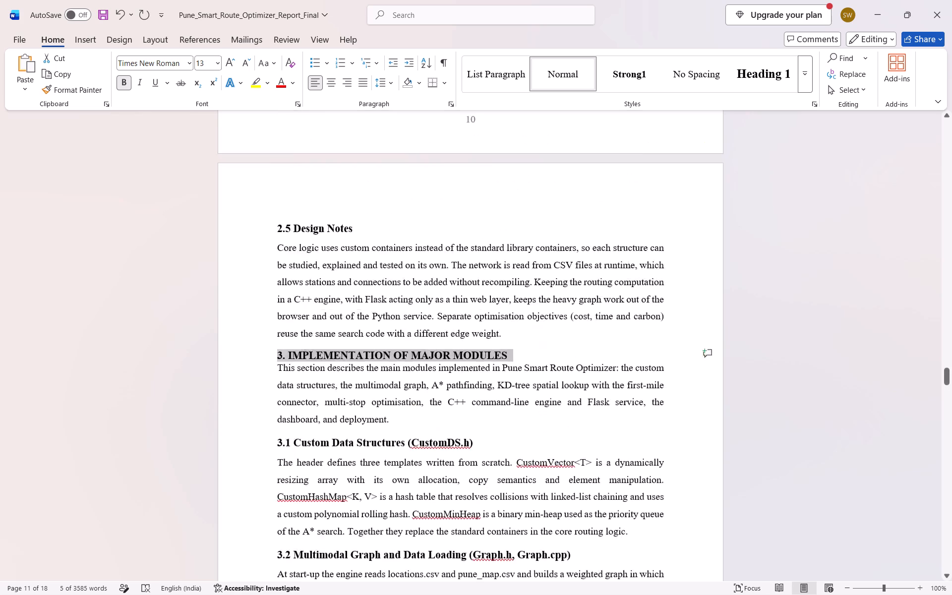
scroll(303, 127, up, 1)
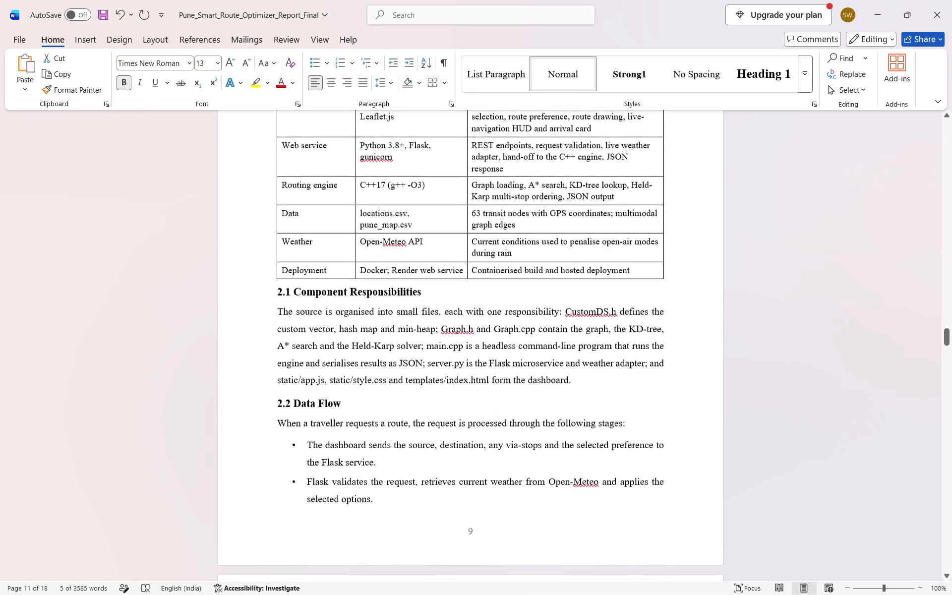
scroll(303, 127, up, 1)
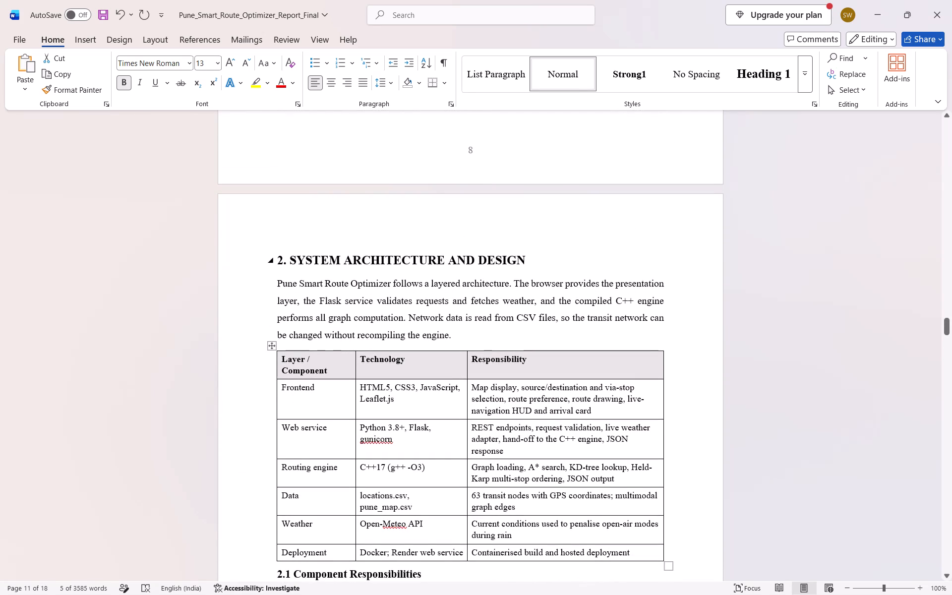
click(776, 275)
scroll(684, 294, down, 1)
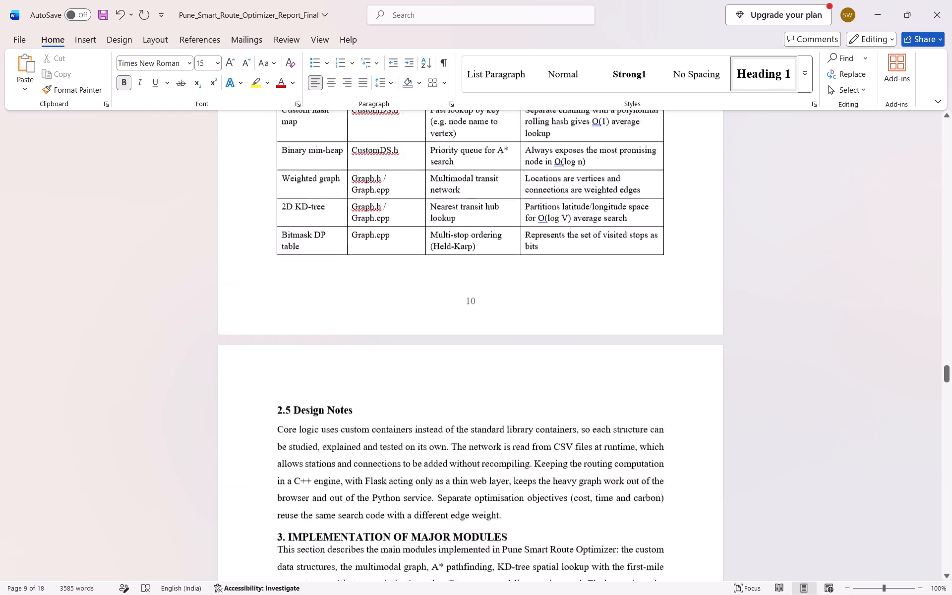
scroll(684, 294, down, 3)
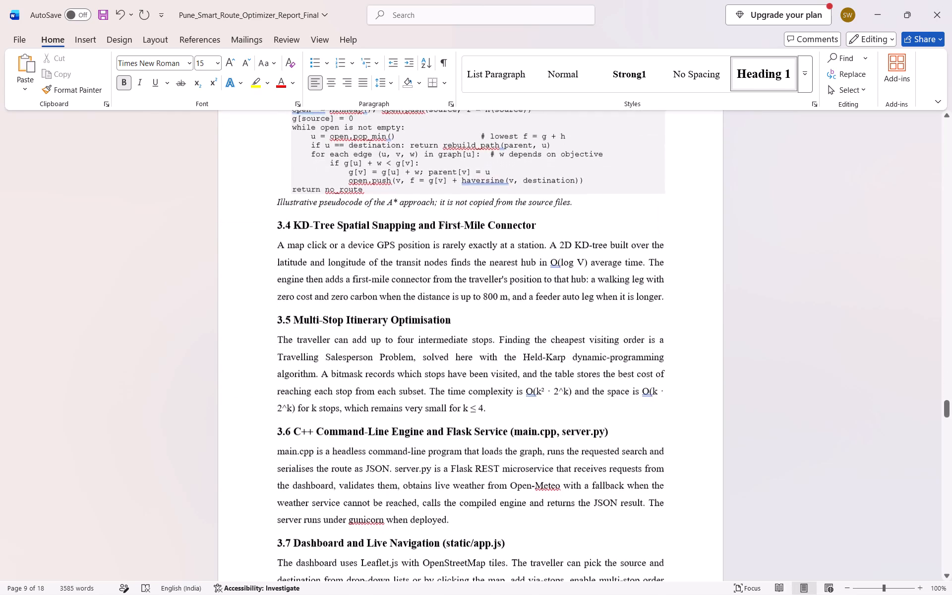
scroll(684, 294, down, 2)
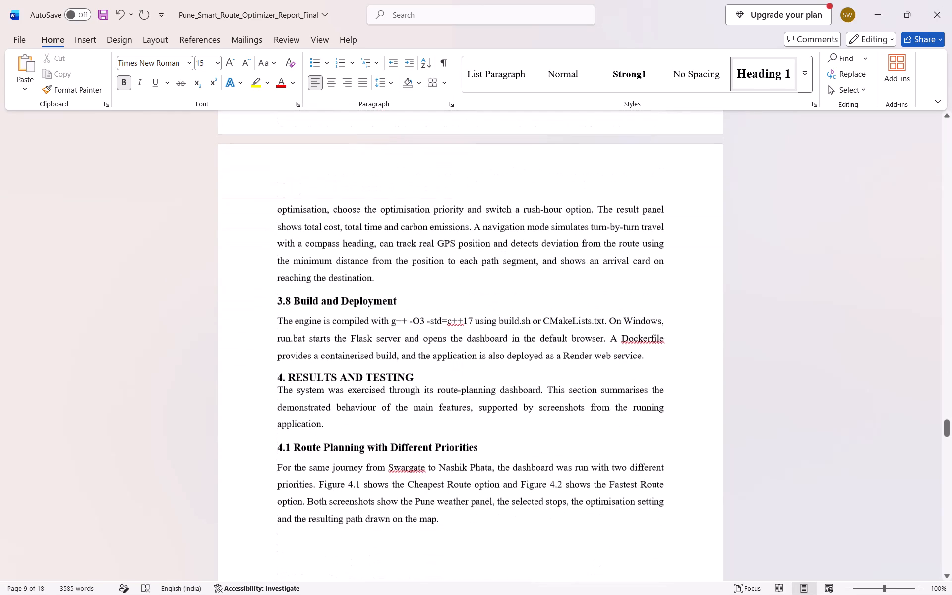
scroll(684, 294, down, 3)
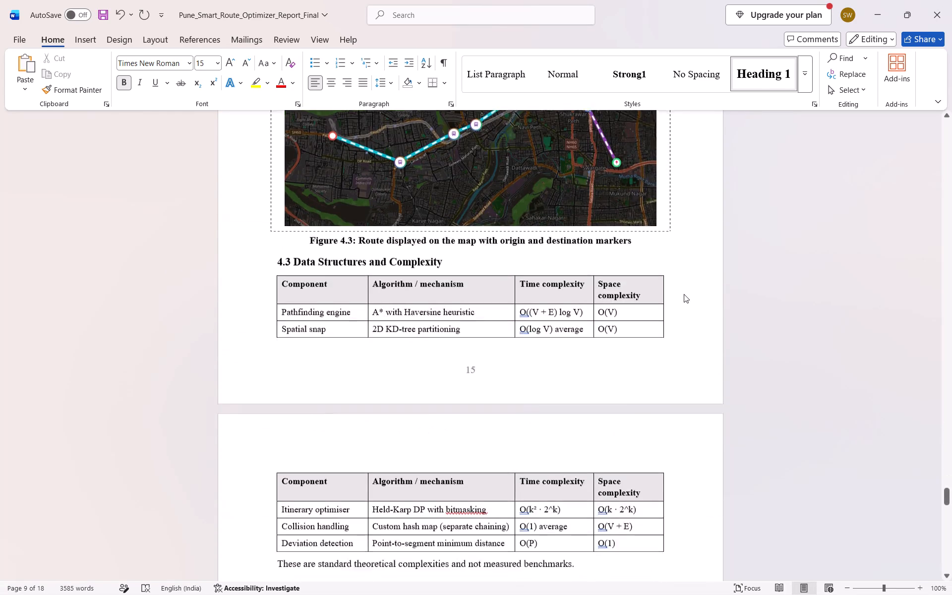
scroll(684, 294, down, 5)
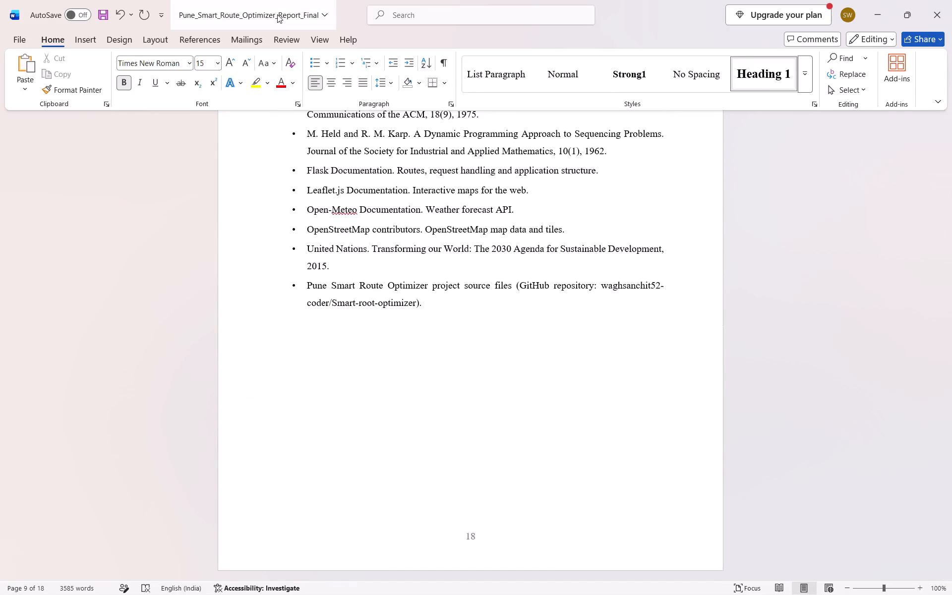
Turn on AutoSave for the report by uploading it to the personal OneDrive.
click(79, 14)
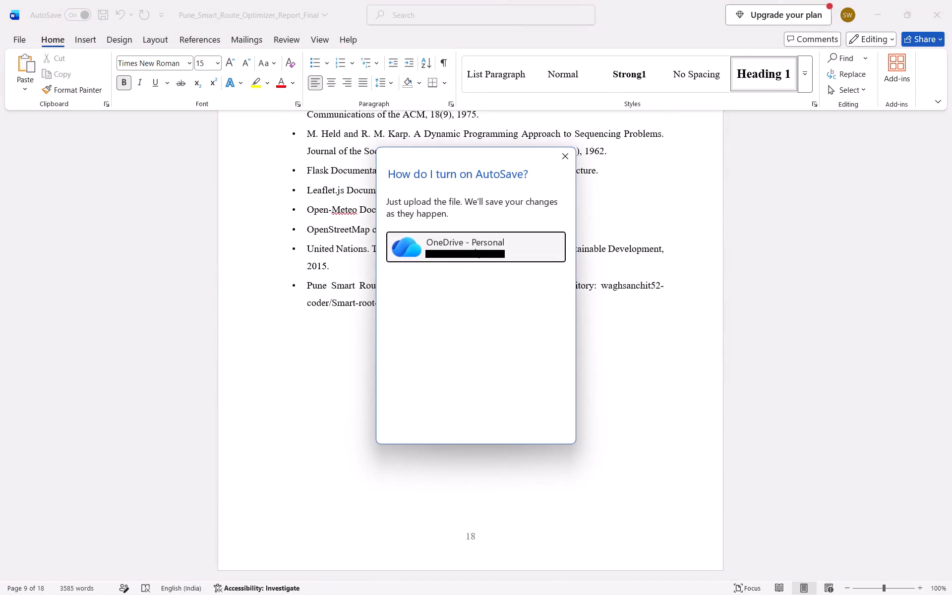
click(476, 249)
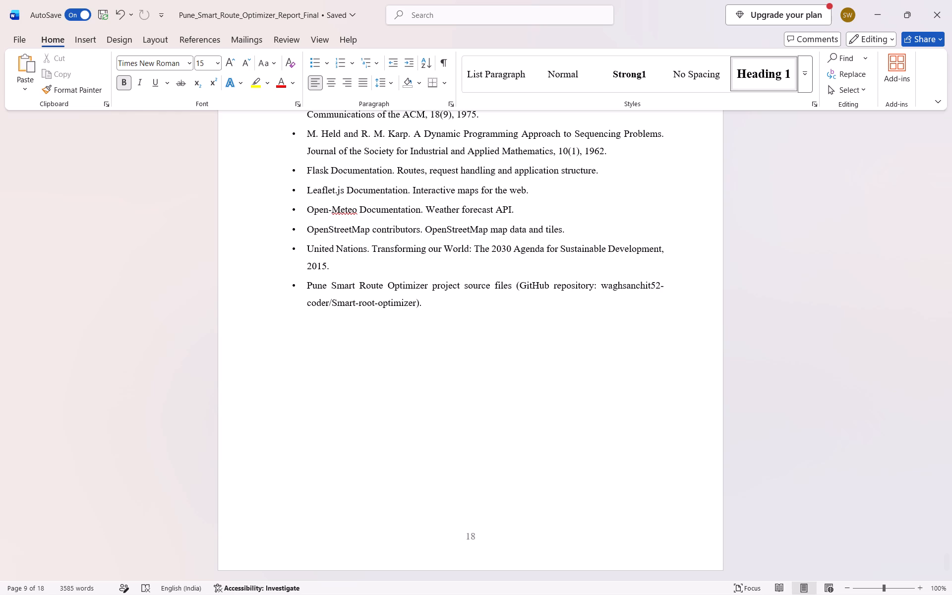
key(space)
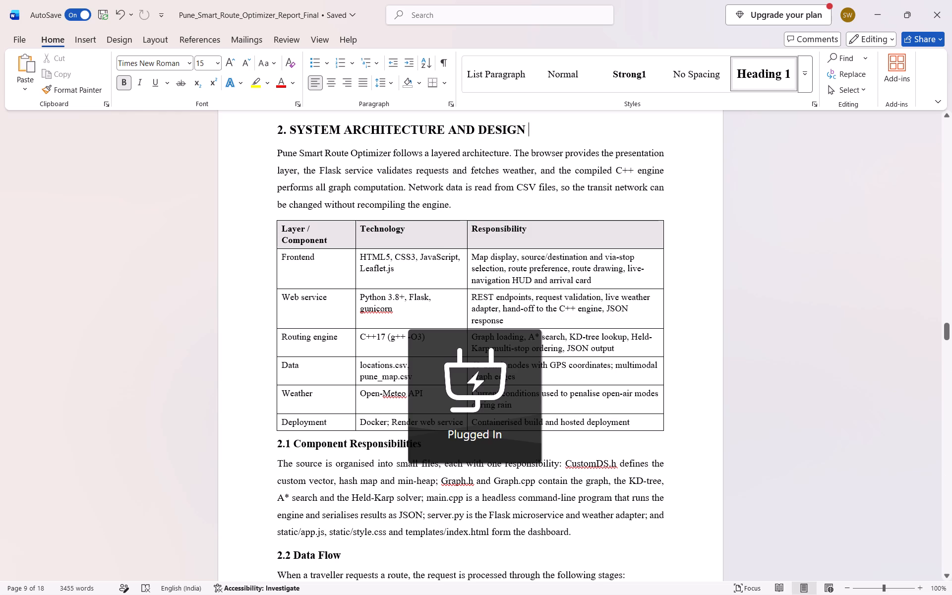
Review the report's page layout again, from the introductory pages through the references and back to the system design chapter.
scroll(757, 359, up, 1)
scroll(718, 338, up, 1)
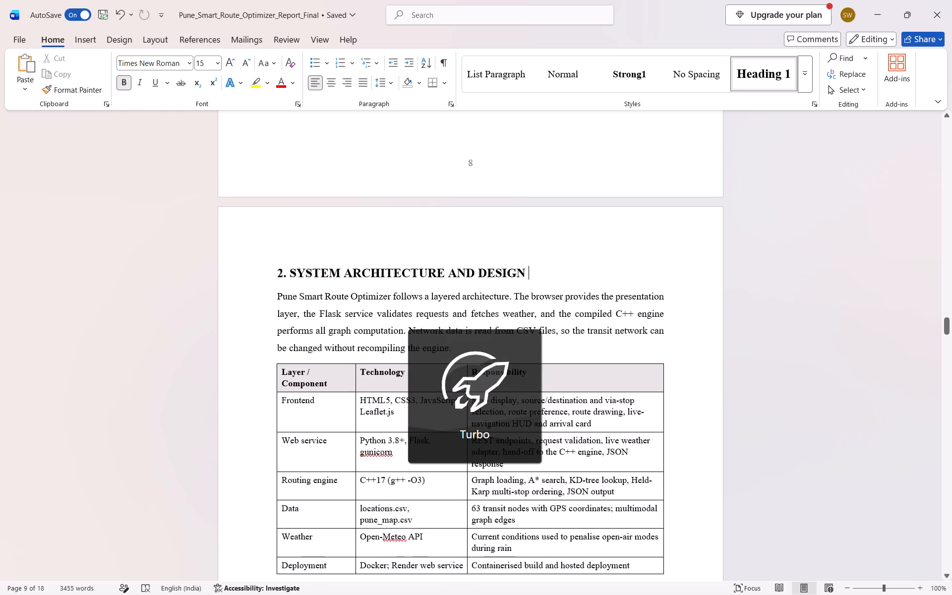
scroll(718, 338, up, 1)
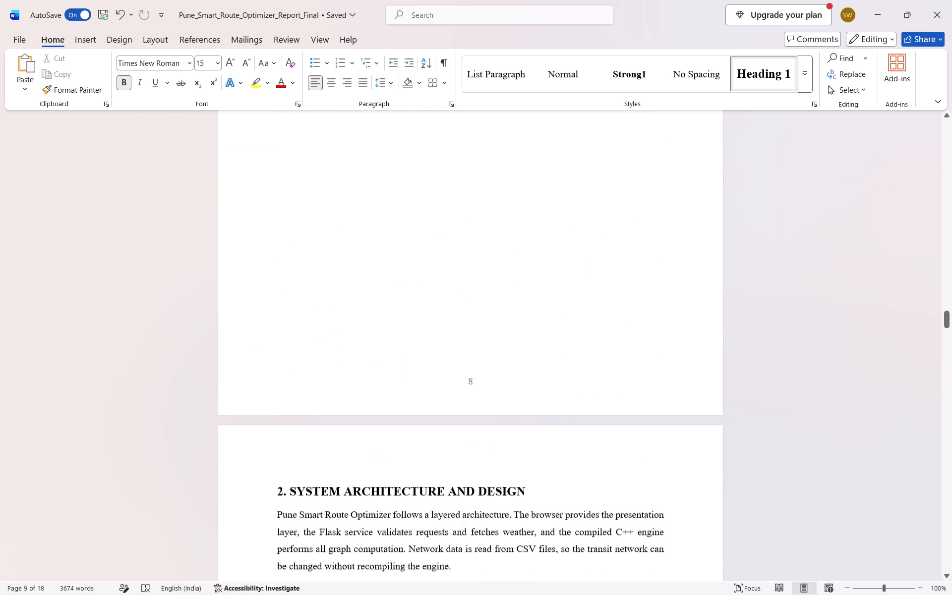
scroll(718, 338, up, 1)
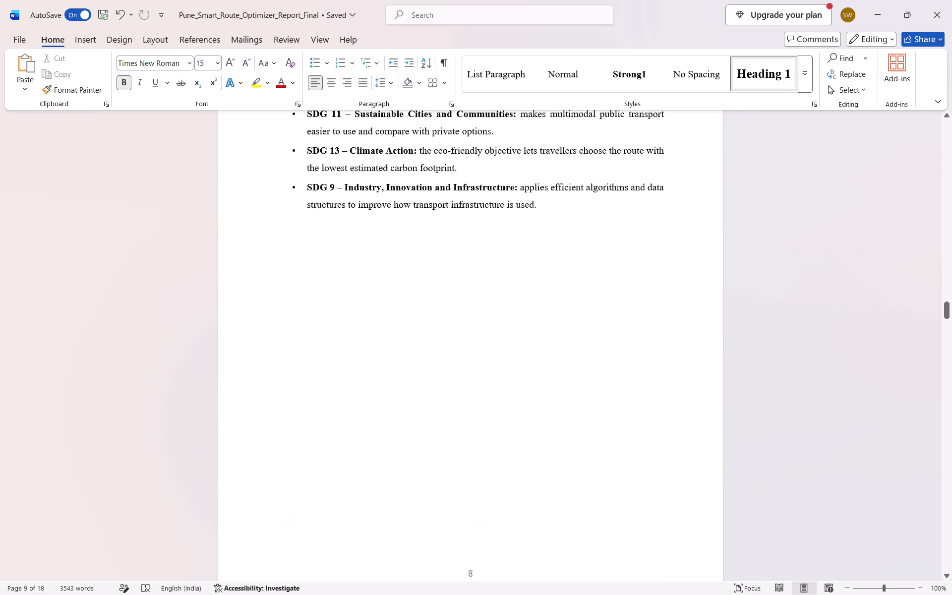
scroll(718, 338, up, 1)
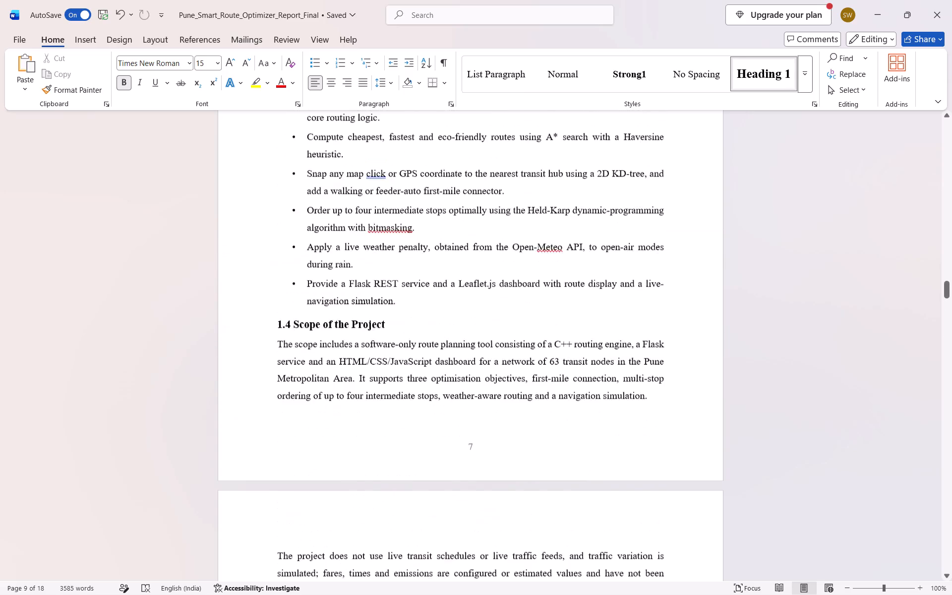
scroll(718, 338, up, 2)
scroll(718, 338, down, 4)
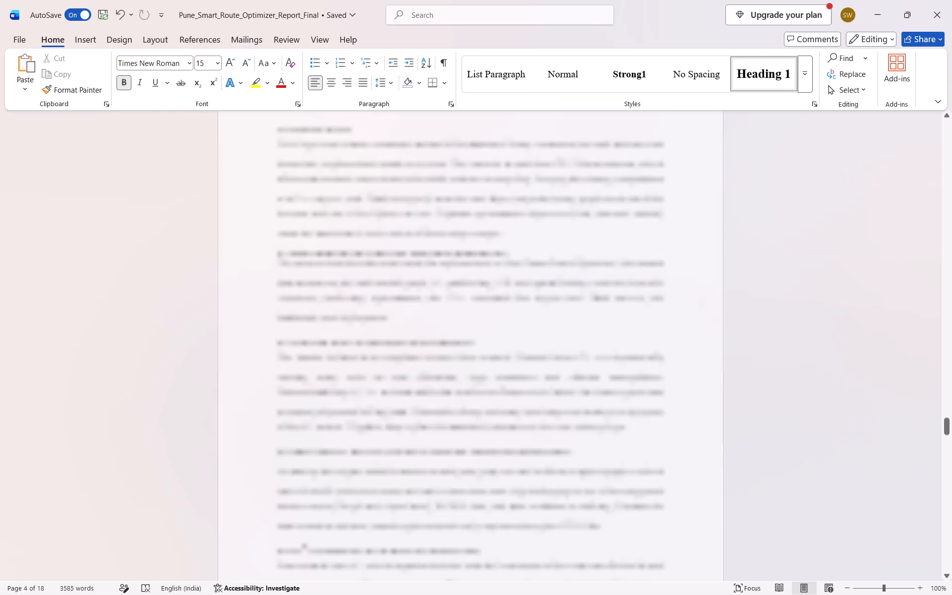
scroll(718, 338, down, 12)
scroll(718, 338, up, 1)
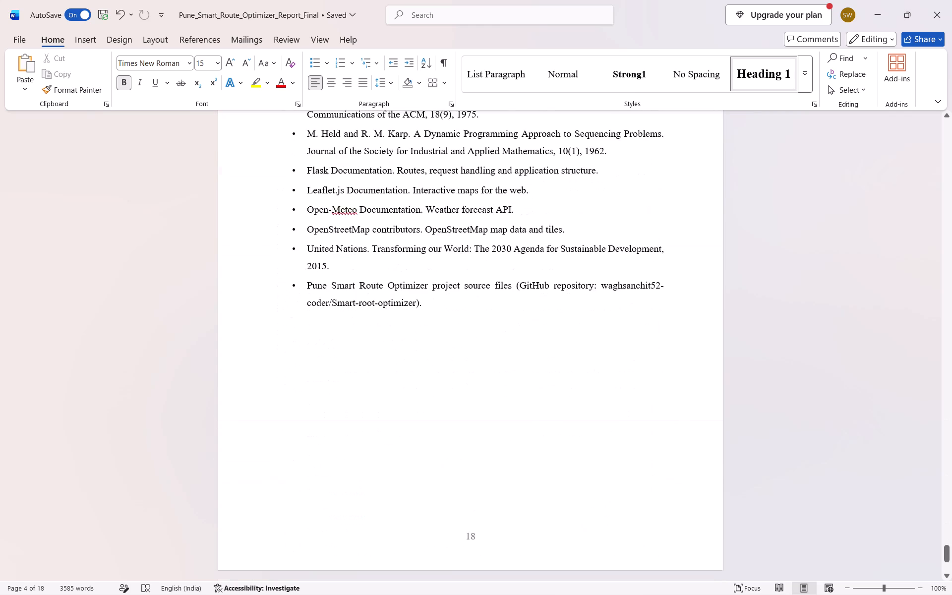
scroll(718, 338, up, 5)
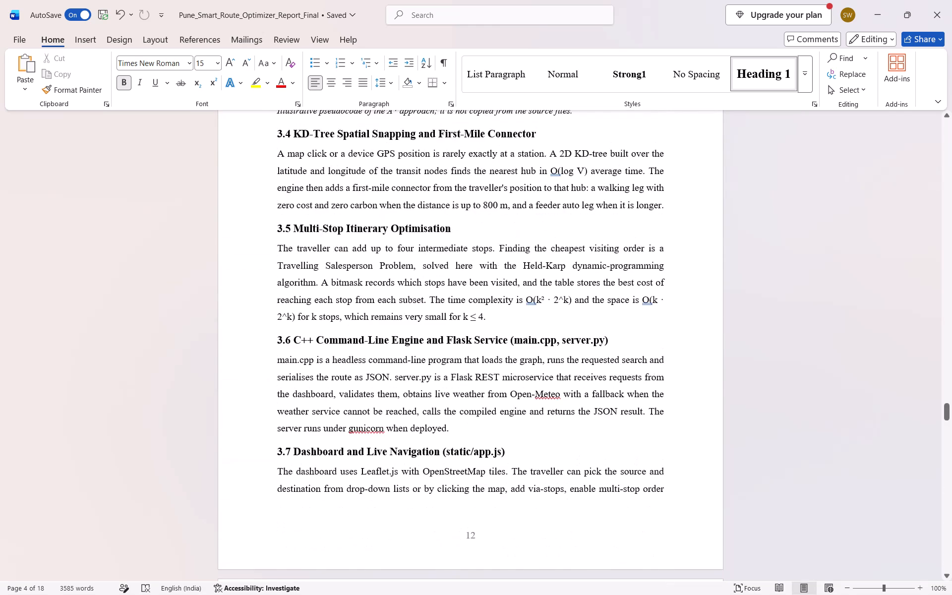
scroll(718, 338, up, 3)
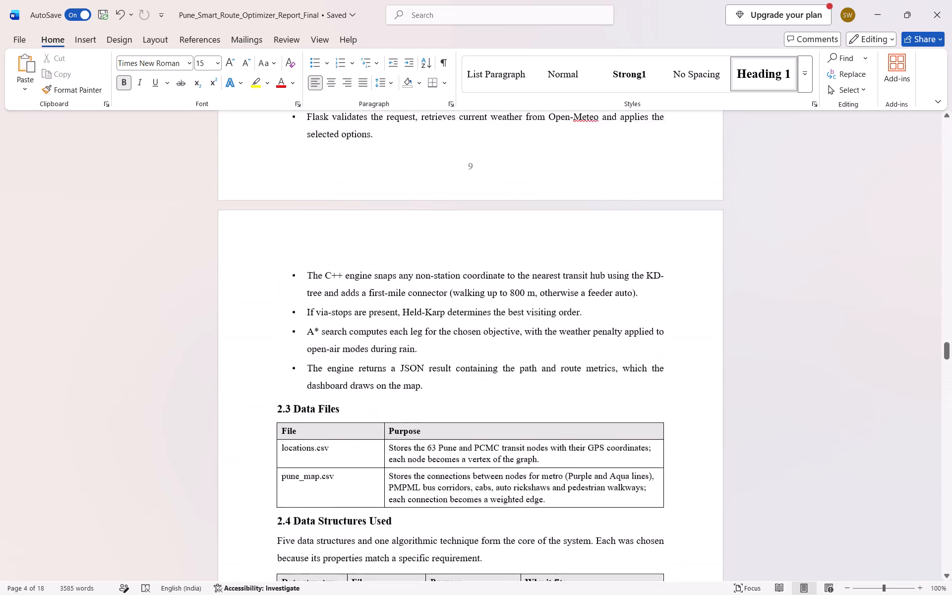
Review the report backwards from the System Architecture and Design chapter through the introduction and front matter to the cover page.
scroll(718, 338, up, 2)
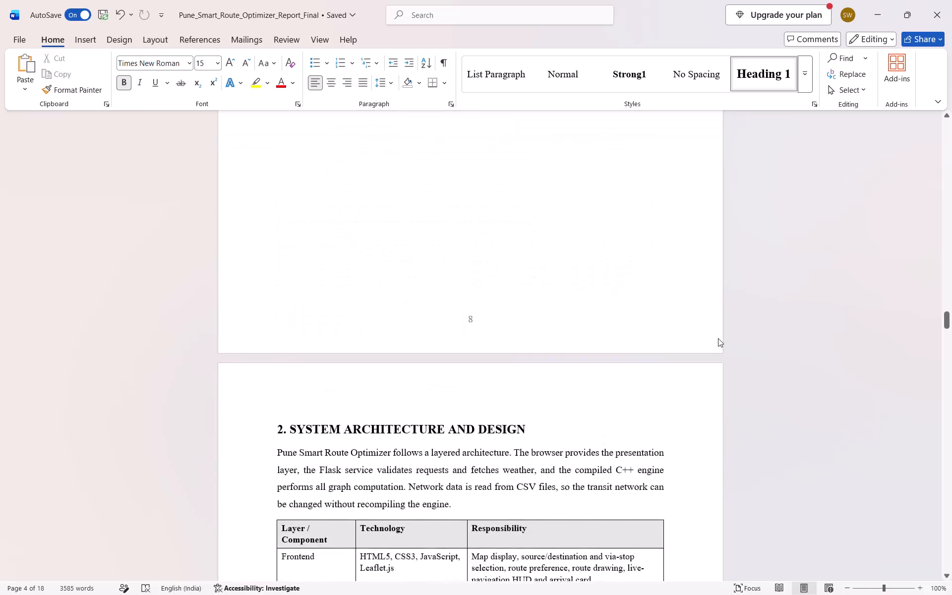
scroll(718, 338, up, 2)
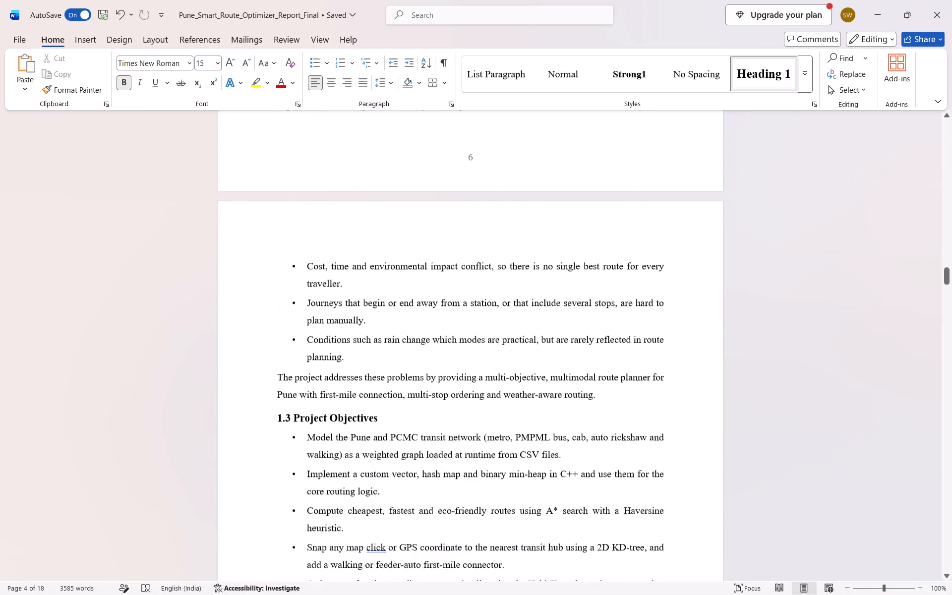
scroll(718, 338, up, 3)
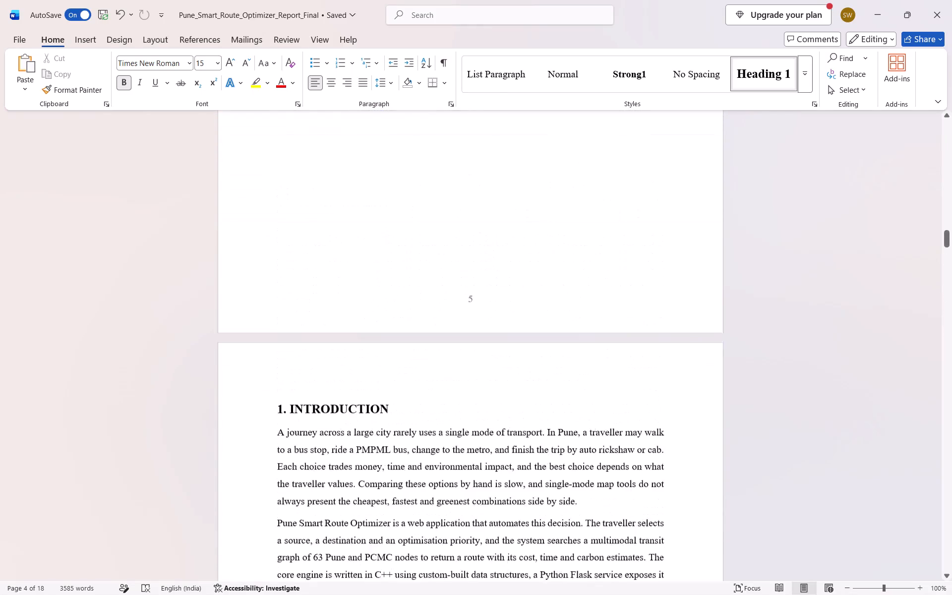
scroll(718, 338, up, 7)
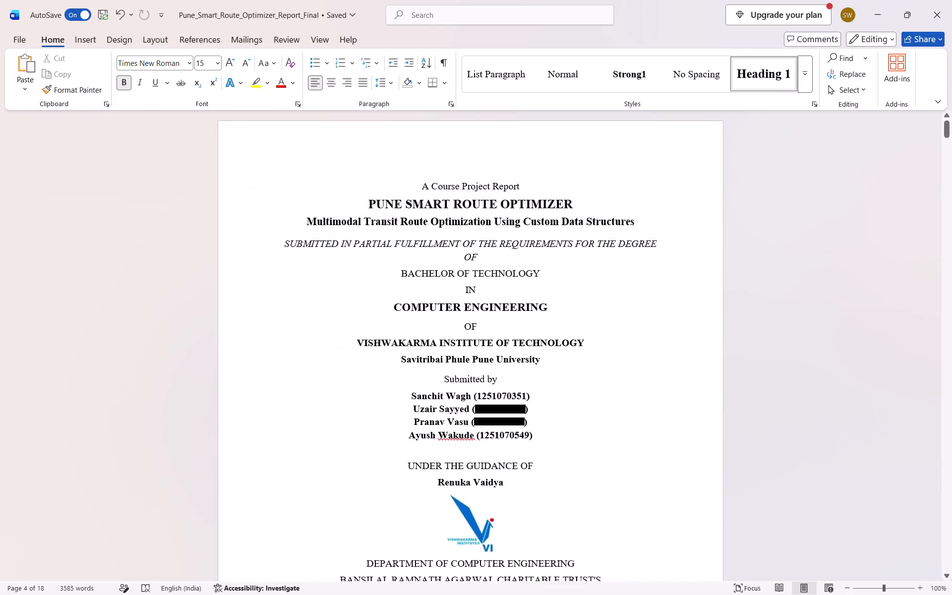
Minimize the final report's window to return to the yellow-highlighted report copy beside the reference report.
click(876, 14)
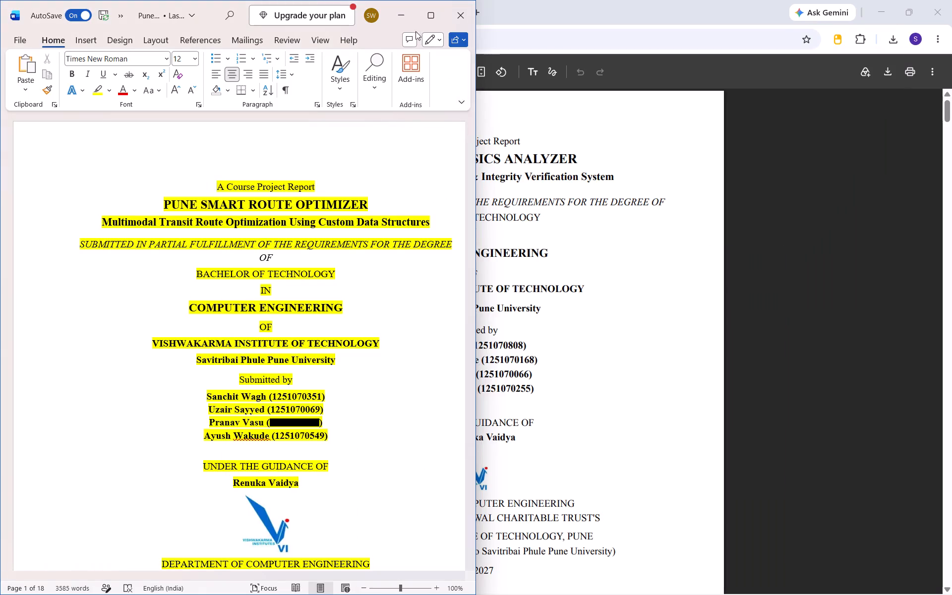
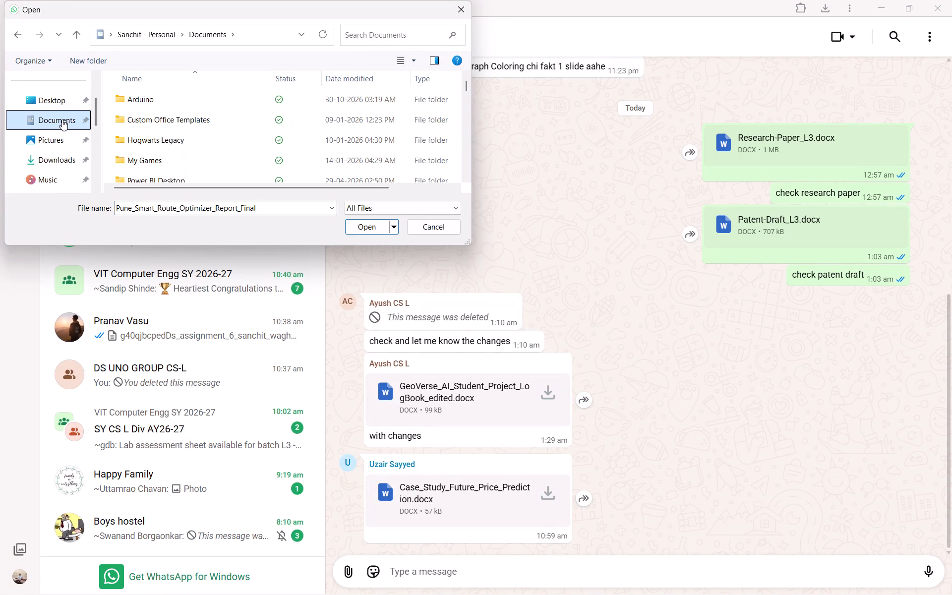
Try to attach Pune_Smart_Route_Optimizer_Report_Final from the Documents folder to the open WhatsApp group chat.
scroll(161, 143, down, 1)
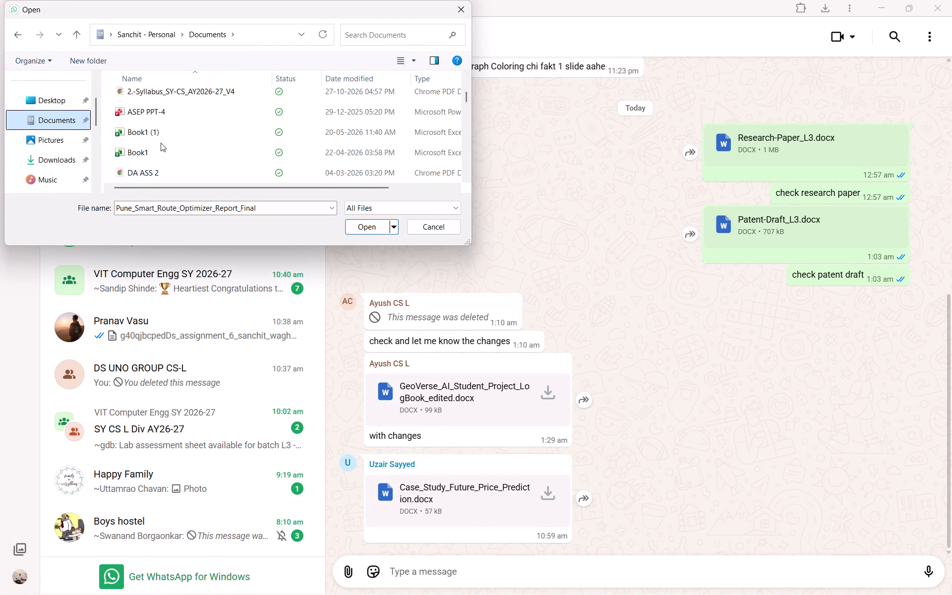
scroll(161, 143, down, 2)
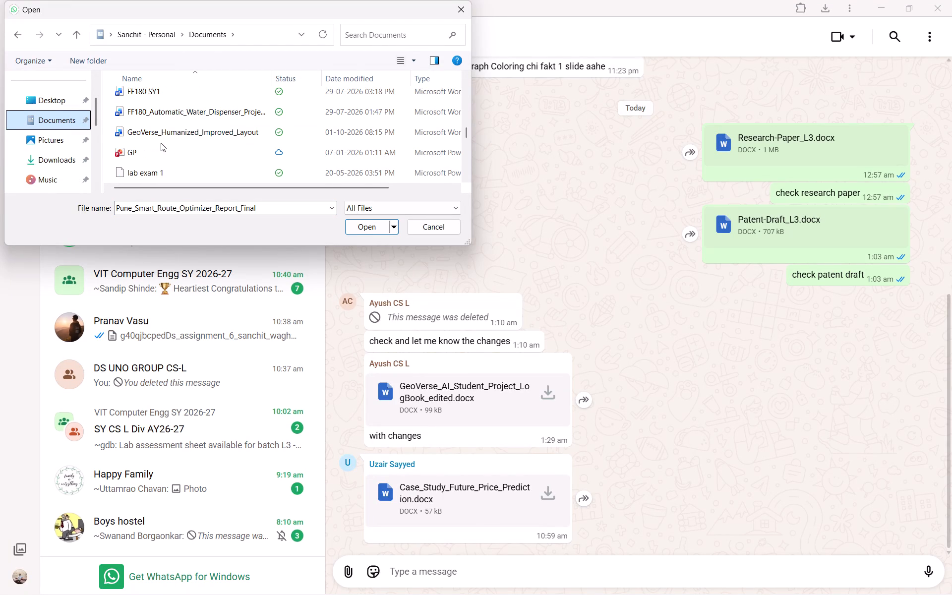
scroll(161, 143, down, 2)
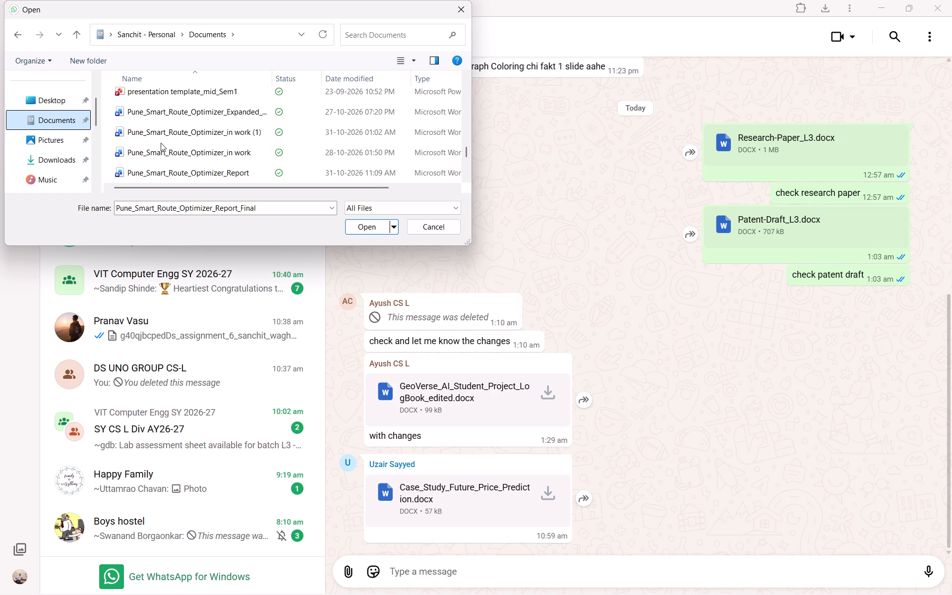
click(197, 124)
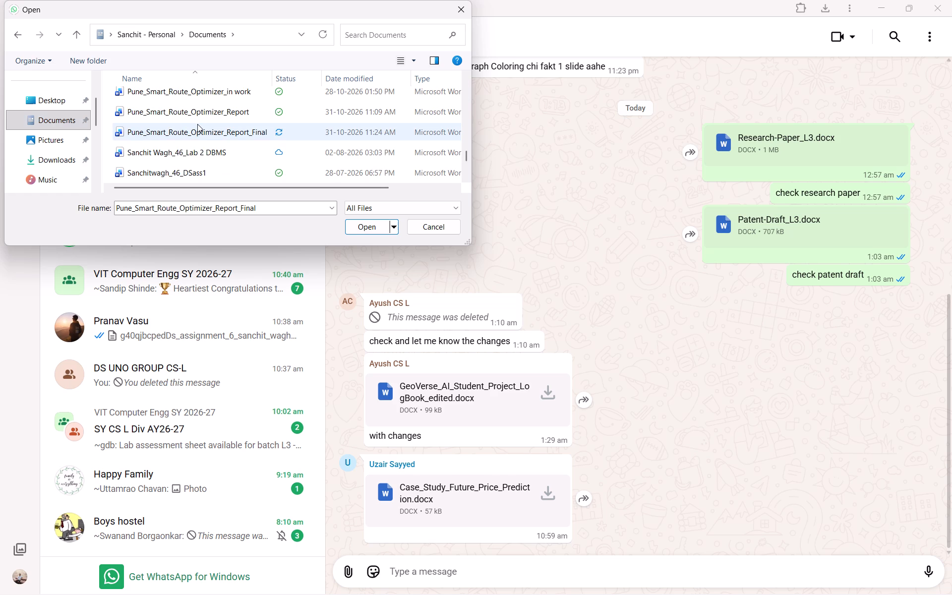
click(366, 228)
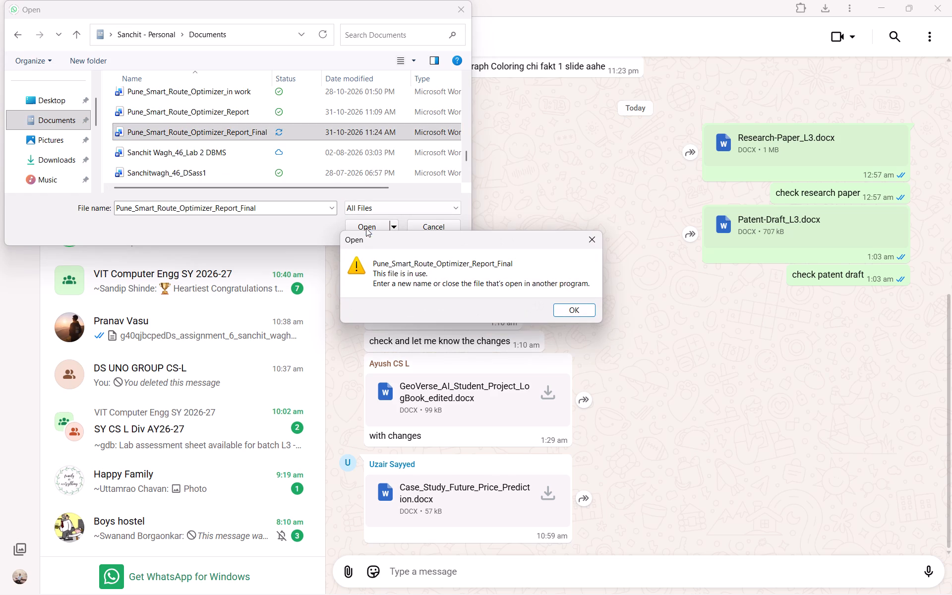
click(582, 308)
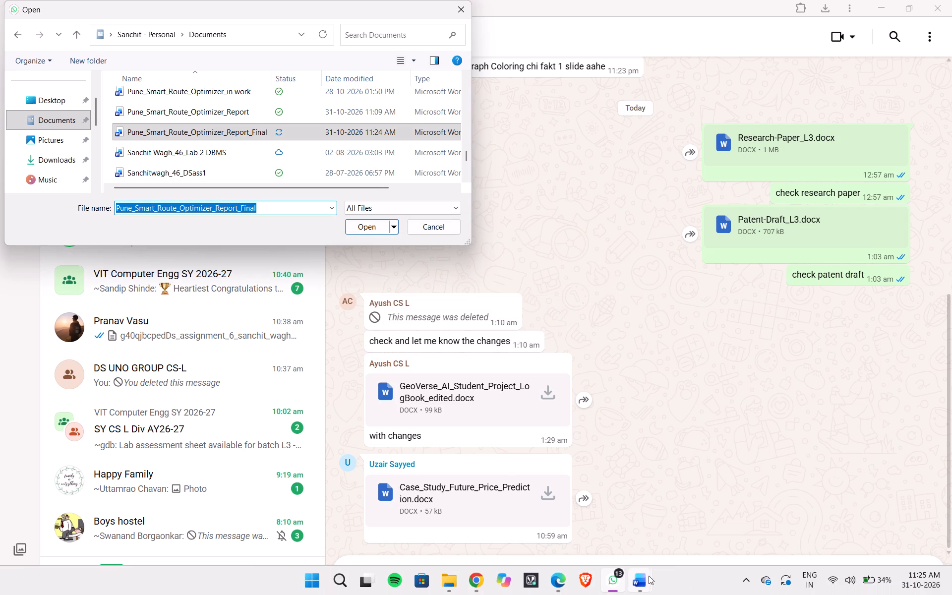
click(723, 466)
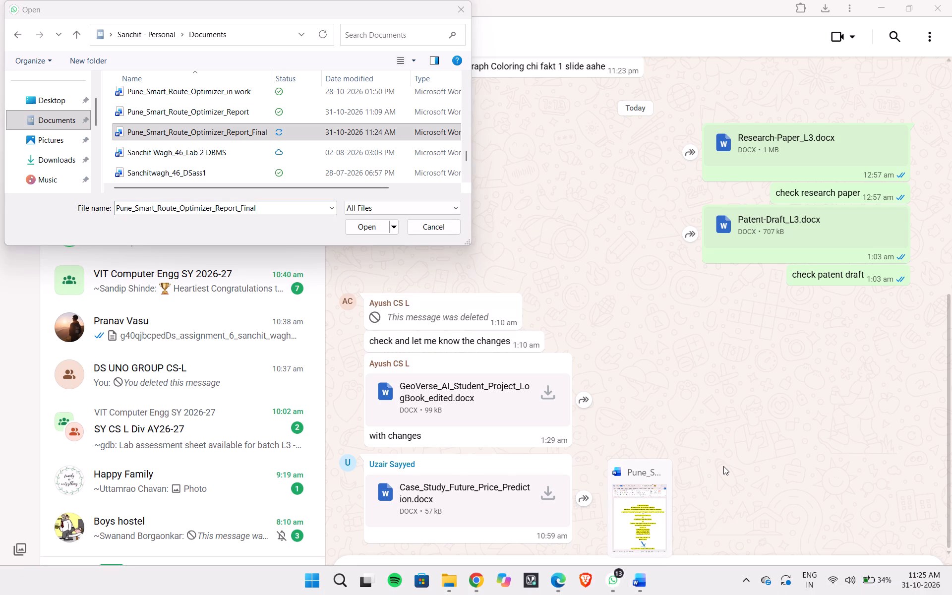
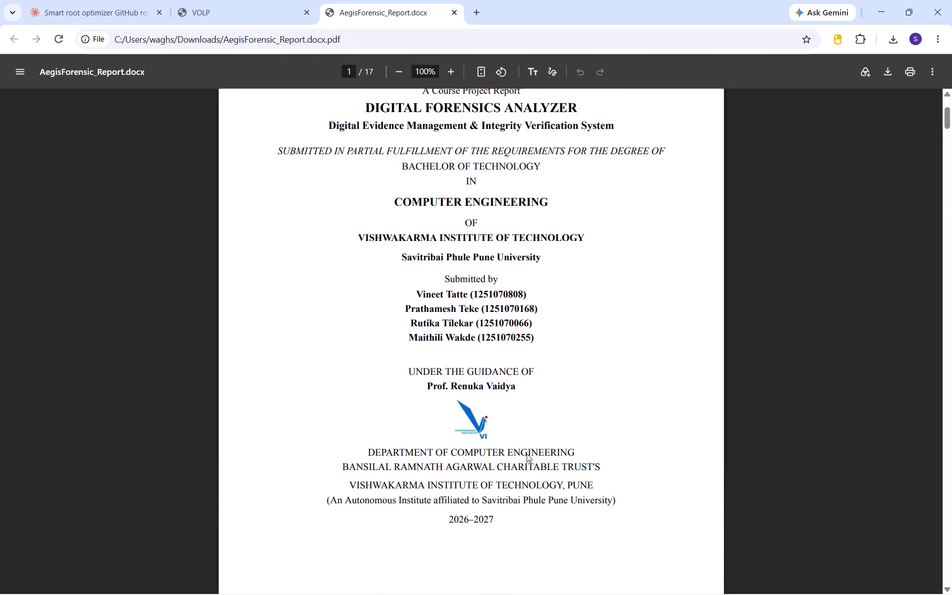
Check the title and certificate pages of the AegisForensic_Report PDF in Chrome, and close that document.
scroll(527, 454, down, 2)
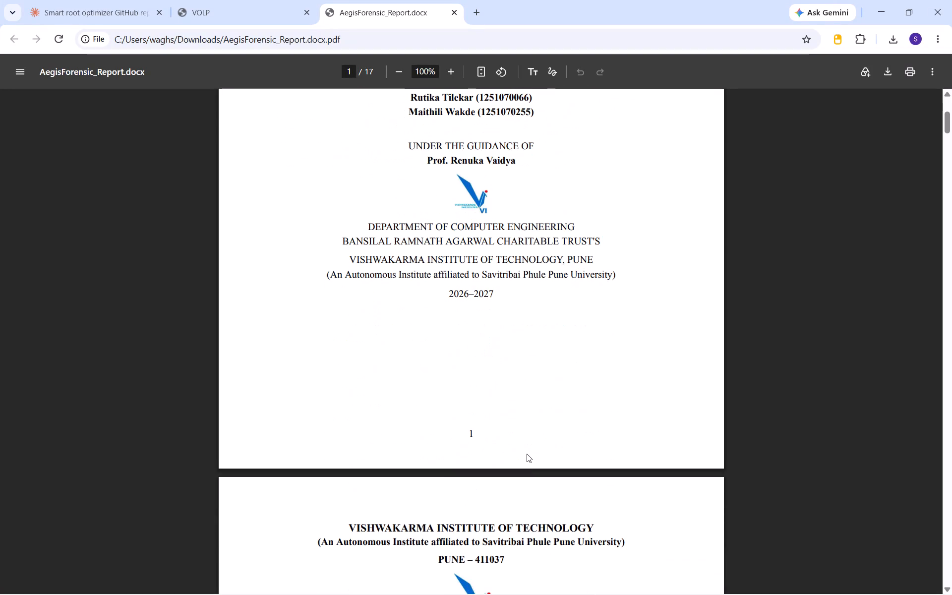
scroll(527, 454, down, 5)
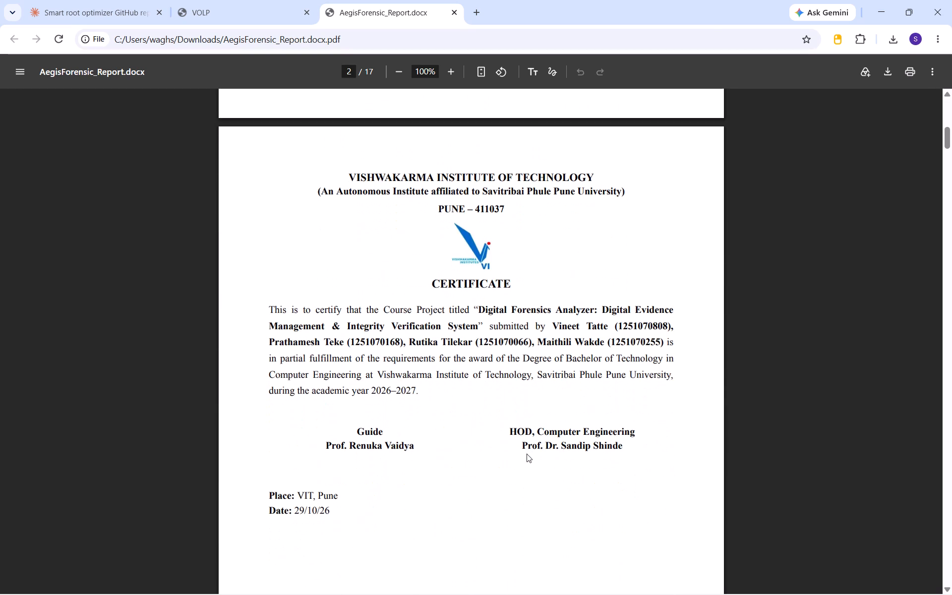
click(454, 17)
click(454, 10)
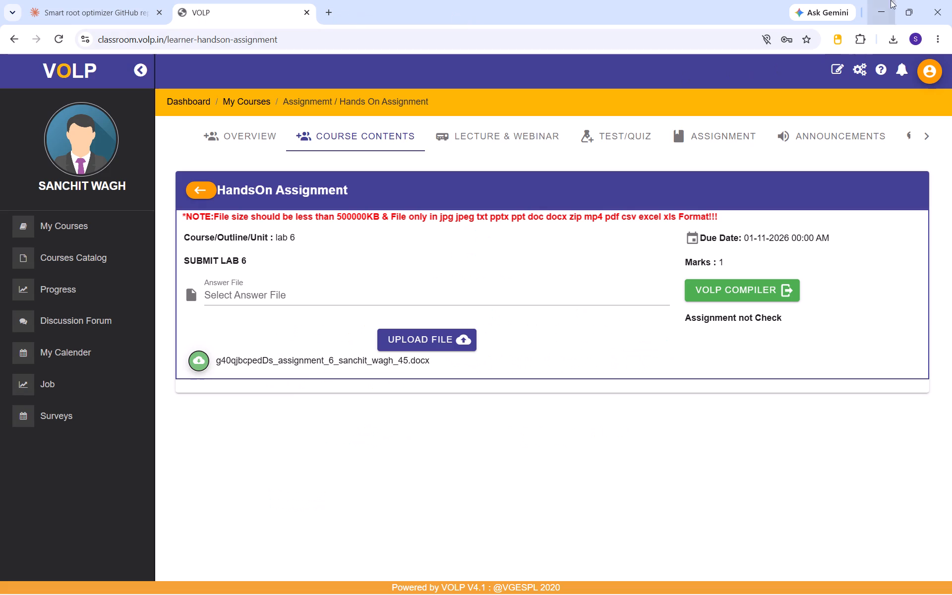
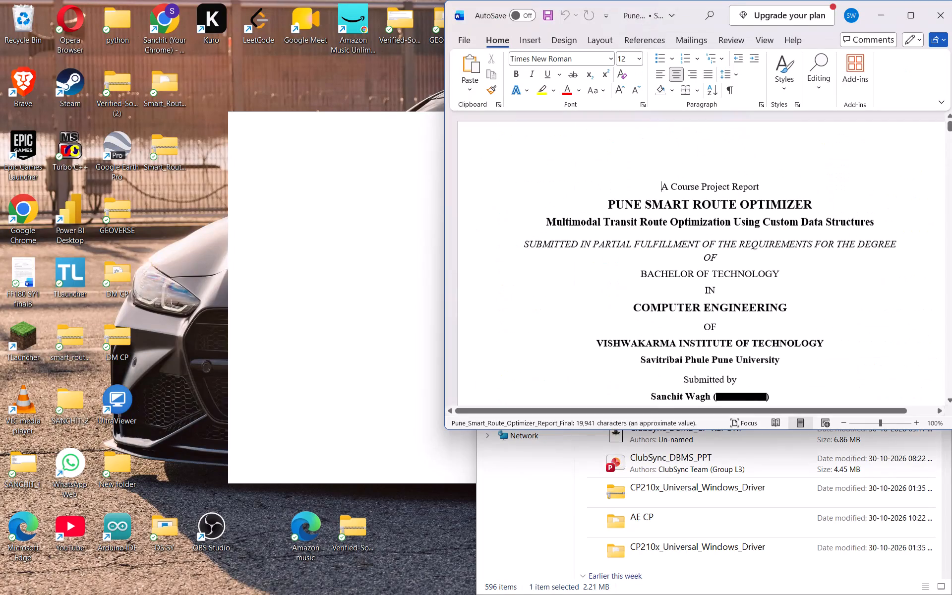
Close the Pune_Smart_Route_Optimizer_Report_Final document.
click(951, 15)
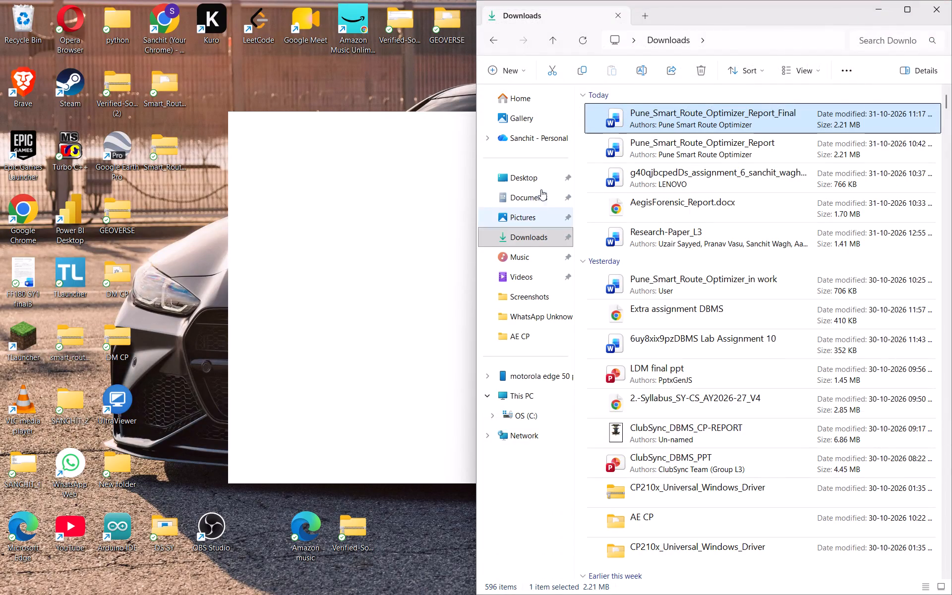
Switch to File Explorer and open the OneDrive Documents folder to look through its files.
click(540, 189)
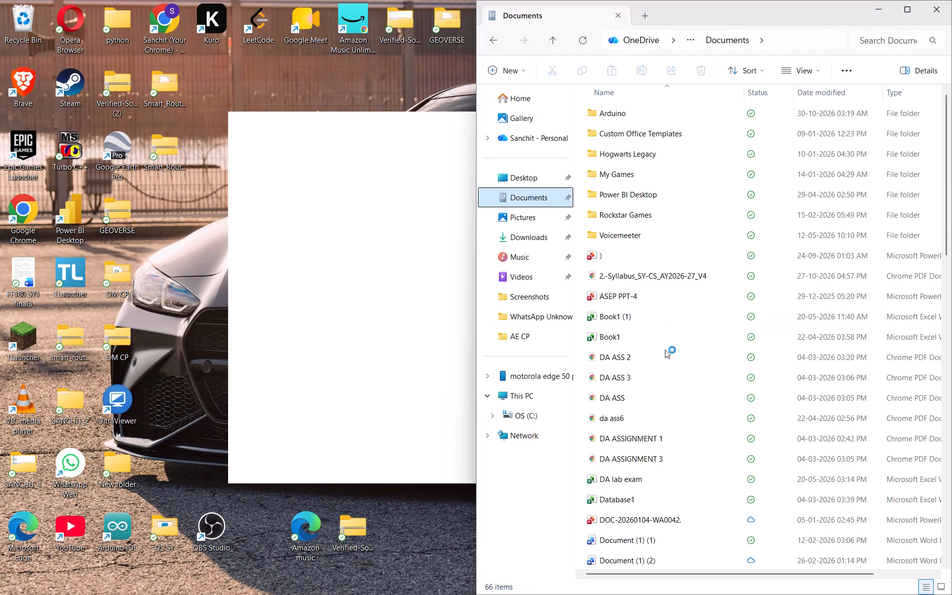
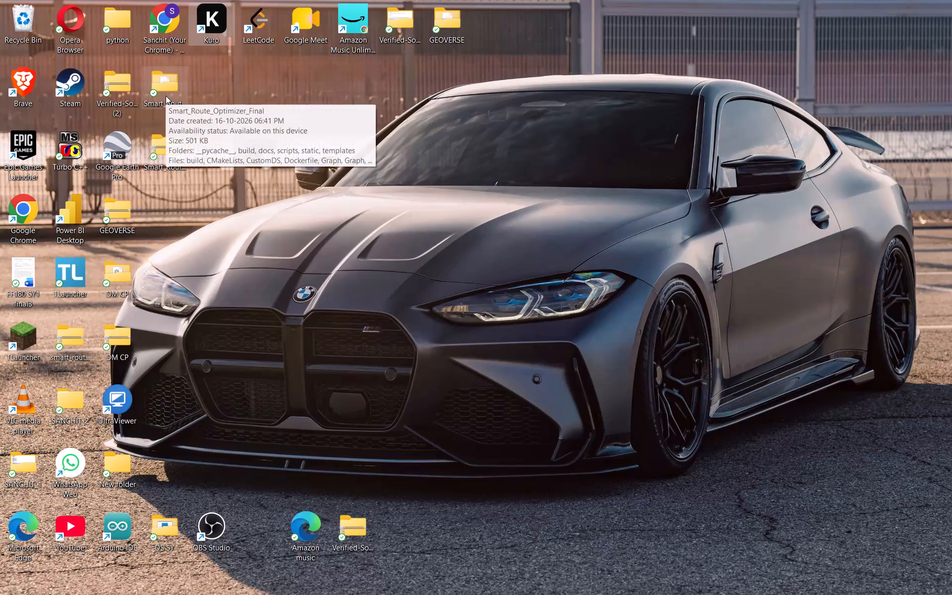
Select the desktop folder directly below Smart_Route_Optimizer_Final and bring up its available actions.
click(164, 151)
right_click(164, 151)
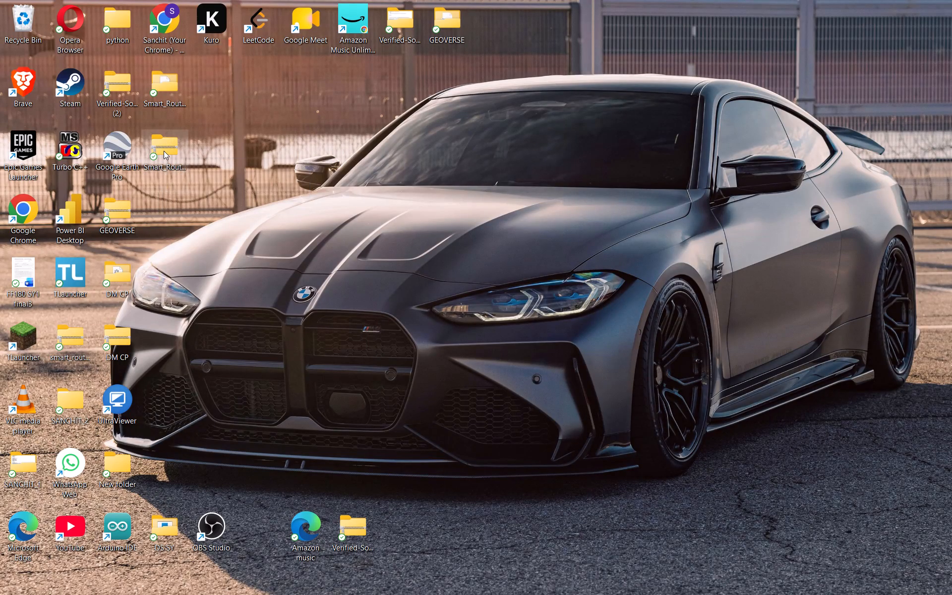
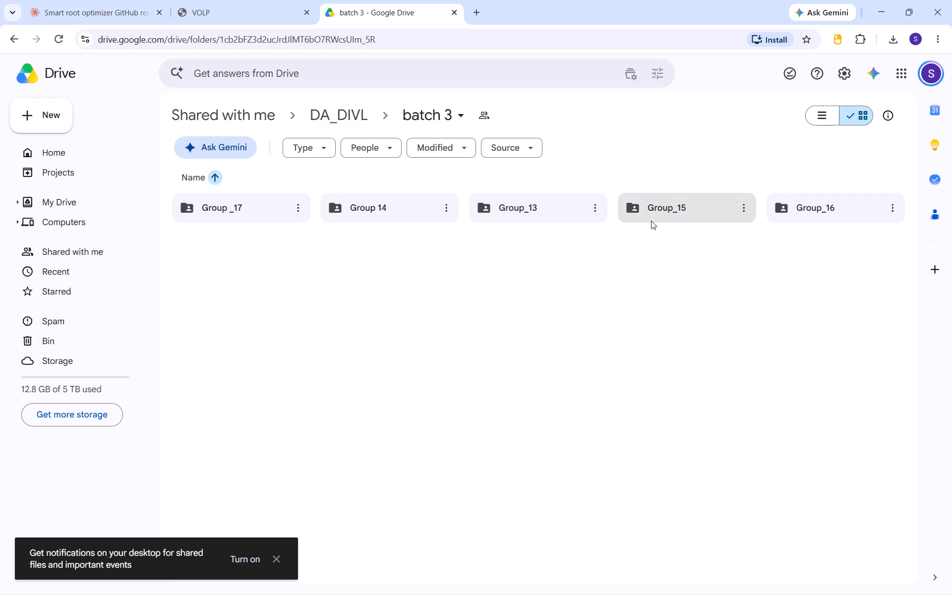
Look through the Group _17, Group 14, Group_13 and Group_16 folders in the shared batch 3 Drive folder, and close Drive.
double_click(276, 204)
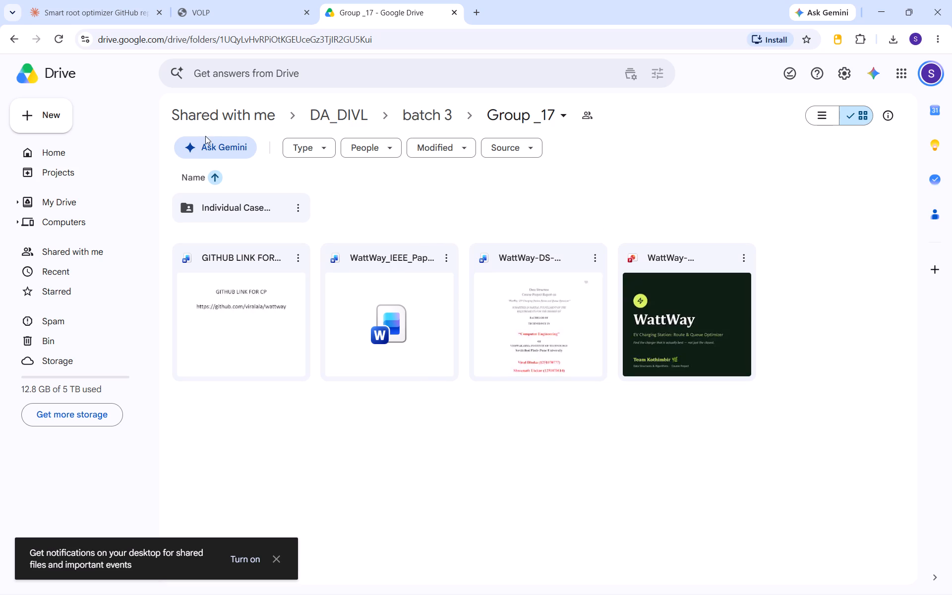
click(12, 40)
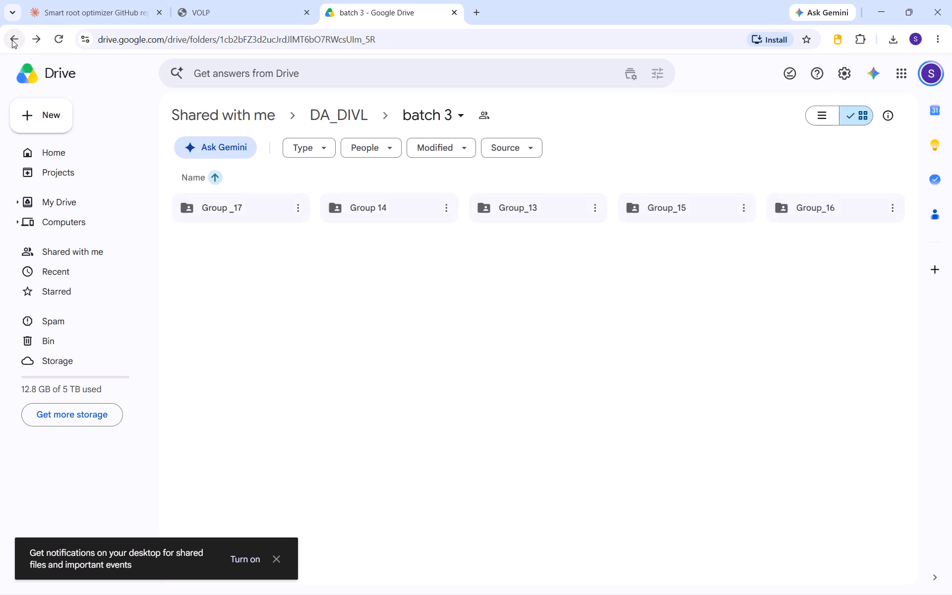
double_click(386, 204)
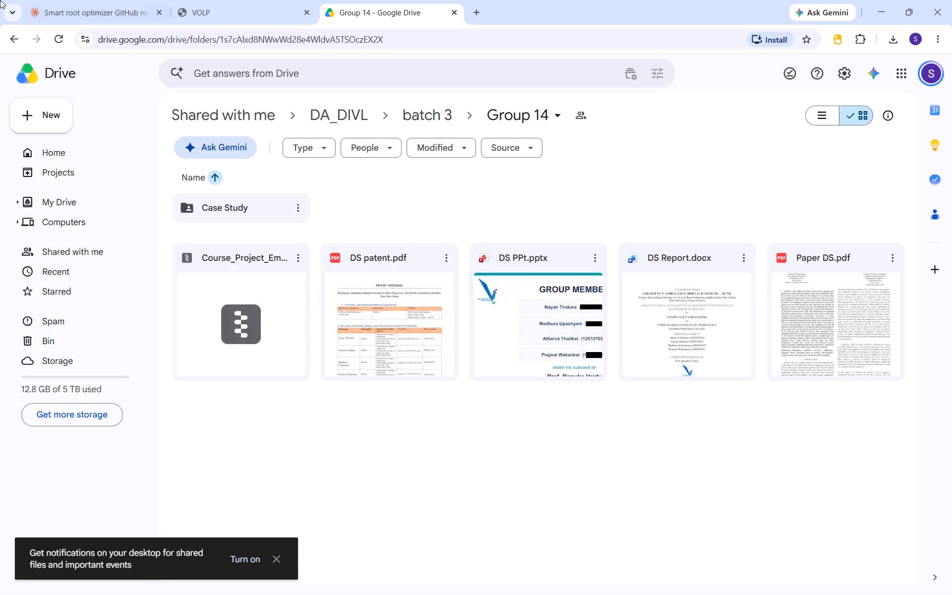
click(6, 37)
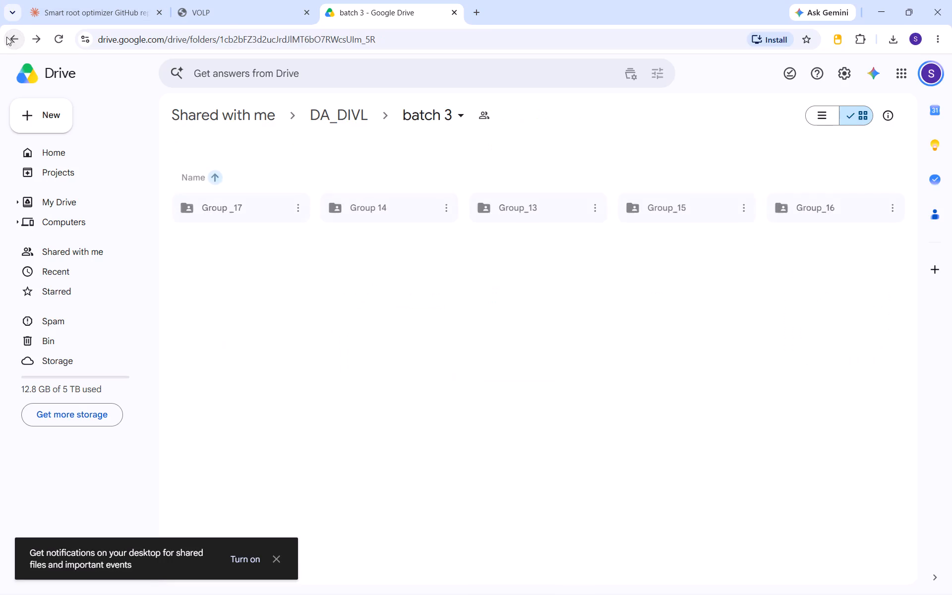
double_click(525, 205)
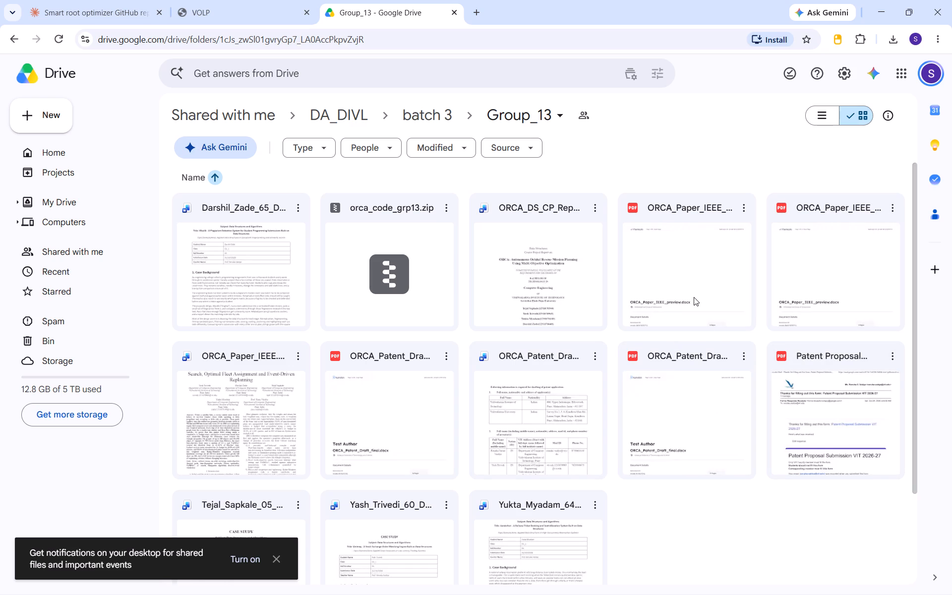
scroll(694, 297, down, 2)
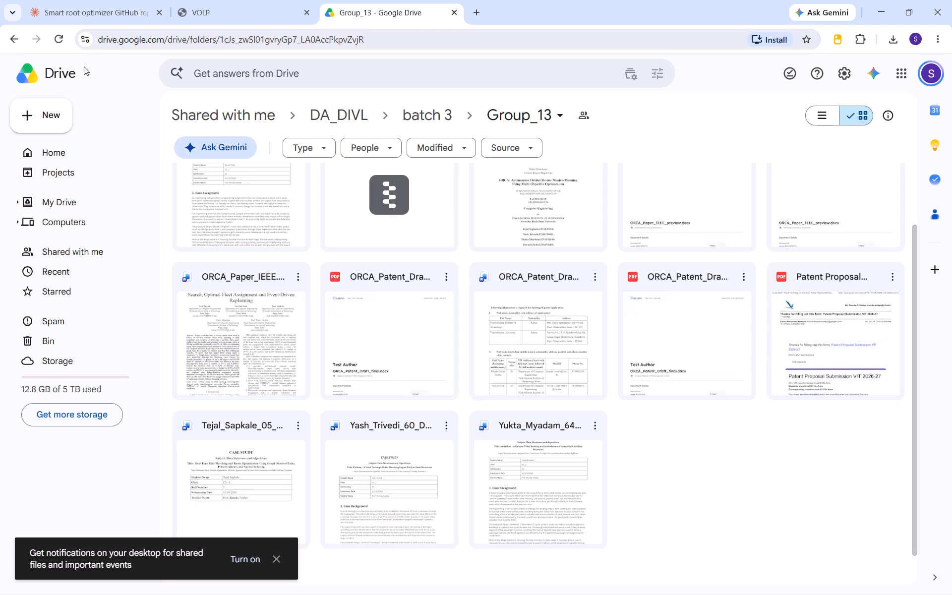
click(12, 42)
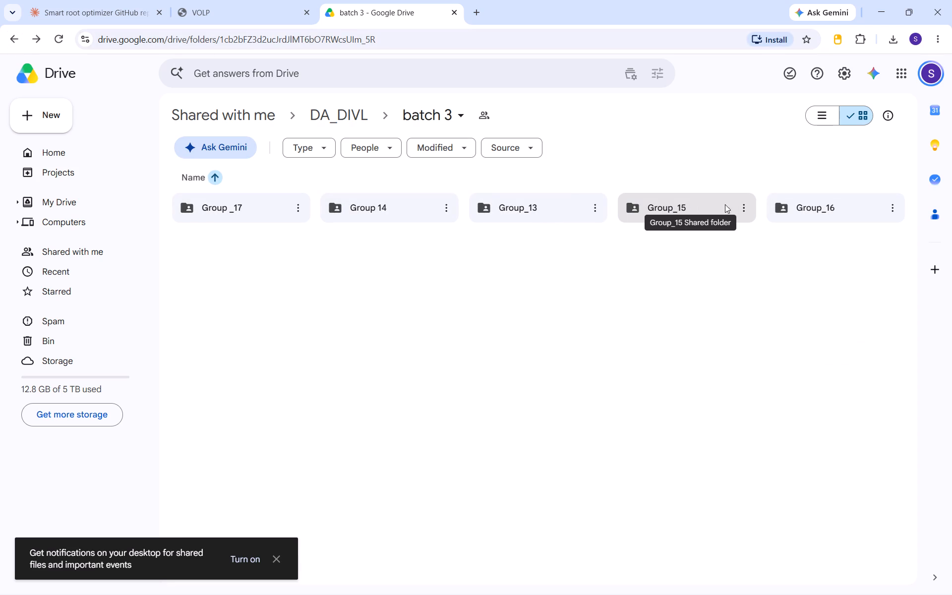
double_click(794, 210)
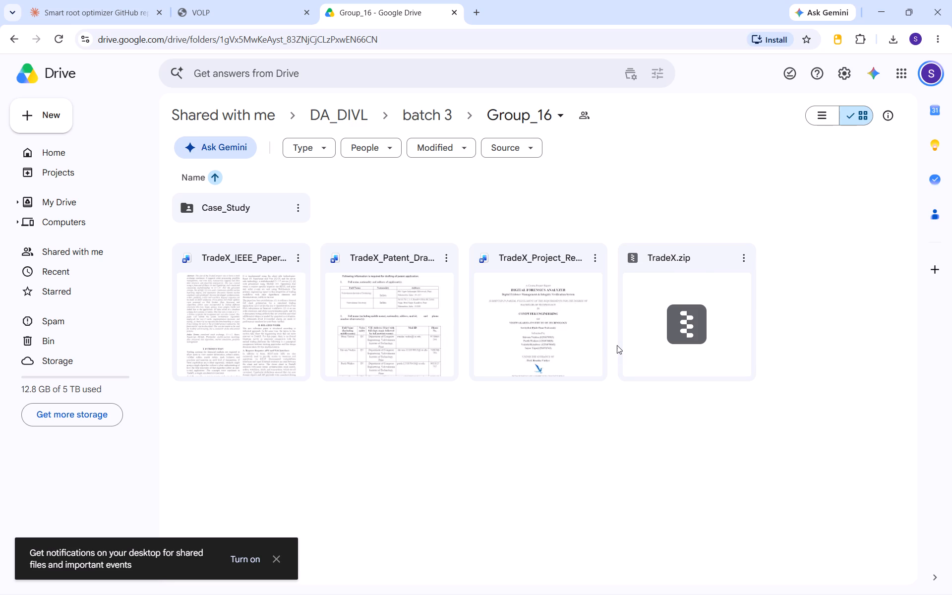
click(10, 39)
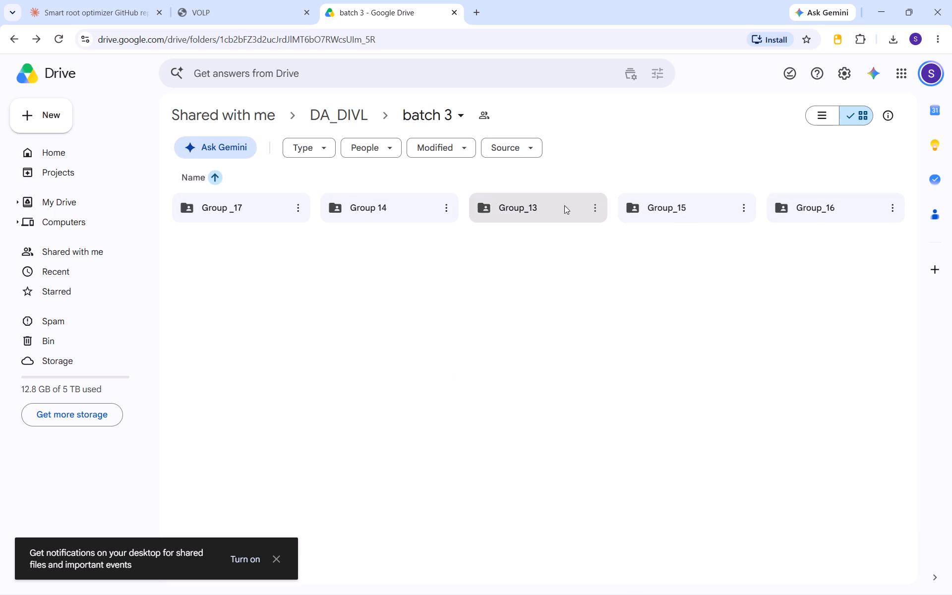
click(0, 47)
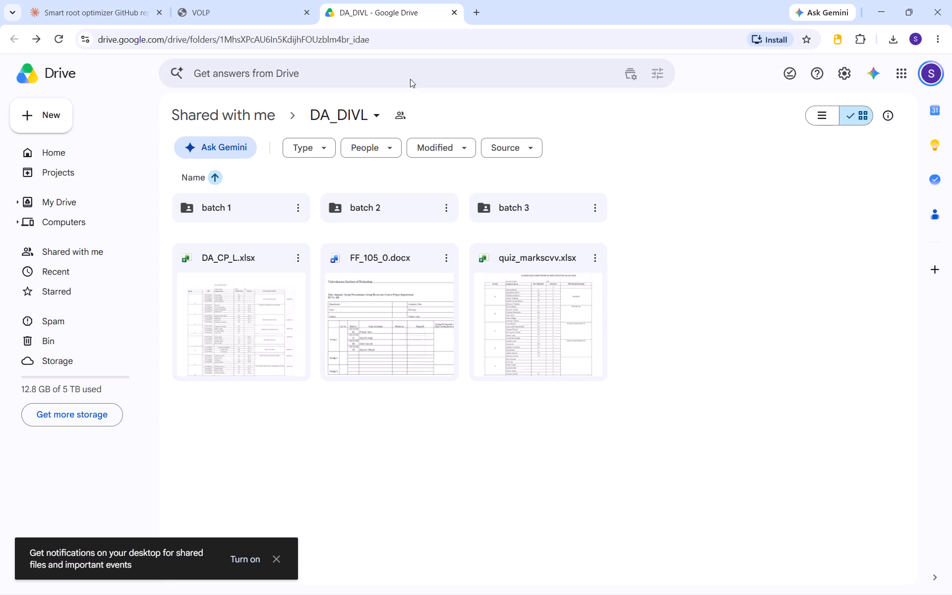
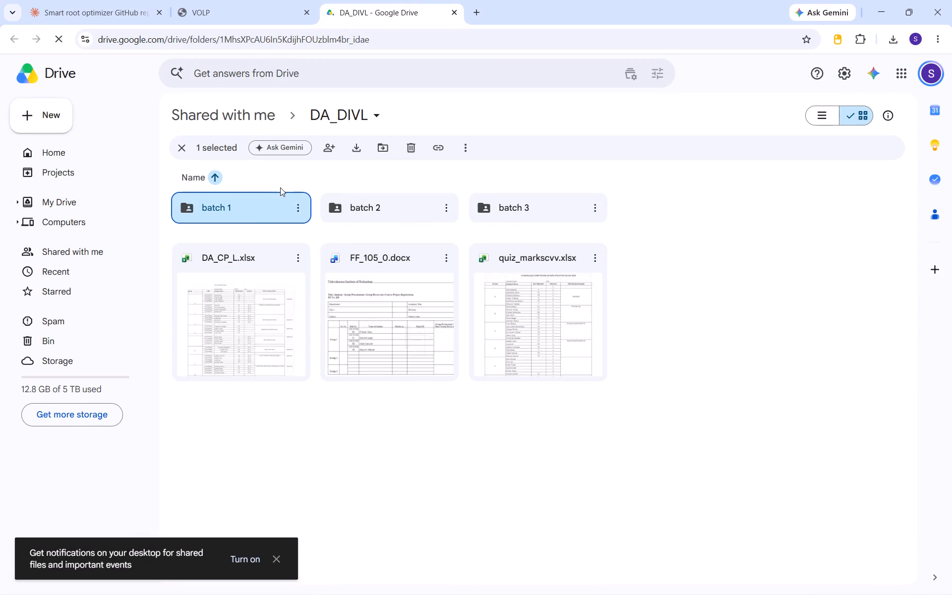
Open Case_Study_45.docx from the Case Study folder in batch 1's Group _3, read it through to the PO–PSO mapping table, and close it.
double_click(235, 203)
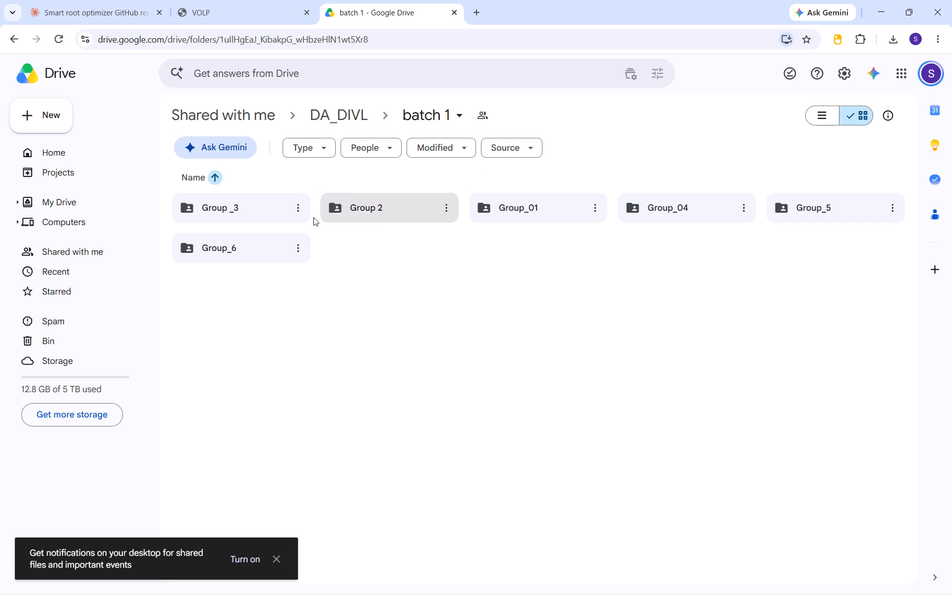
double_click(252, 213)
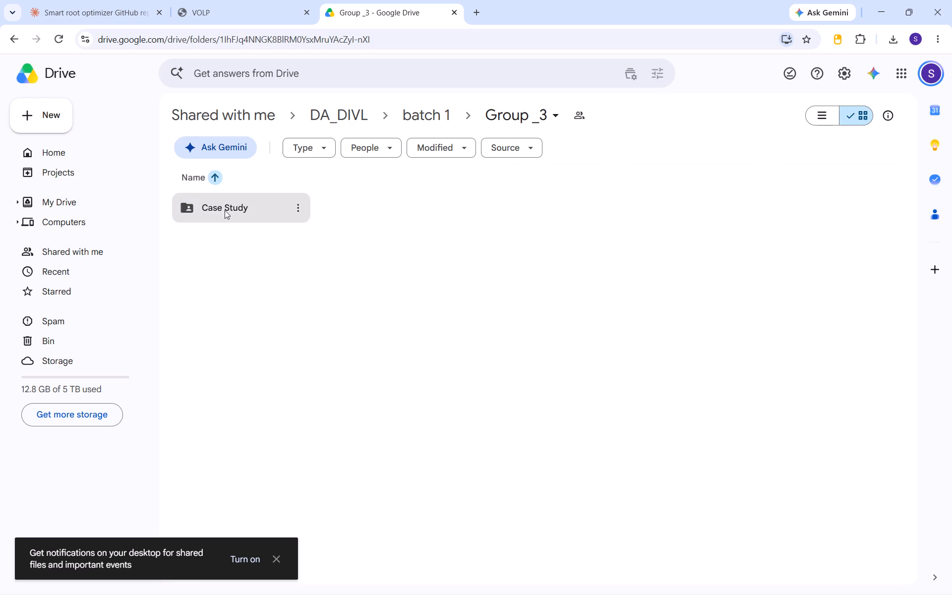
double_click(224, 207)
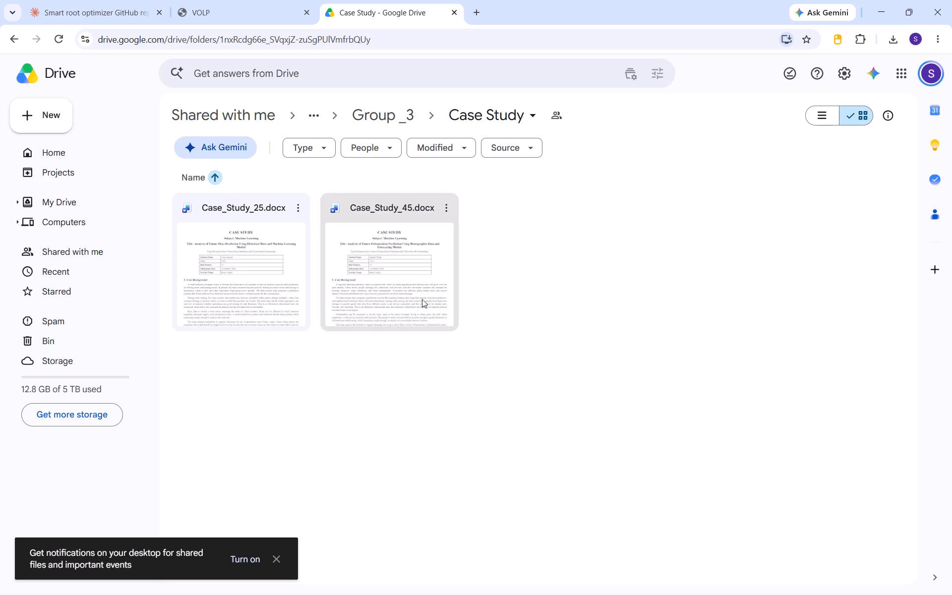
double_click(370, 256)
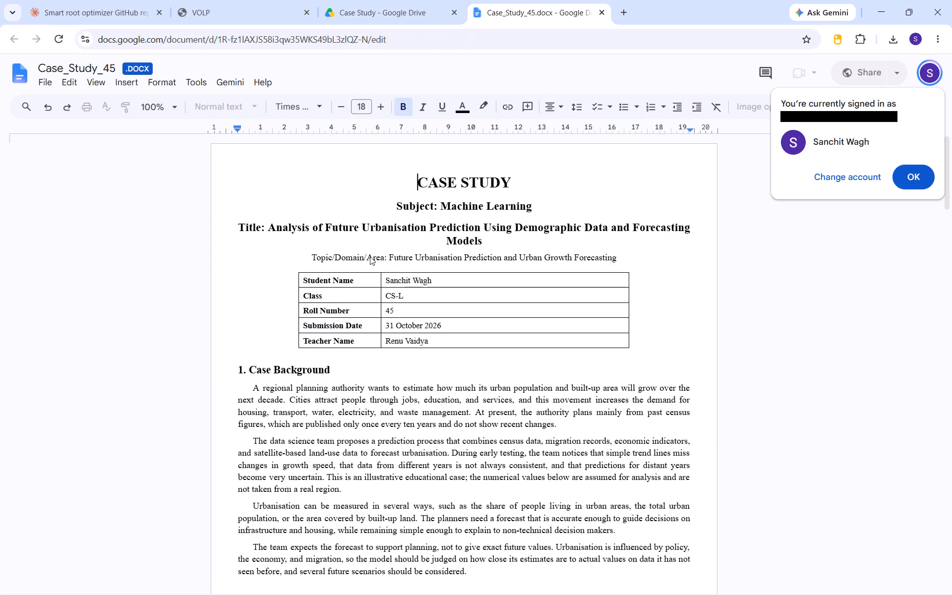
scroll(370, 256, down, 1)
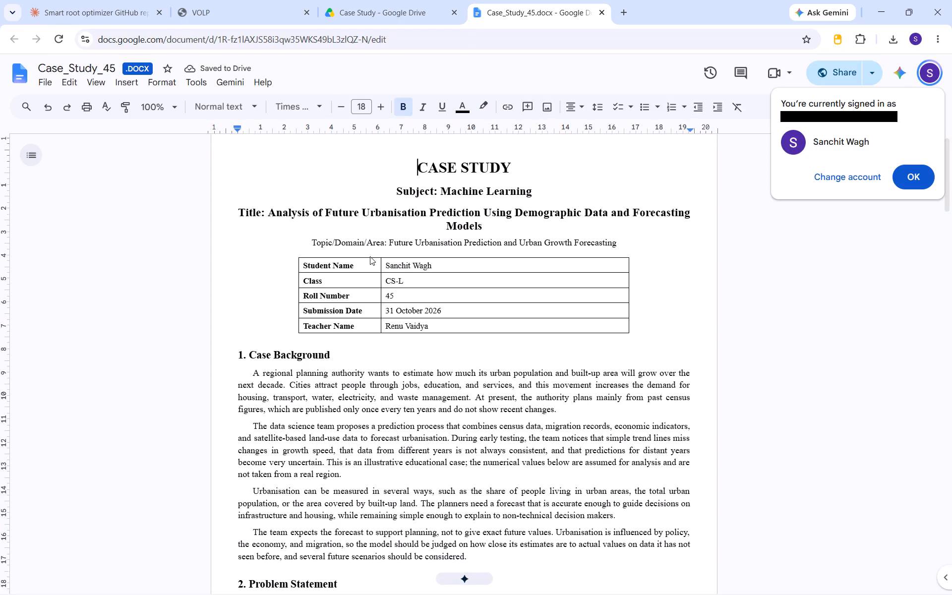
scroll(370, 256, down, 1)
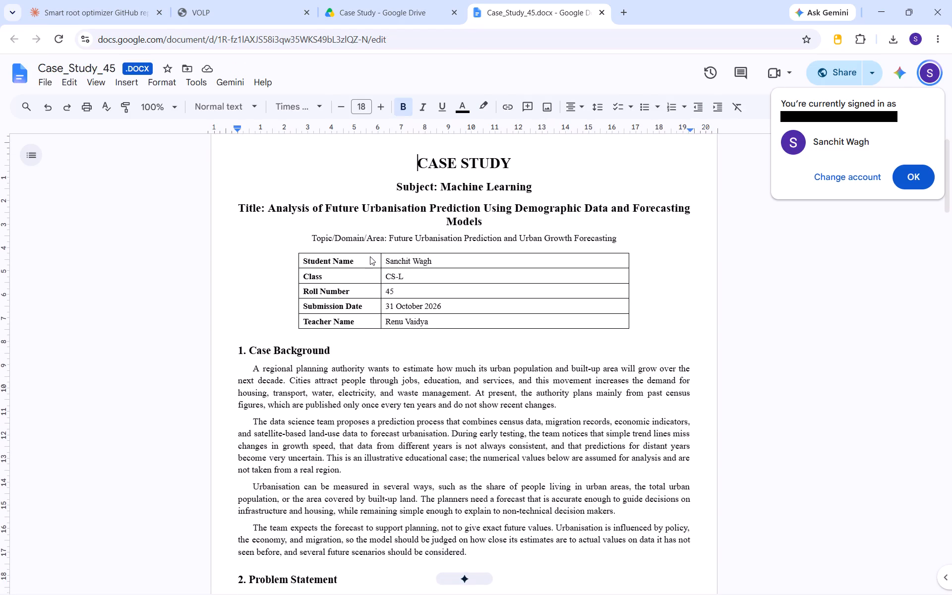
scroll(370, 256, down, 6)
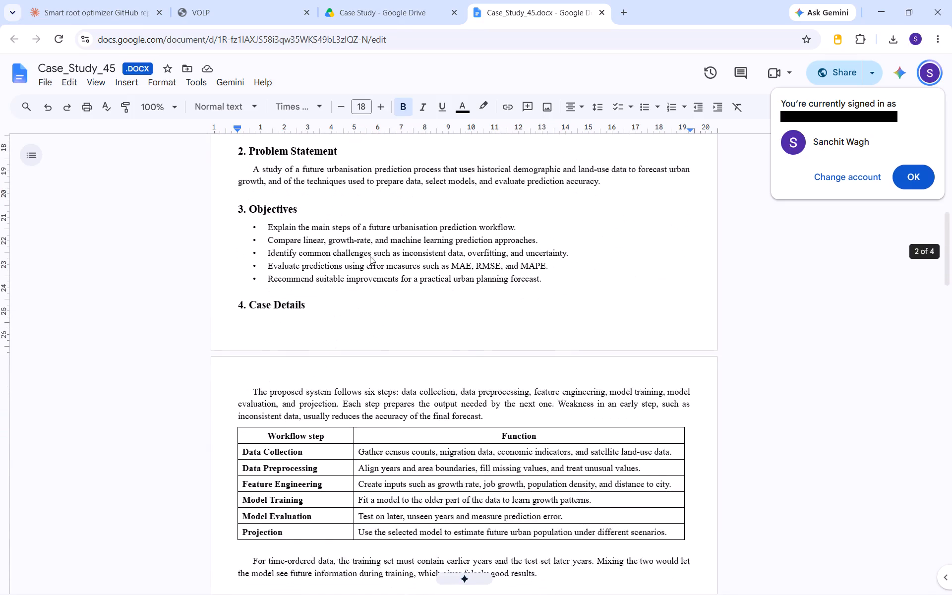
scroll(370, 256, down, 8)
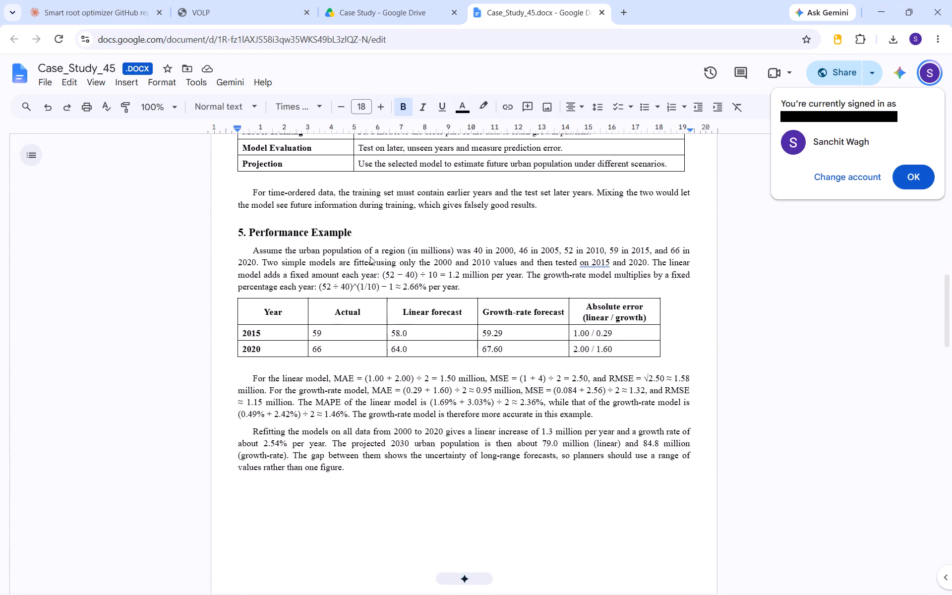
scroll(370, 256, down, 6)
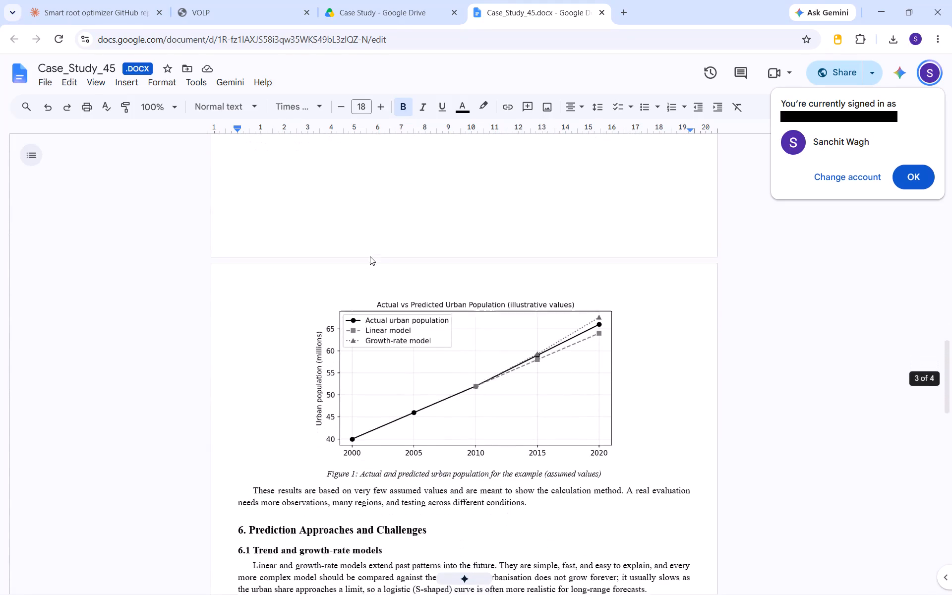
scroll(370, 256, down, 9)
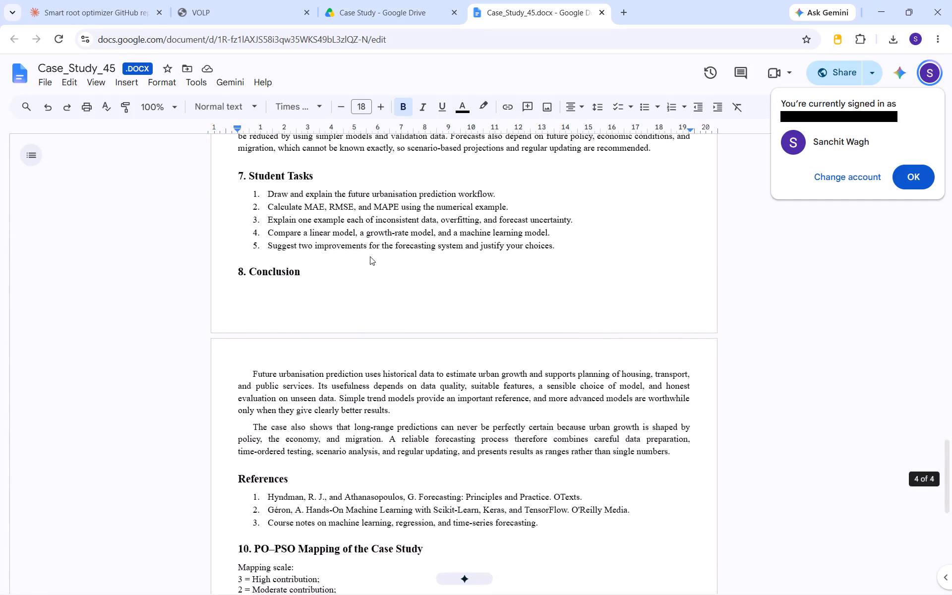
scroll(370, 256, down, 6)
scroll(370, 256, up, 1)
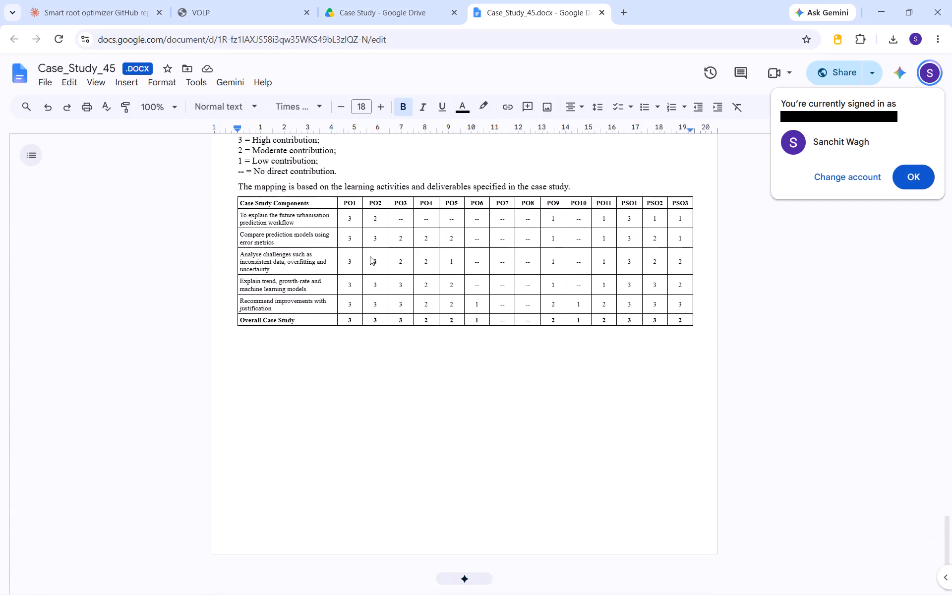
scroll(370, 256, up, 6)
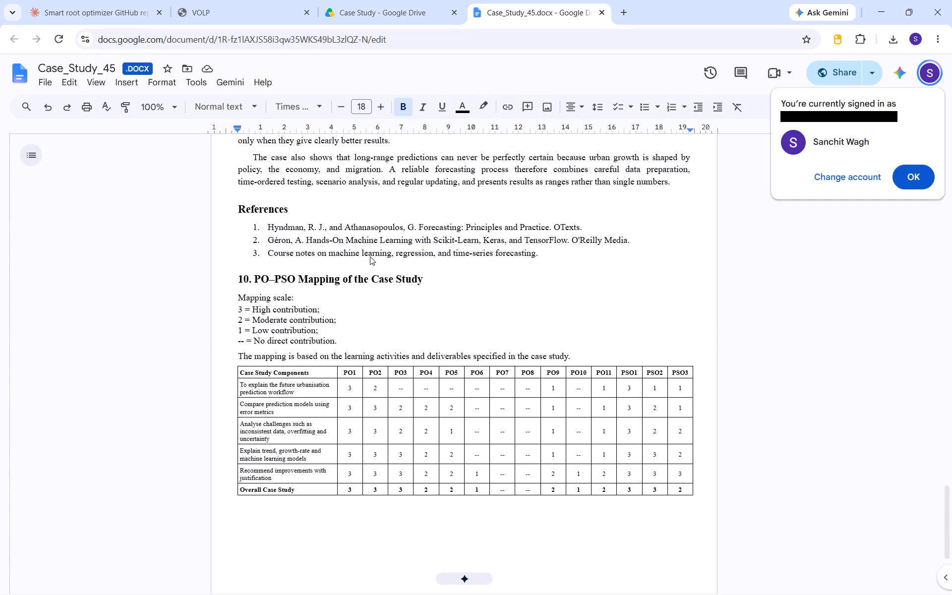
scroll(370, 256, up, 13)
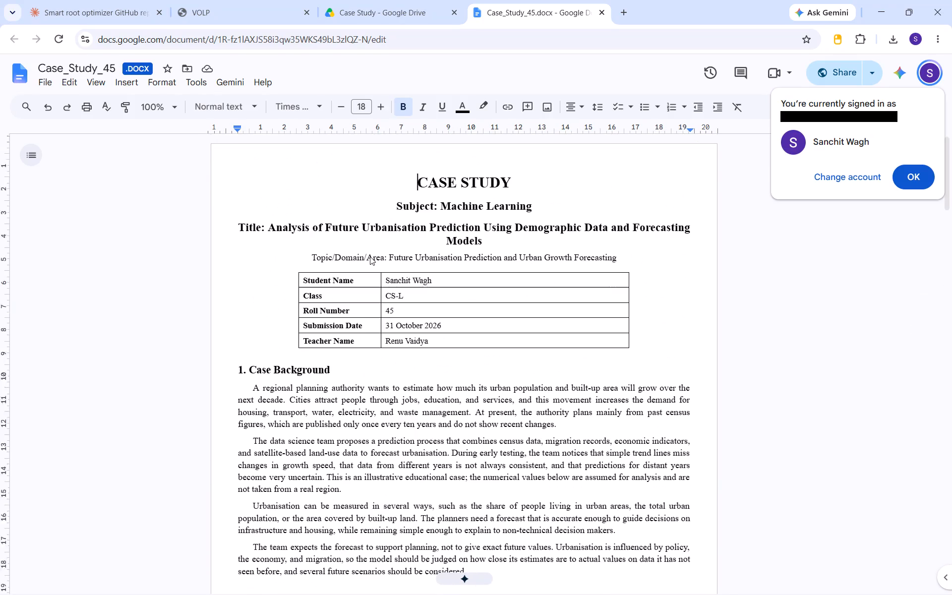
click(914, 180)
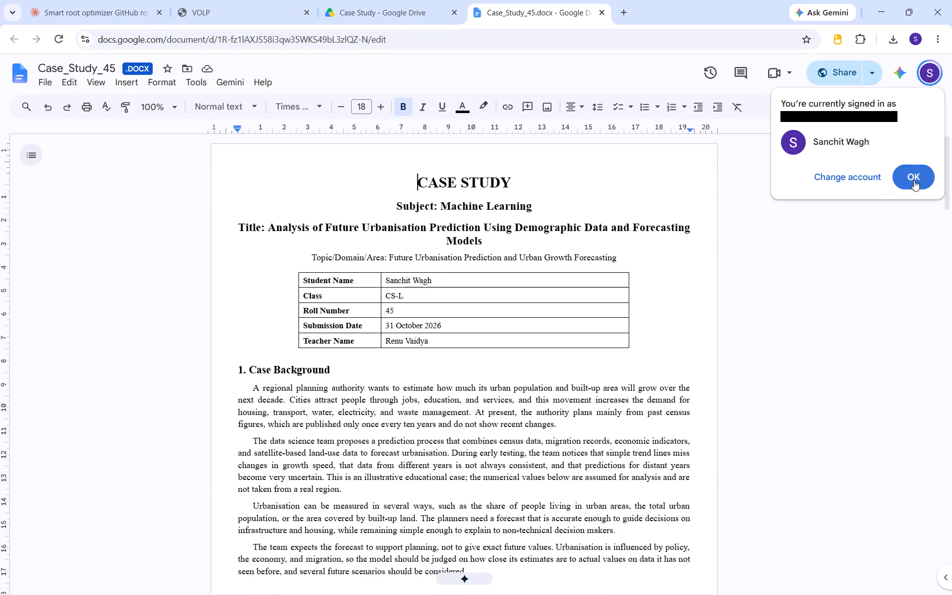
click(602, 9)
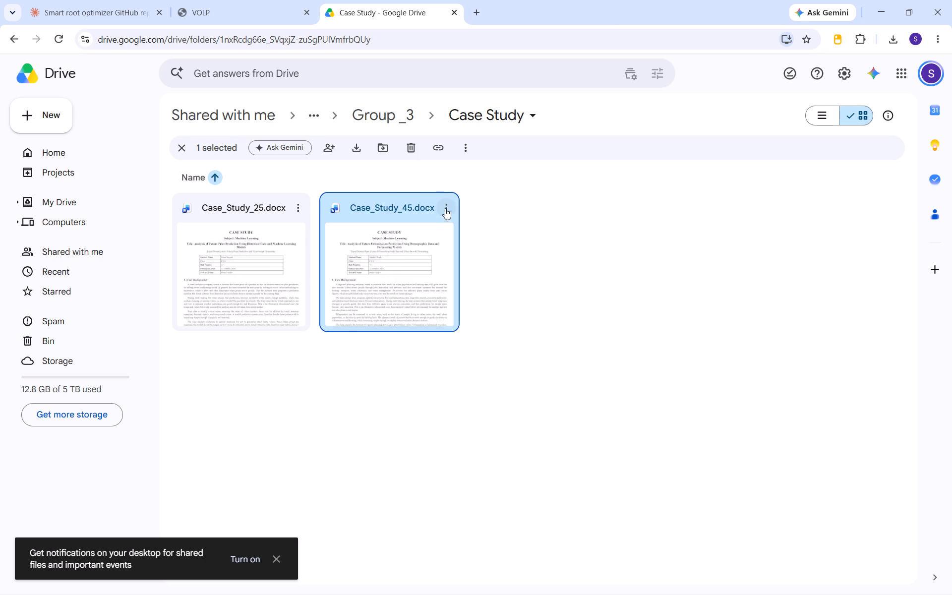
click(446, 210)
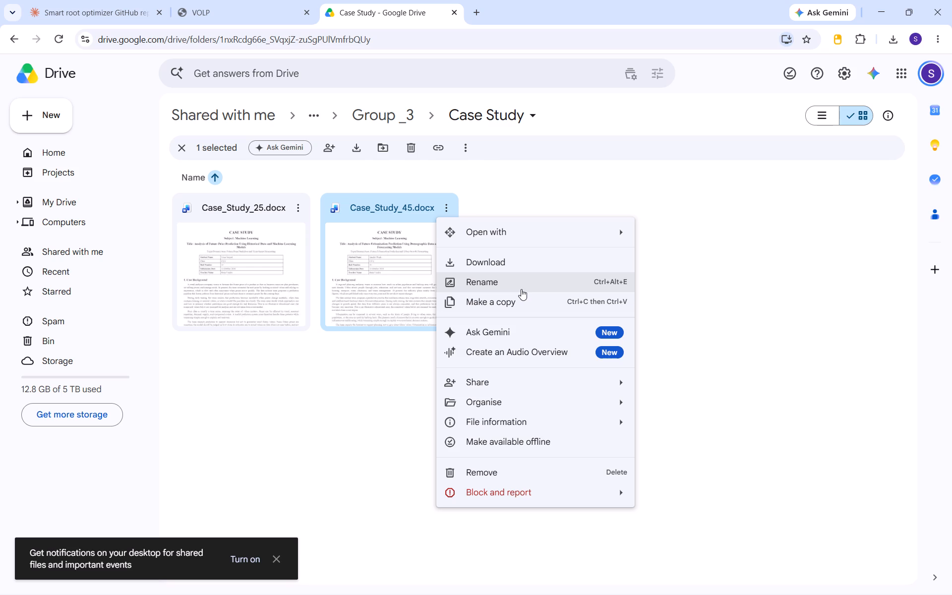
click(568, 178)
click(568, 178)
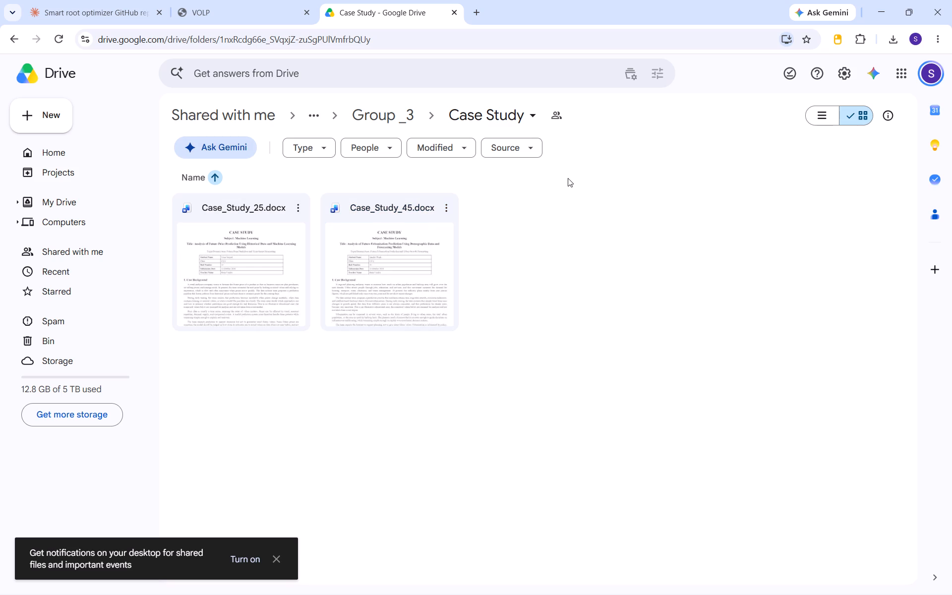
Check how the files in the Individual Case Studies folder of batch 3's Group _17 are named, and return to DA_DIVL.
click(12, 43)
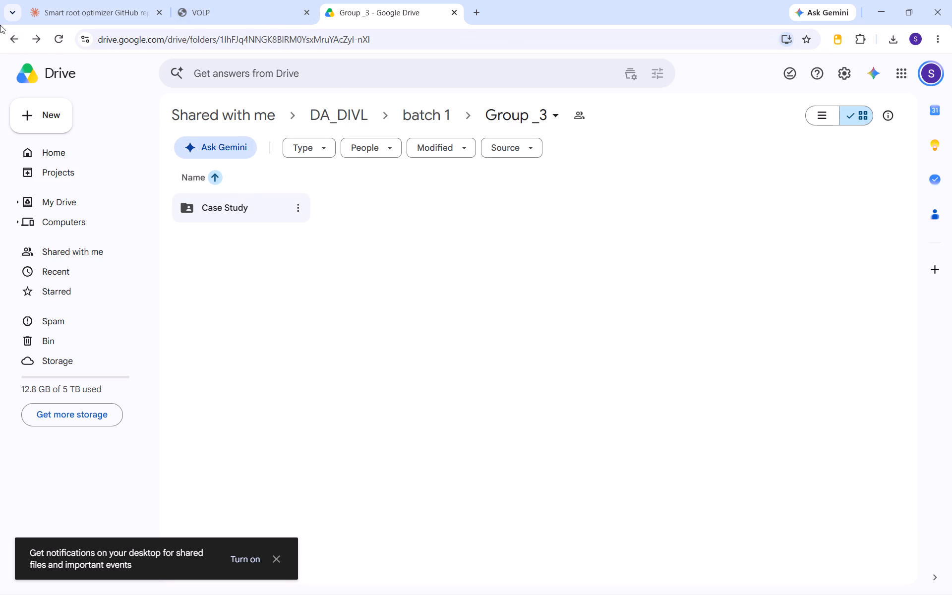
click(19, 43)
click(19, 43)
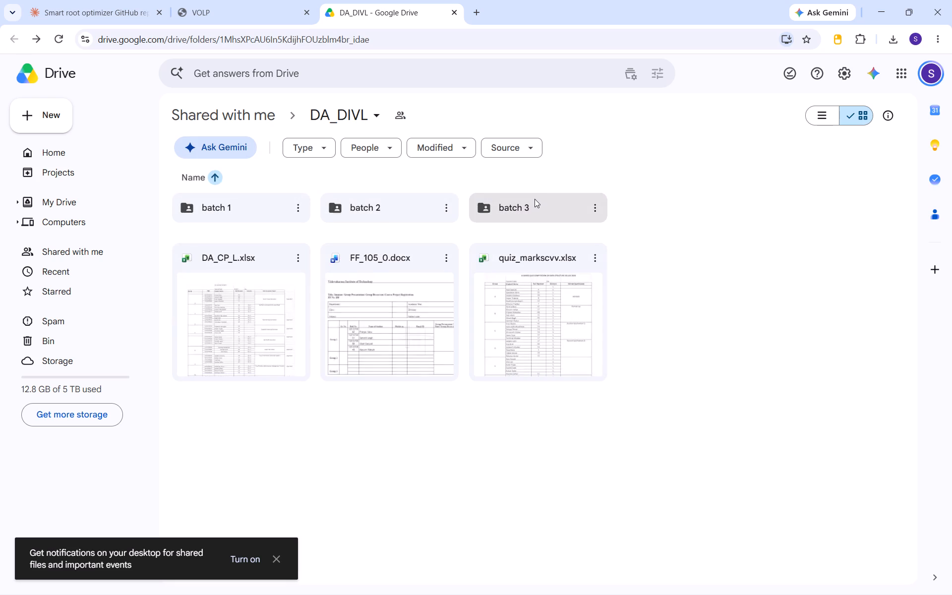
double_click(537, 197)
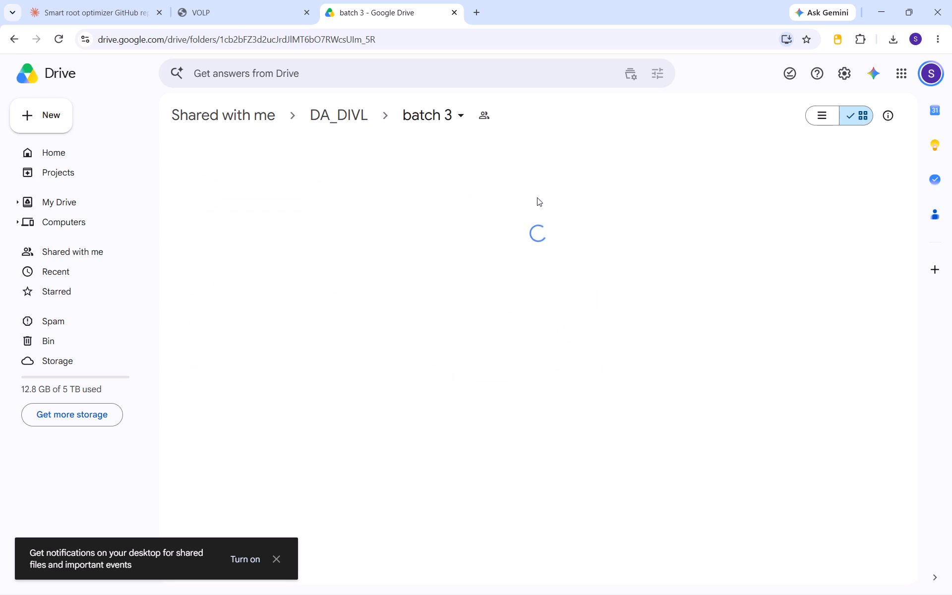
double_click(249, 207)
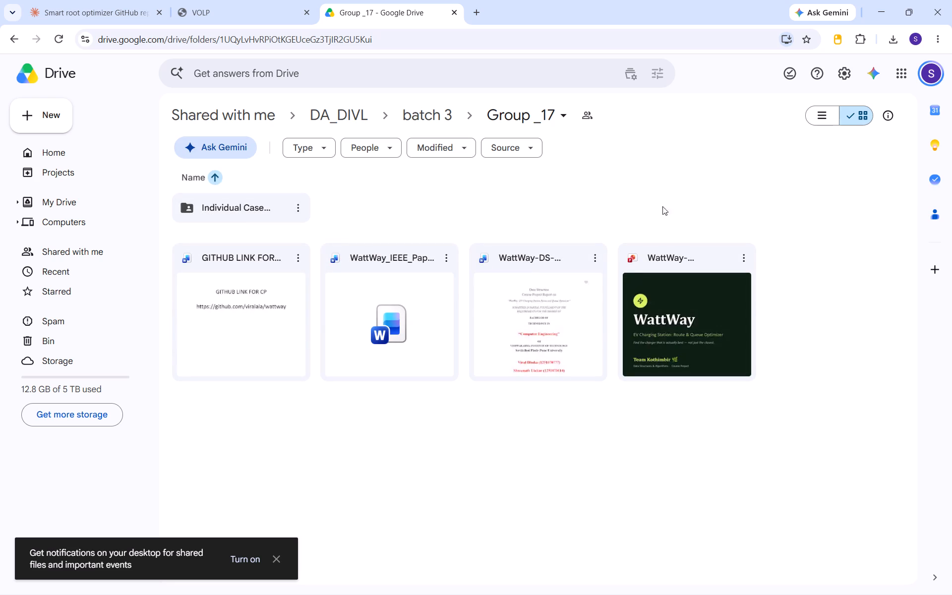
double_click(230, 204)
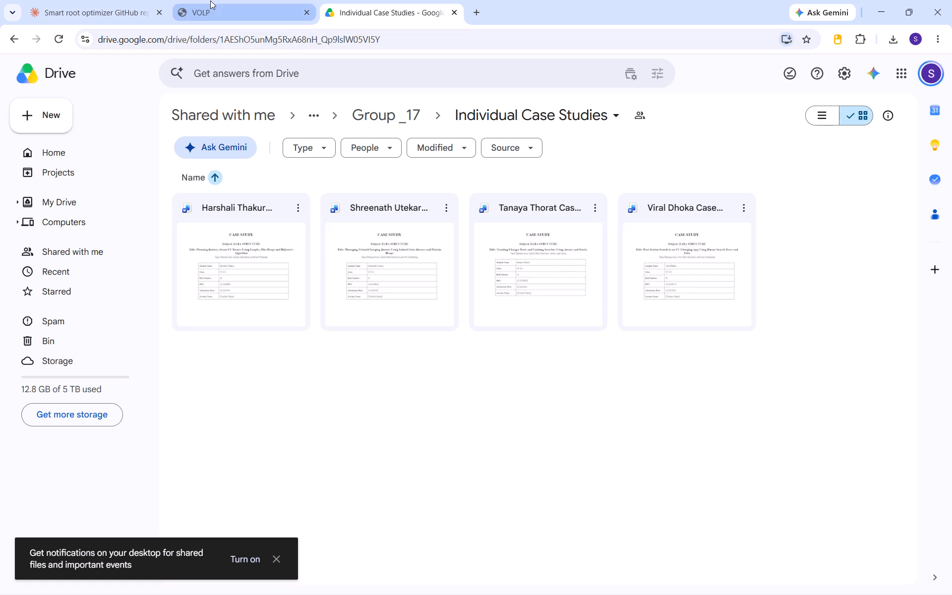
click(9, 40)
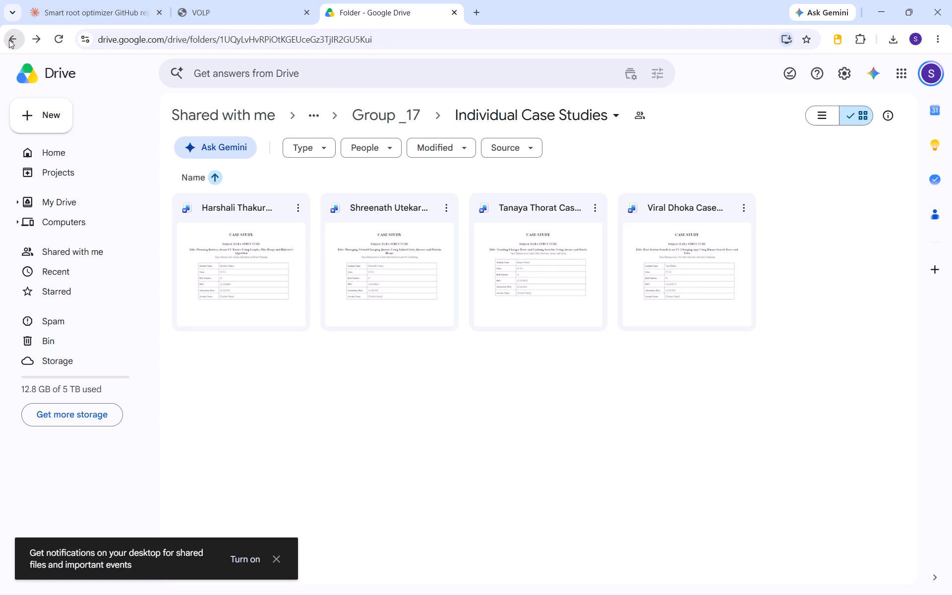
click(9, 40)
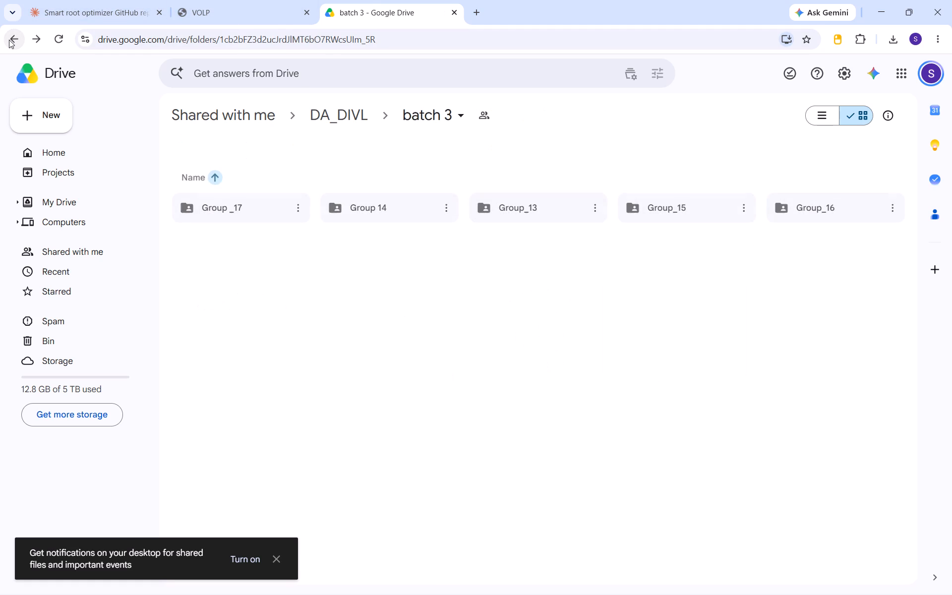
click(9, 40)
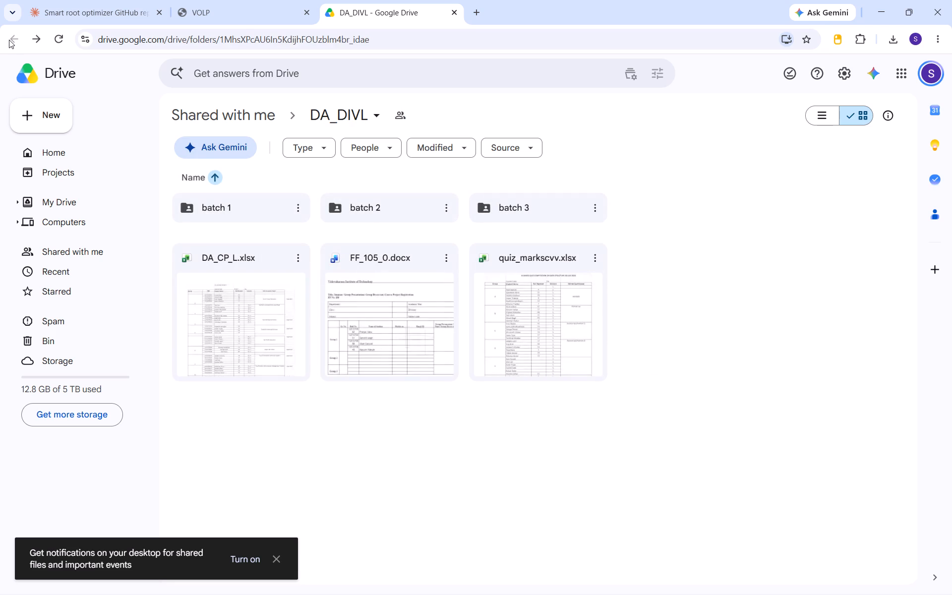
In batch 1's Group _3 Case Study folder, rename Case_Study_45.docx as the student's full name followed by _45_Case-Study, and return to Group _3.
double_click(253, 213)
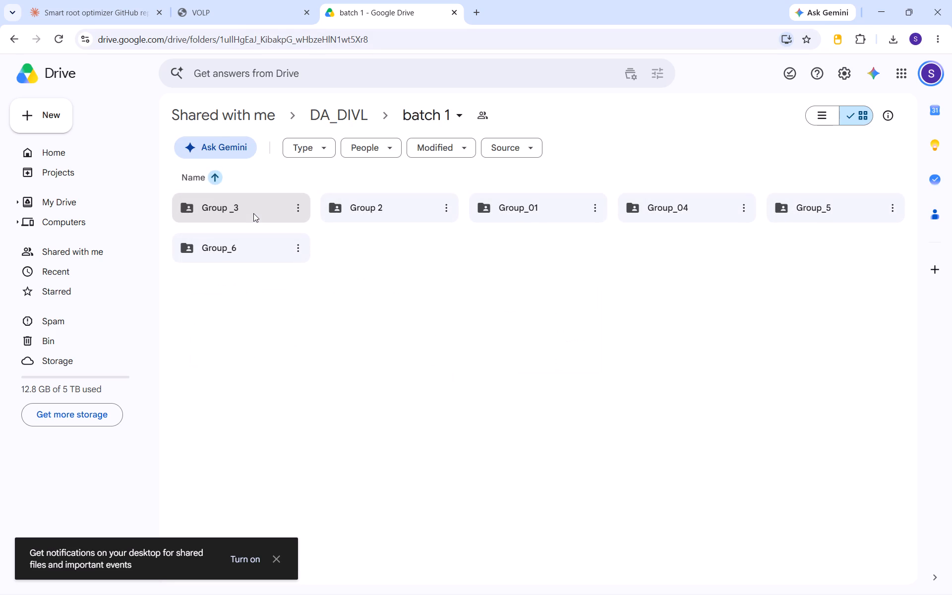
triple_click(253, 213)
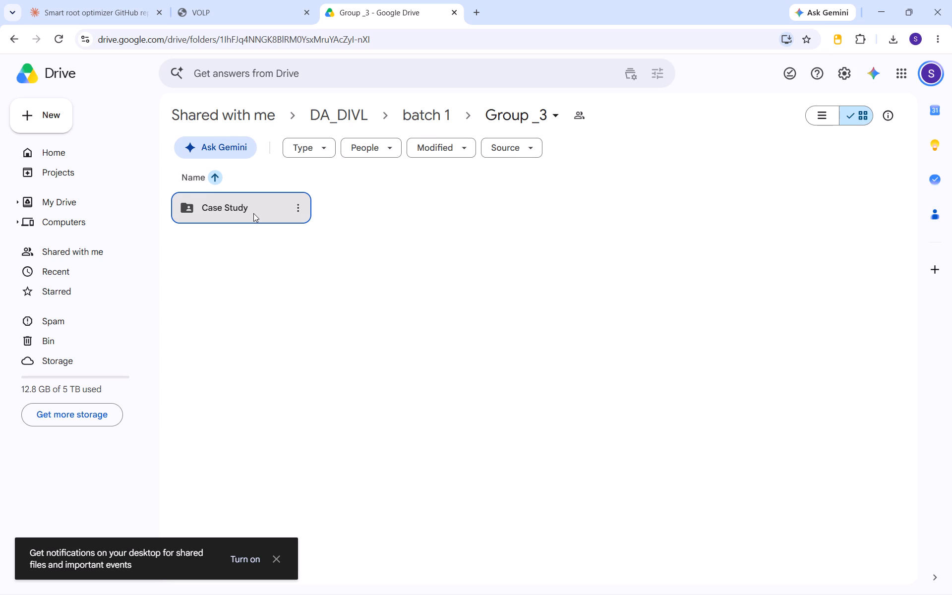
double_click(253, 213)
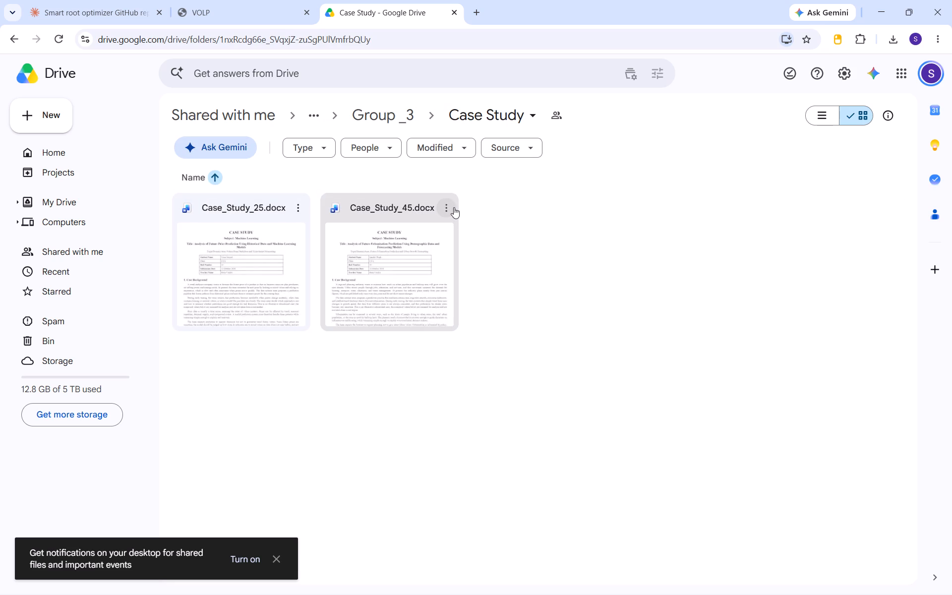
click(454, 207)
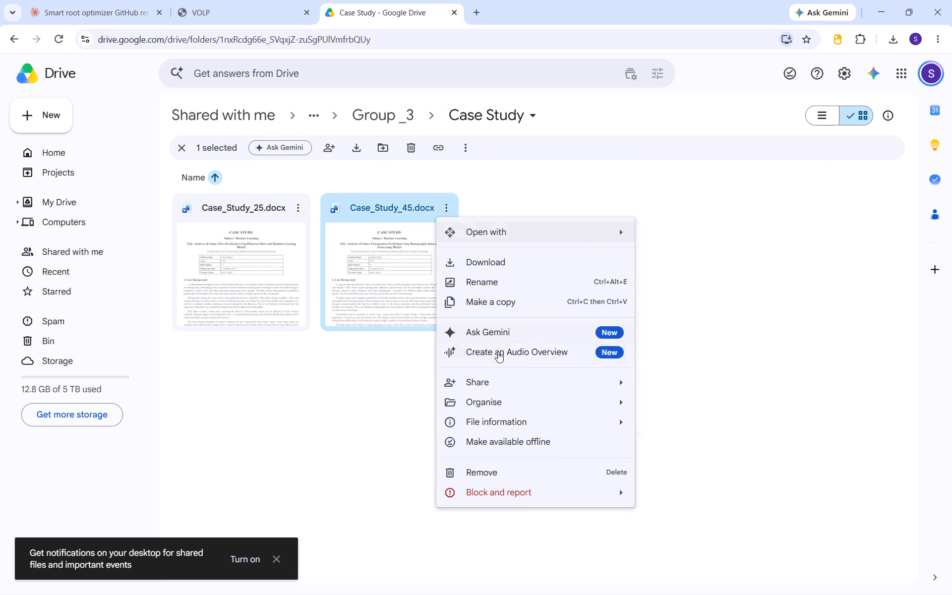
click(527, 280)
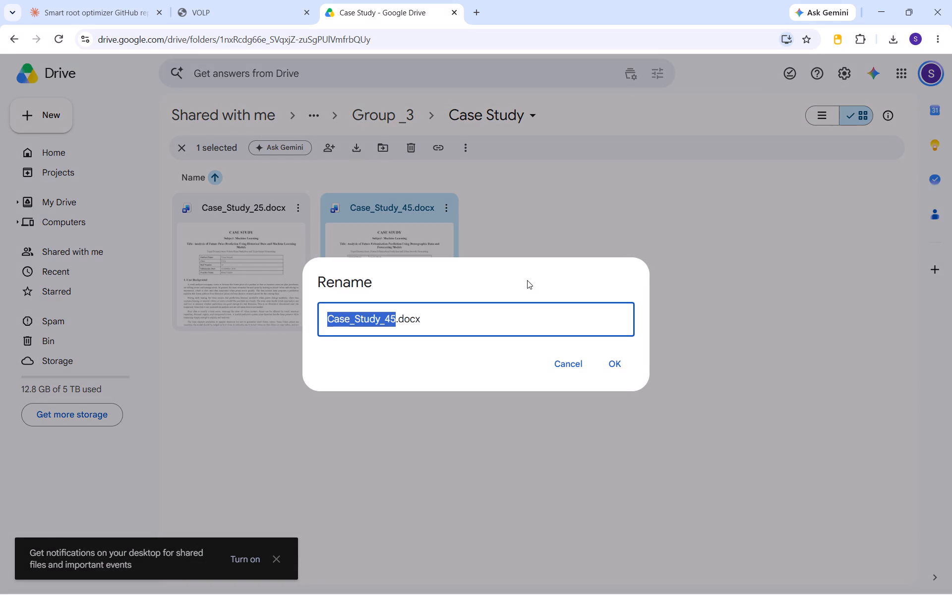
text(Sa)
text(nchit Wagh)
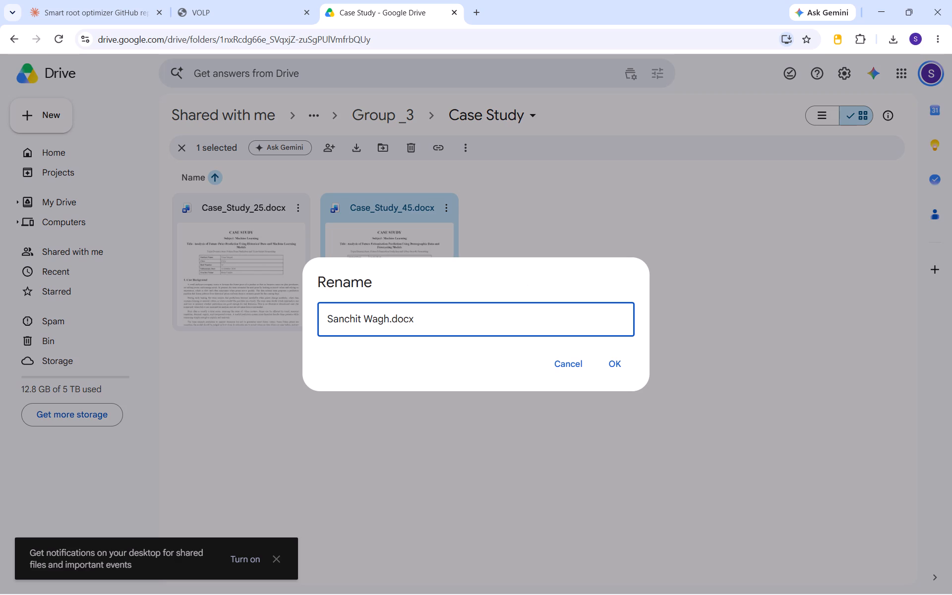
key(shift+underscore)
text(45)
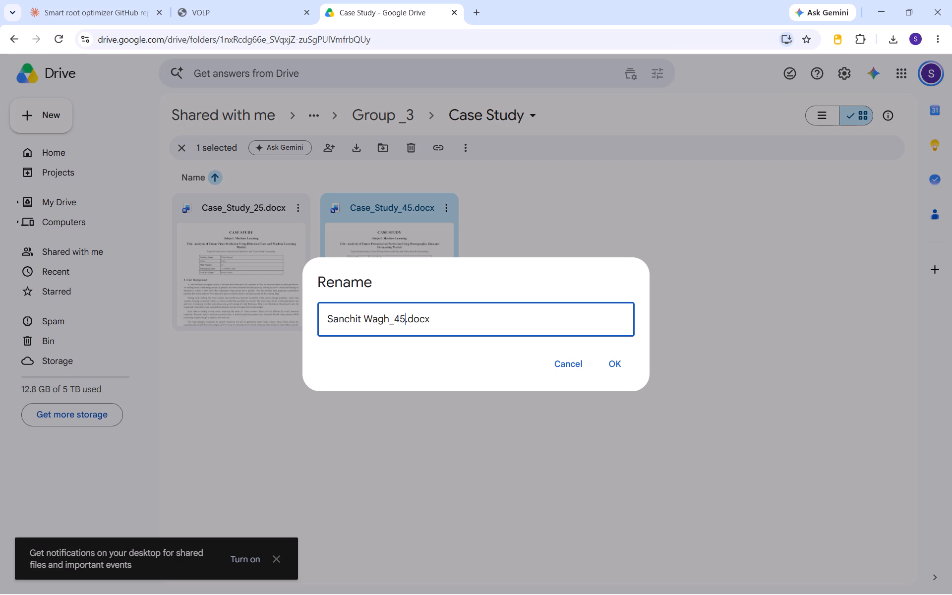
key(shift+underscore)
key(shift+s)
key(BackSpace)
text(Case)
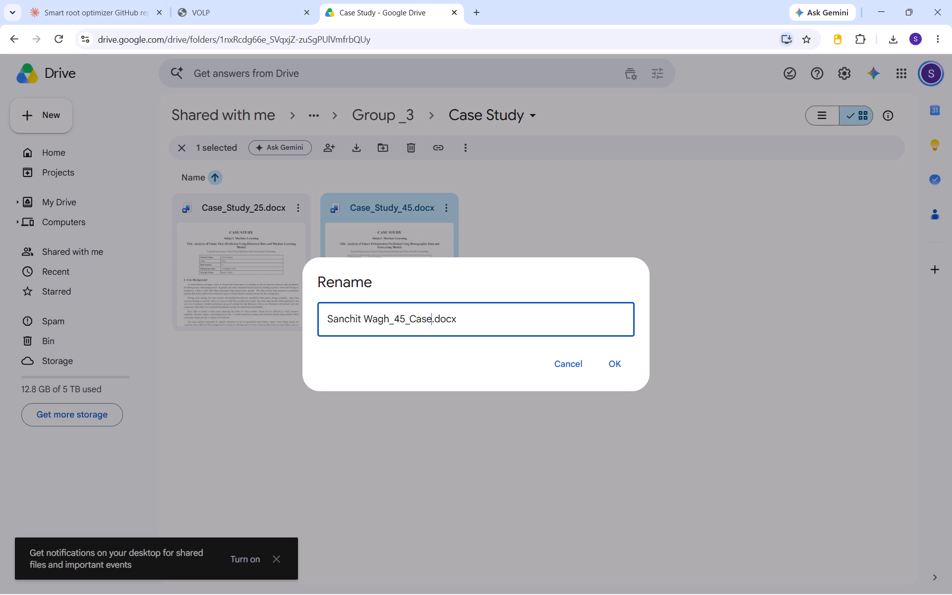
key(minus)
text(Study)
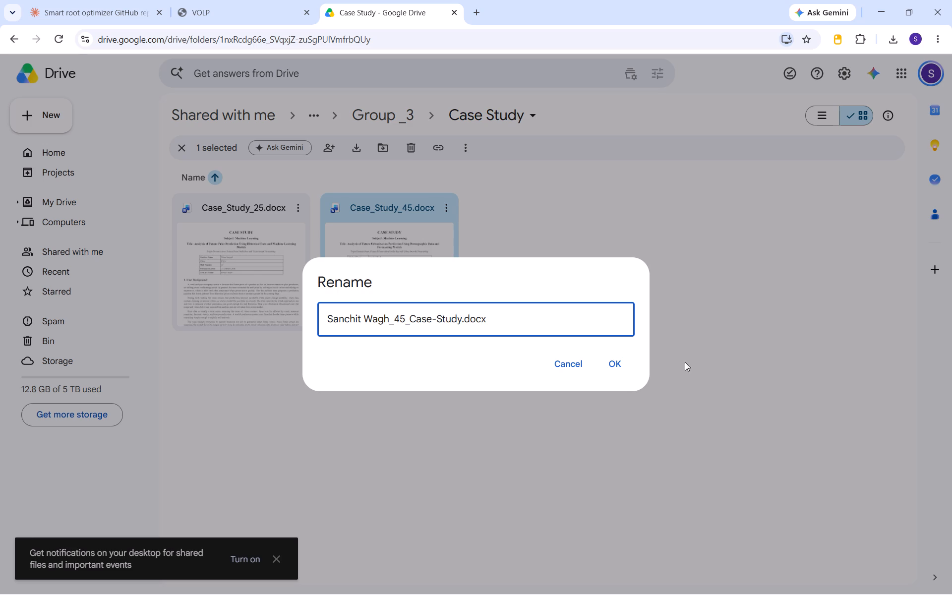
click(626, 360)
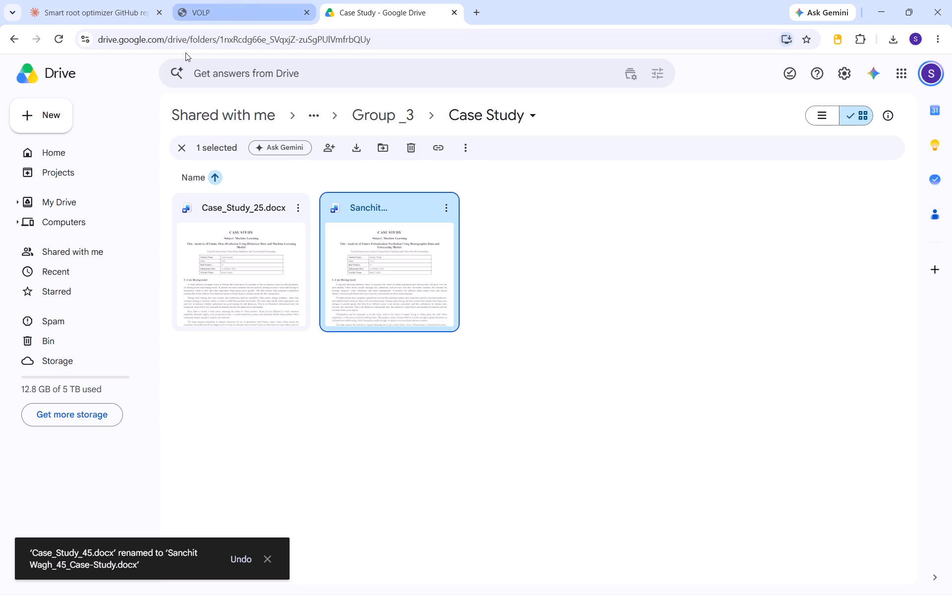
click(15, 35)
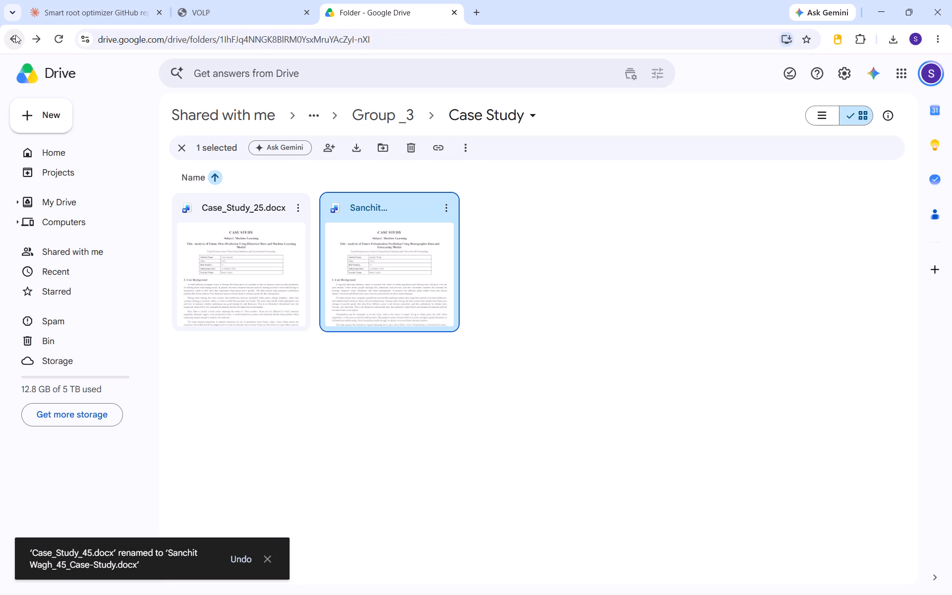
Dismiss the desktop notifications offer in batch 1's Group _3 folder.
click(391, 271)
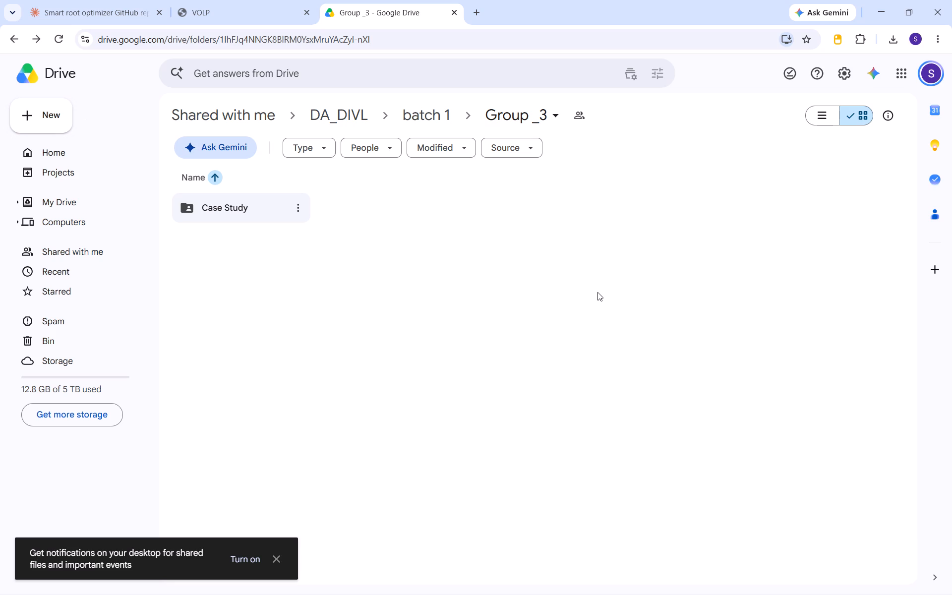
click(277, 552)
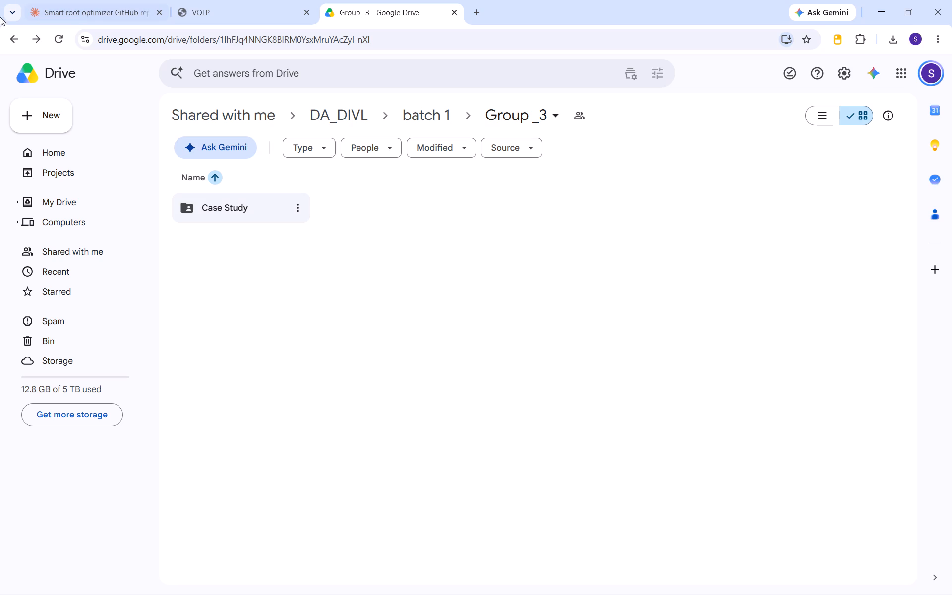
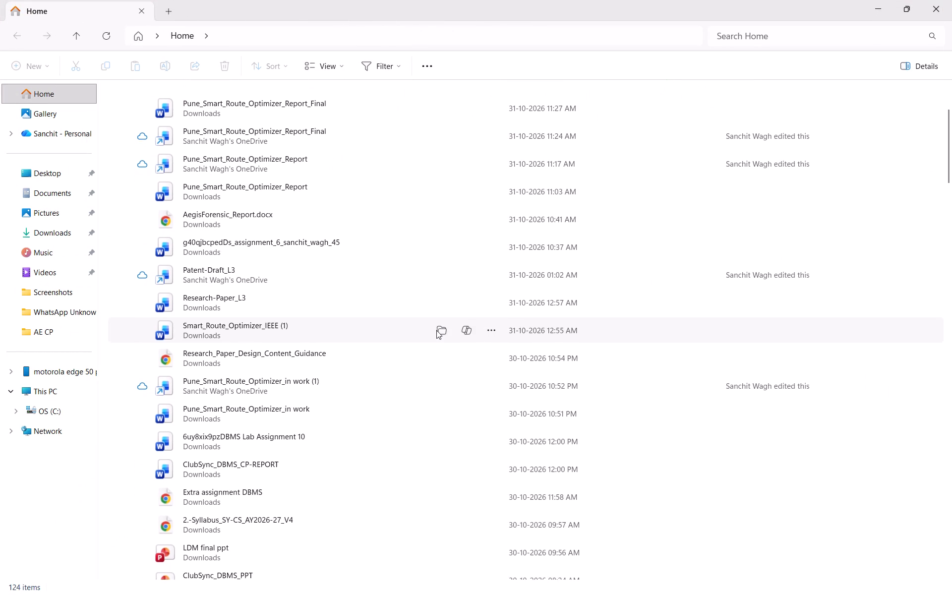
Look through the recent files listed on File Explorer's Home page, from the latest report documents to the older OneDrive items.
scroll(436, 330, down, 1)
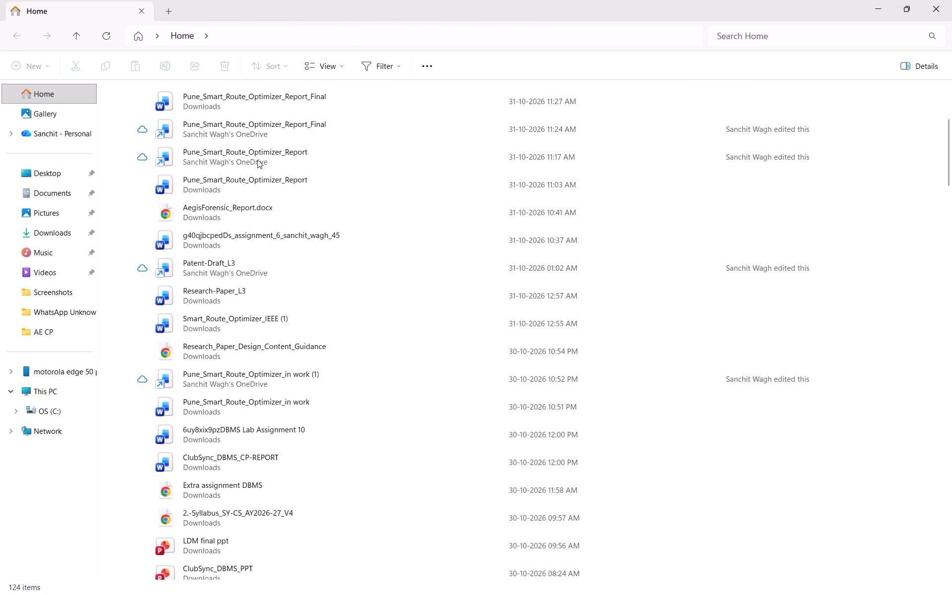
scroll(291, 317, down, 2)
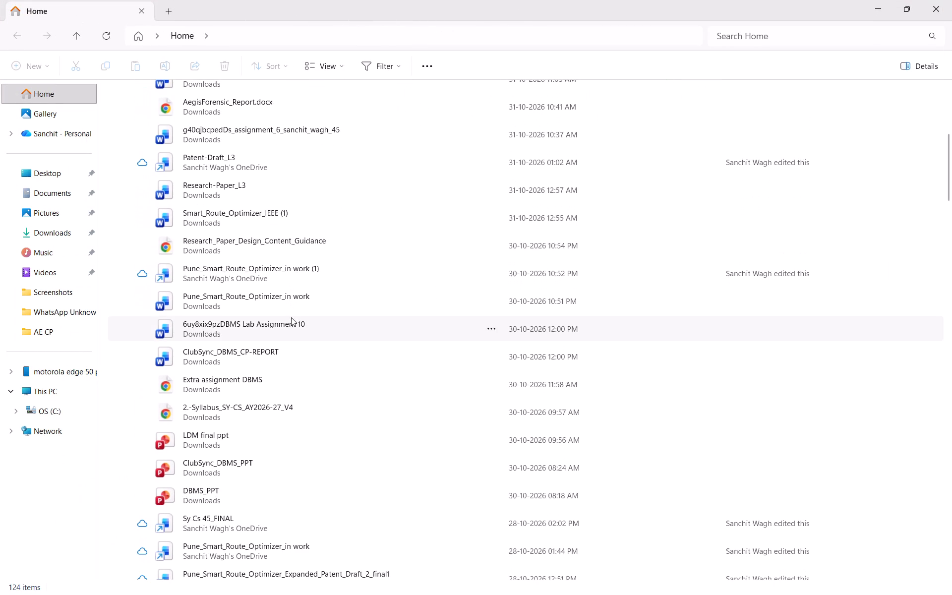
scroll(291, 317, down, 4)
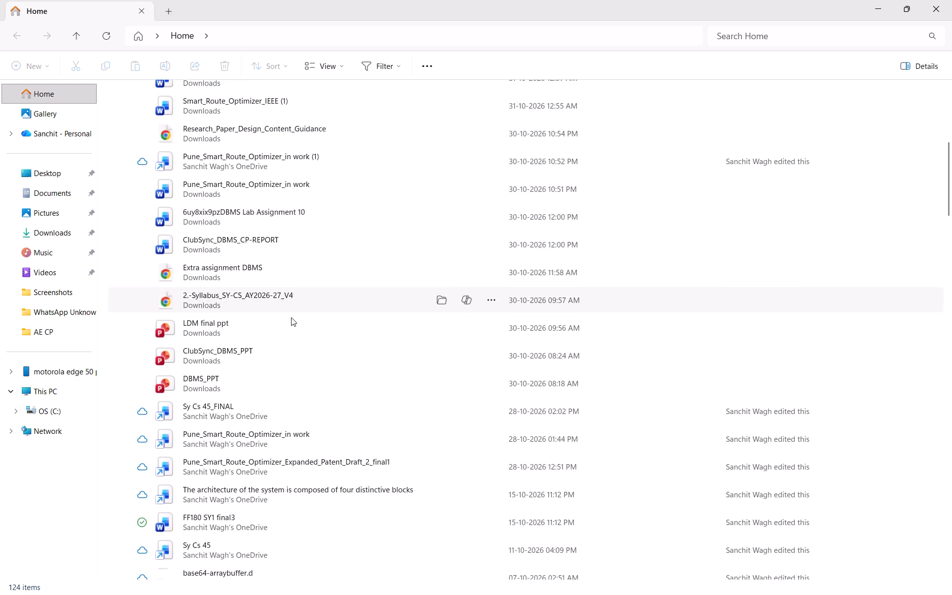
scroll(291, 317, down, 9)
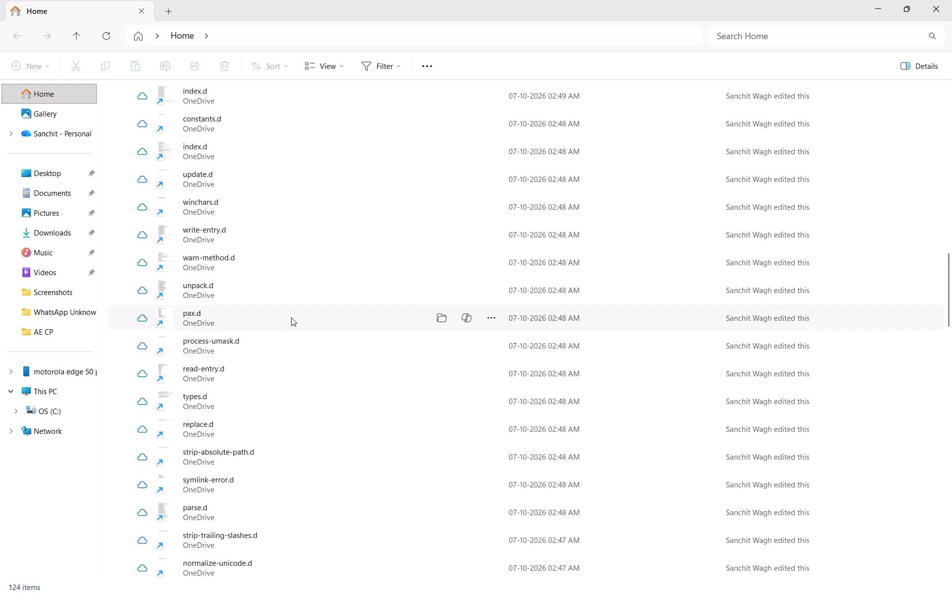
scroll(291, 317, down, 12)
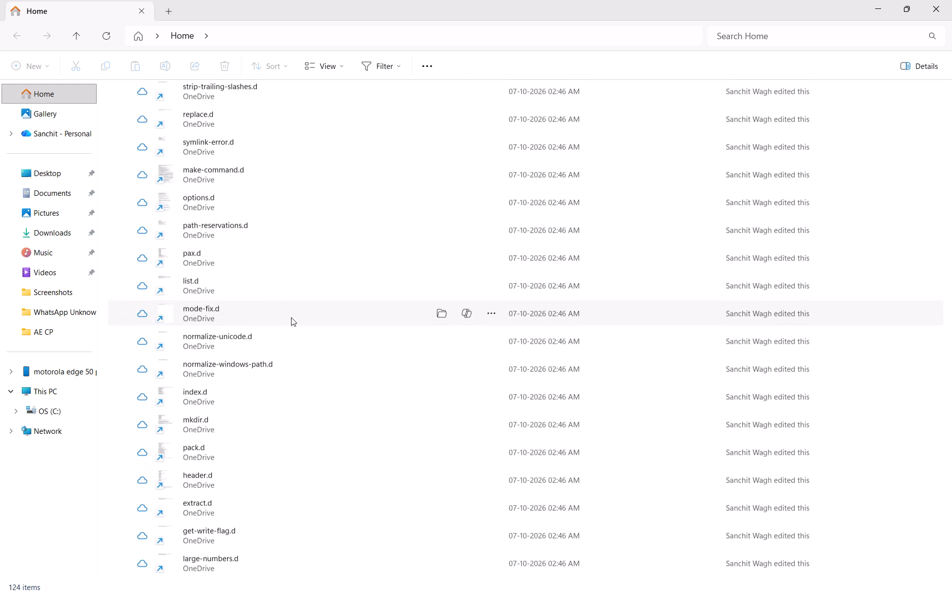
Open the Downloads folder in File Explorer.
double_click(47, 233)
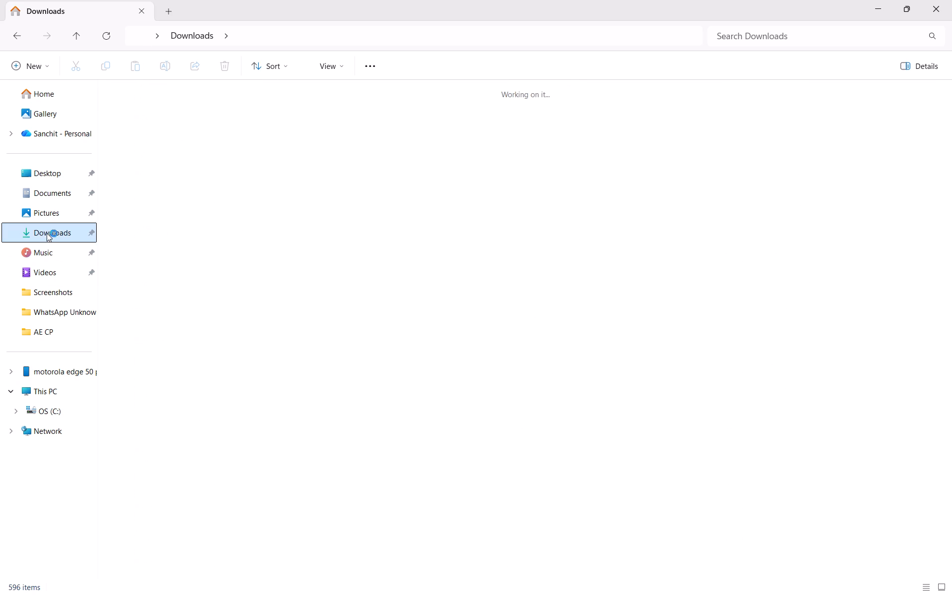
Find Pune_Smart_Route_Optimizer_Presentation_Enhanced in the Downloads folder and open it.
scroll(228, 280, down, 5)
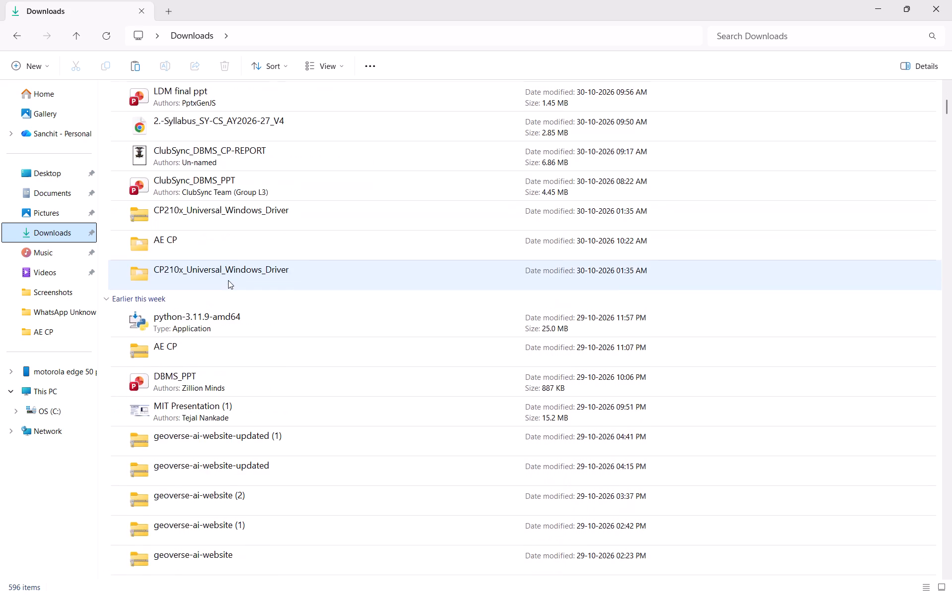
scroll(228, 280, down, 2)
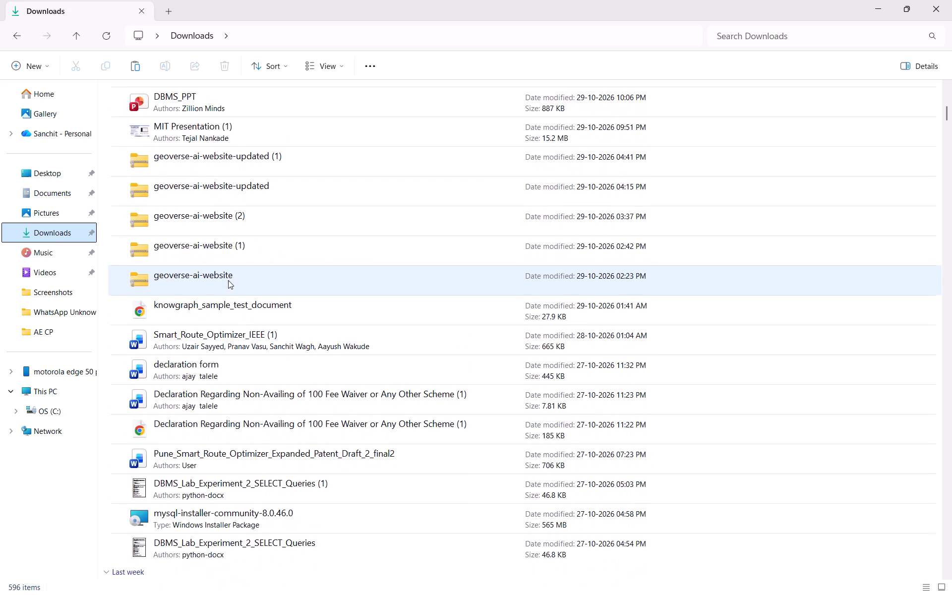
scroll(228, 280, down, 5)
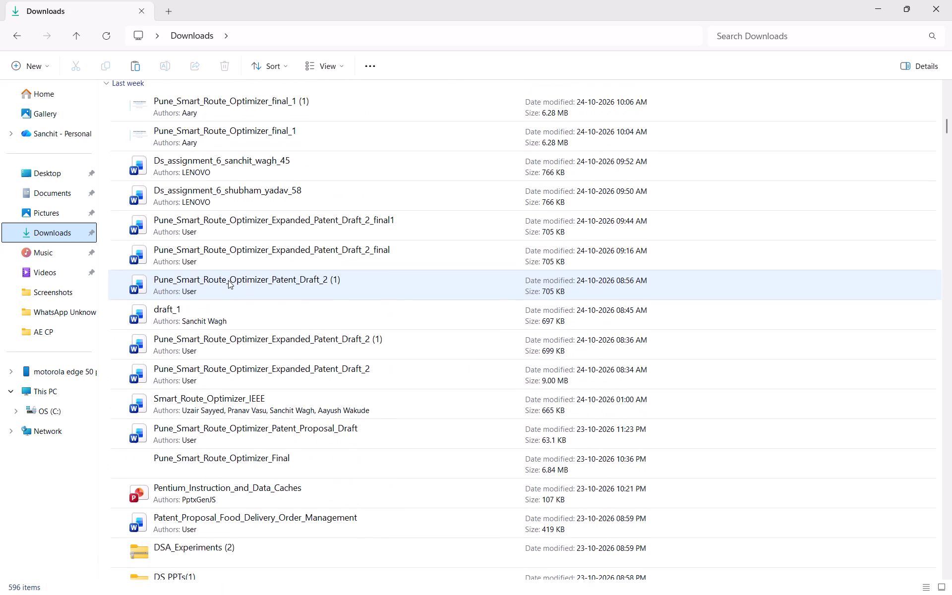
scroll(252, 473, down, 3)
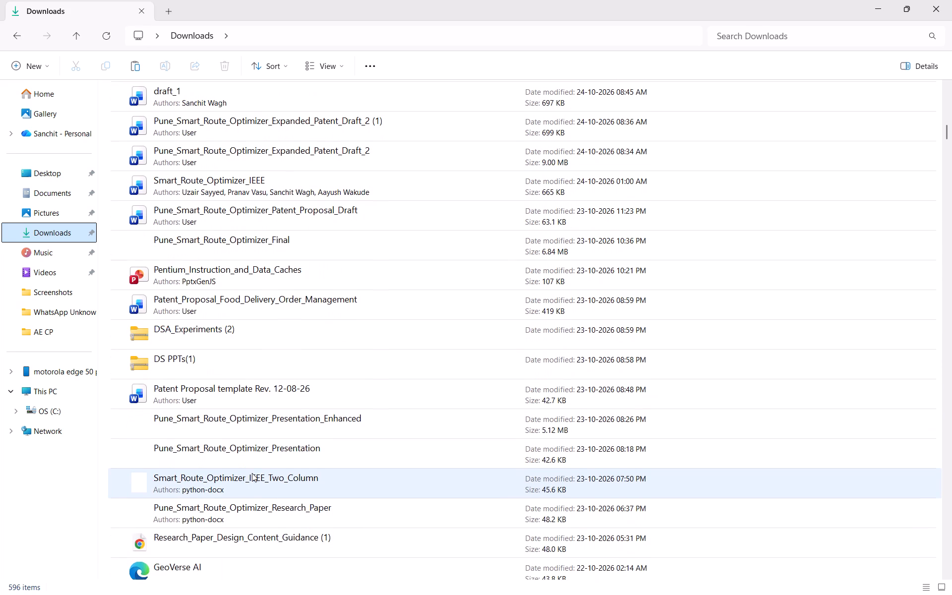
scroll(252, 473, down, 1)
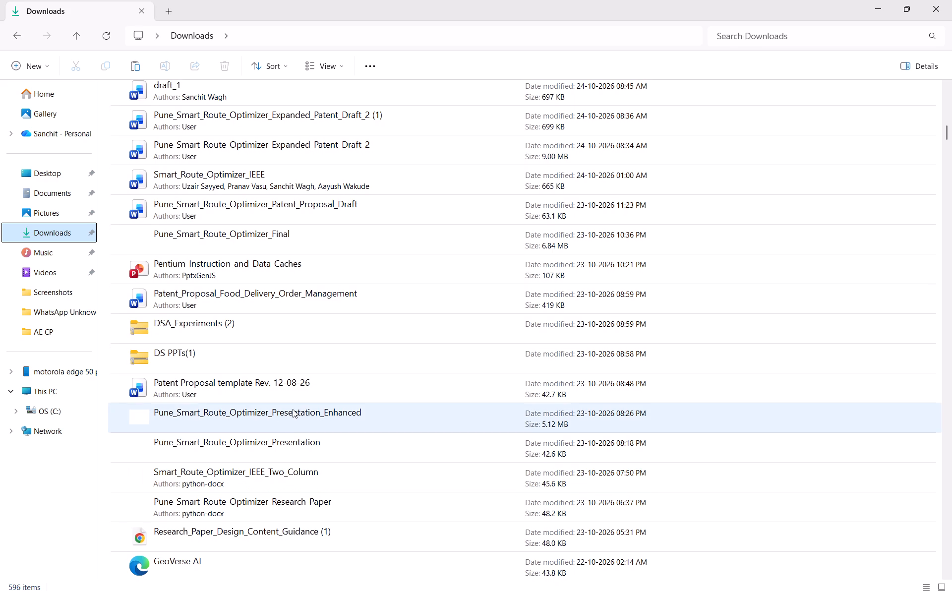
click(293, 409)
double_click(293, 409)
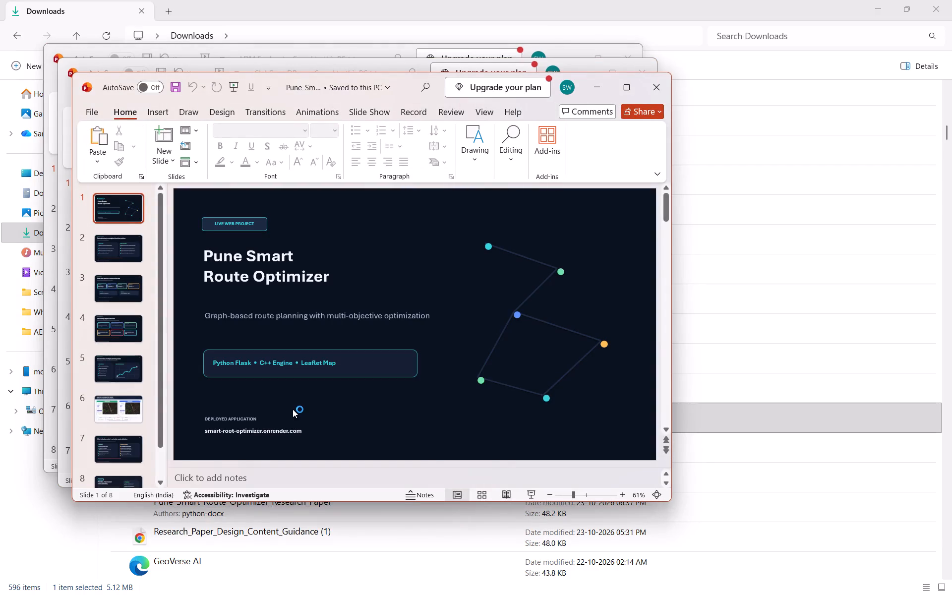
Review all slides of the enhanced Pune Smart Route Optimizer presentation from title to conclusion, return to the title slide, and close it.
key(Down)
key(Down)
key(Down)
key(Down)
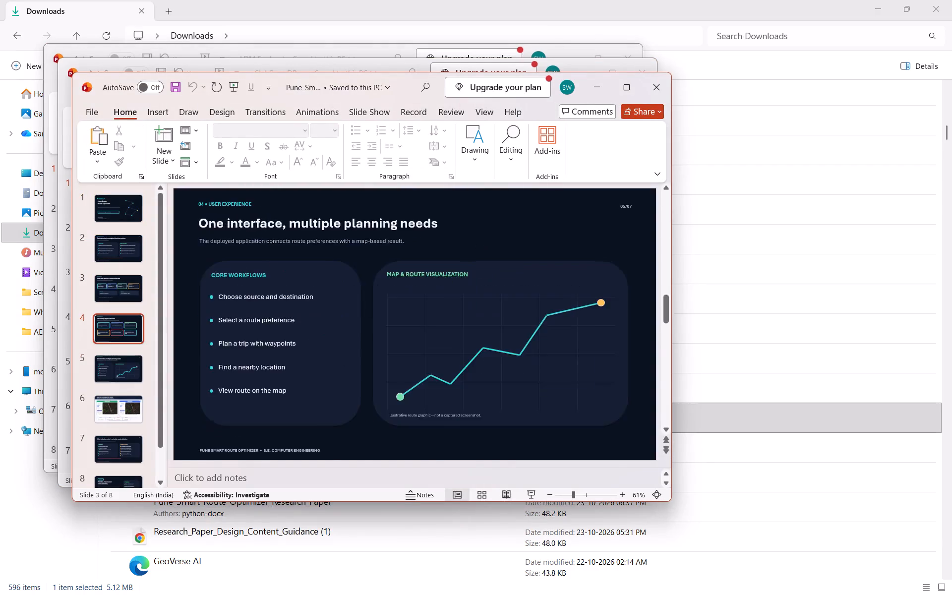
key(Down)
key(Down)
key(Down)
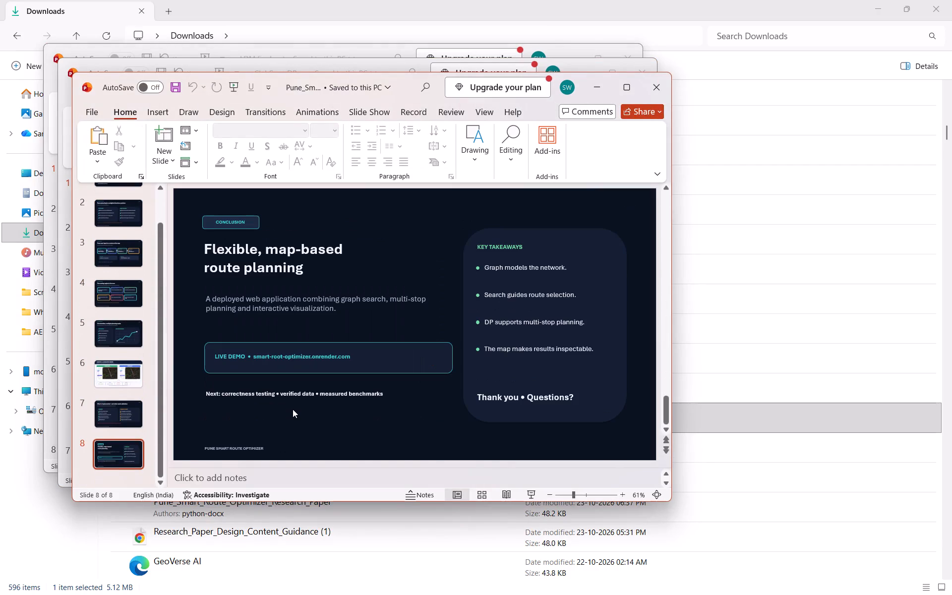
key(Down)
key(Down)
key(Up)
key(Up)
key(Up)
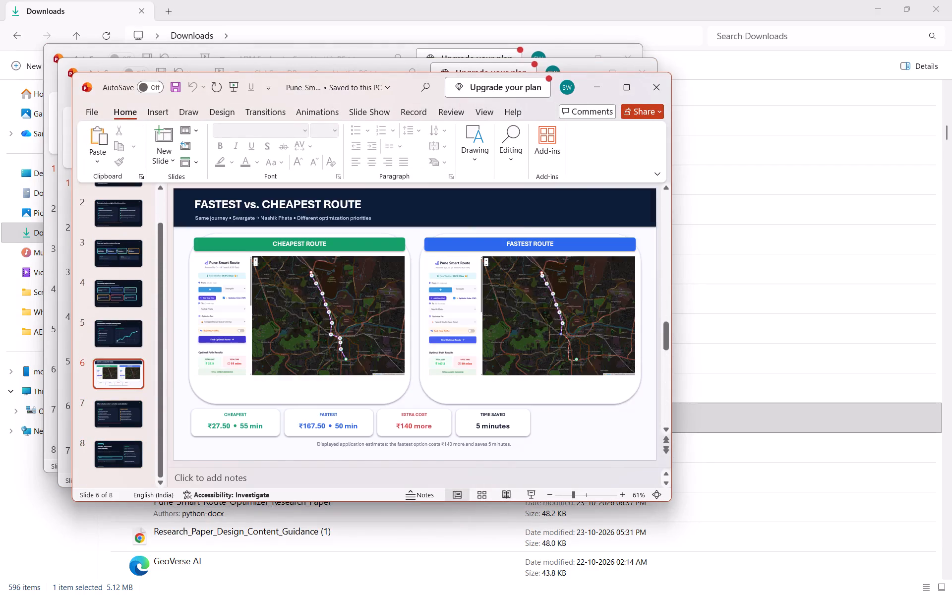
key(Up)
key(Up)
key(Up)
key(Down)
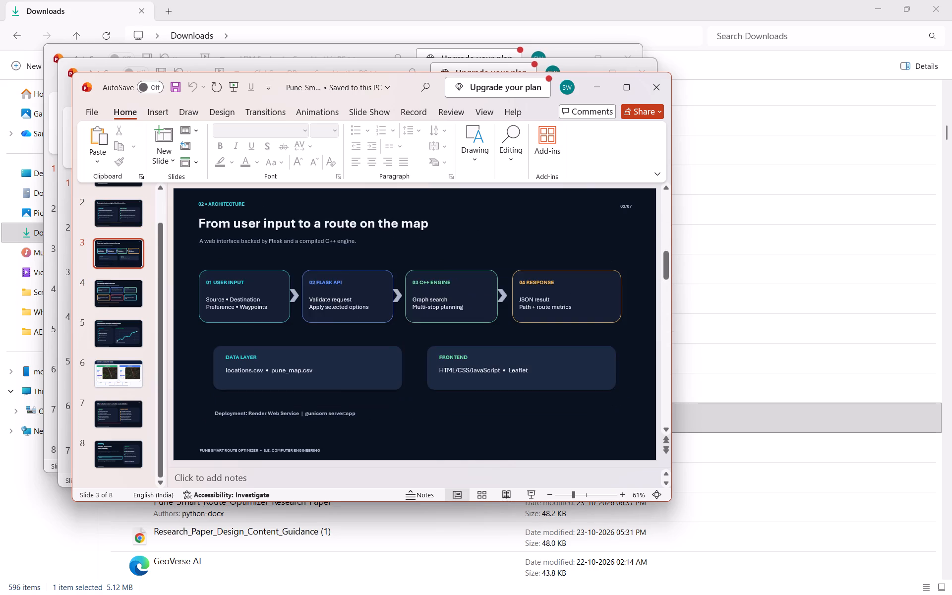
key(Down)
key(Down)
key(Down)
key(Down)
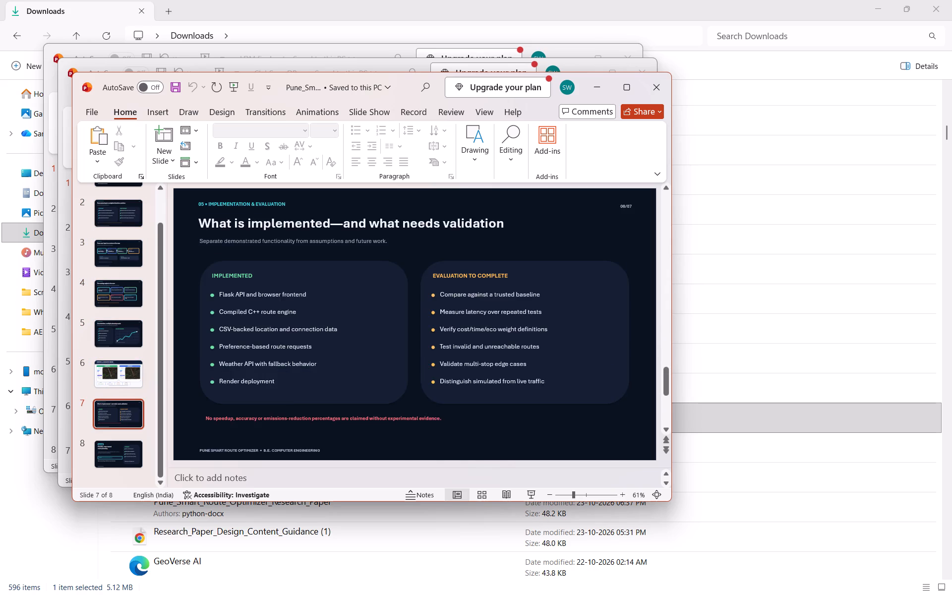
key(Down)
key(Down)
key(Up)
key(Up)
key(Up)
key(Up)
key(Up)
key(Up)
key(Up)
key(Up)
key(Up)
key(Up)
key(Up)
key(Up)
key(Up)
key(Up)
key(Up)
key(Up)
key(Up)
key(Up)
key(Up)
key(Up)
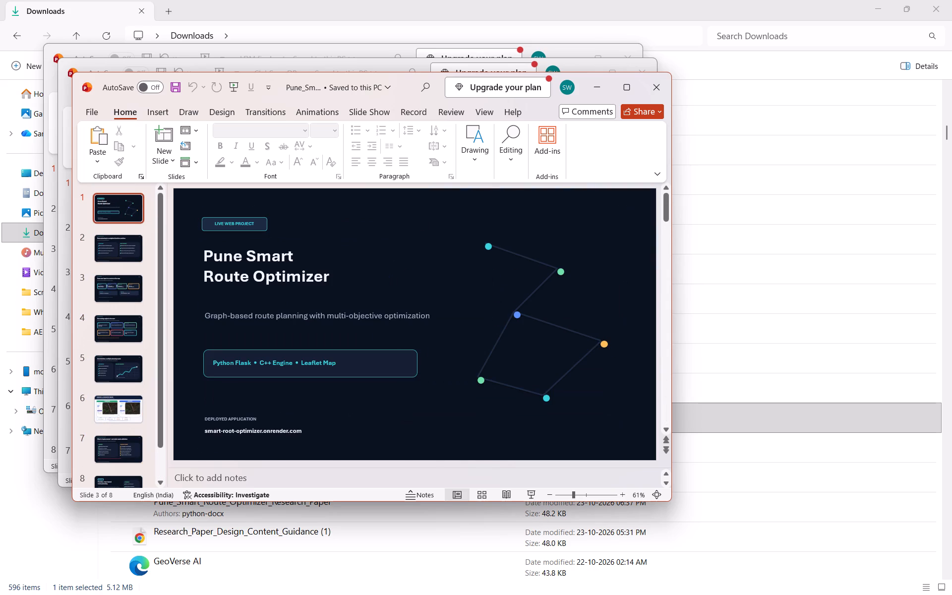
click(647, 84)
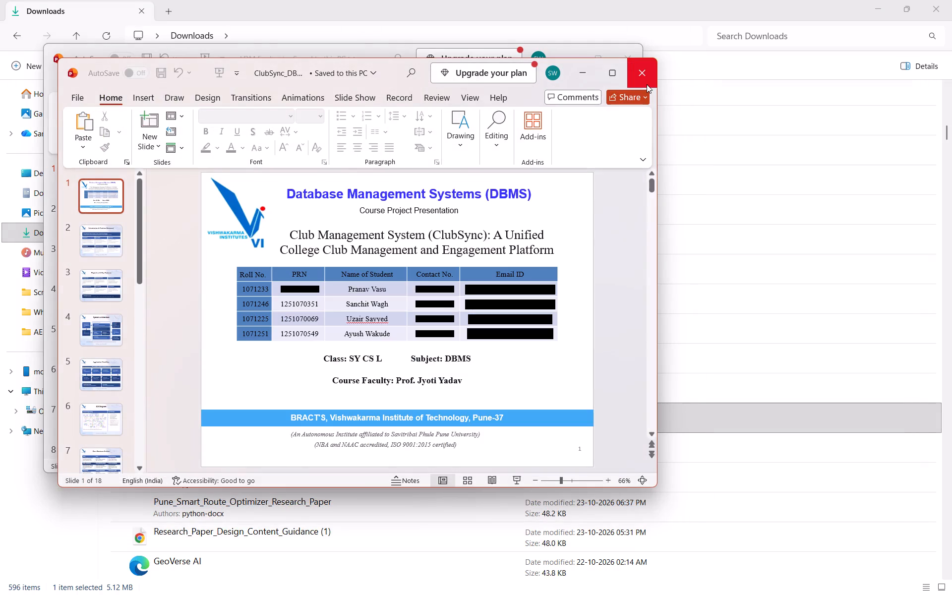
Close the open ClubSync DBMS and LDM final presentations.
click(644, 66)
click(627, 58)
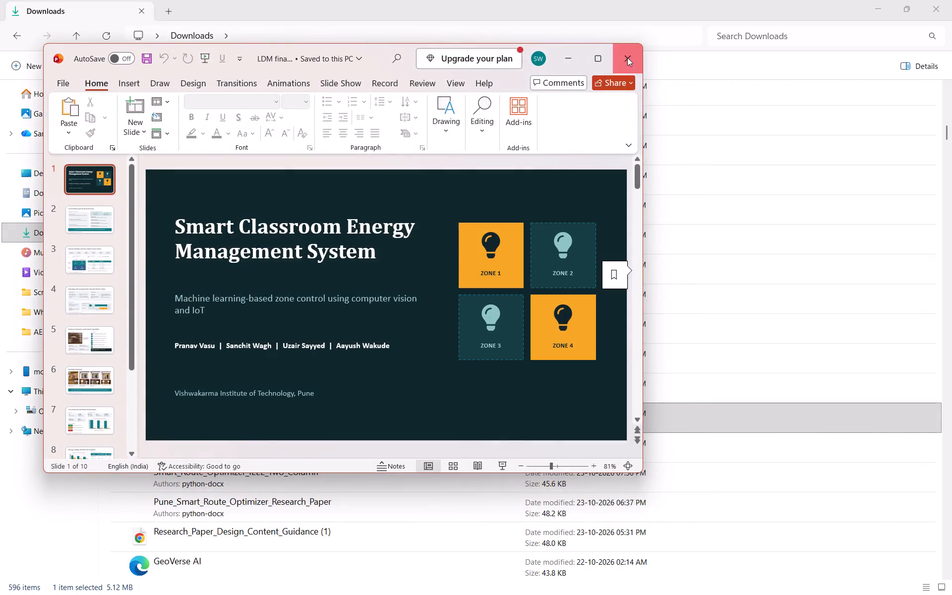
Open Pune_Smart_Route_Optimizer_Presentation from Downloads, enable editing, look over its slides for comparison with the enhanced version, and close it.
double_click(324, 433)
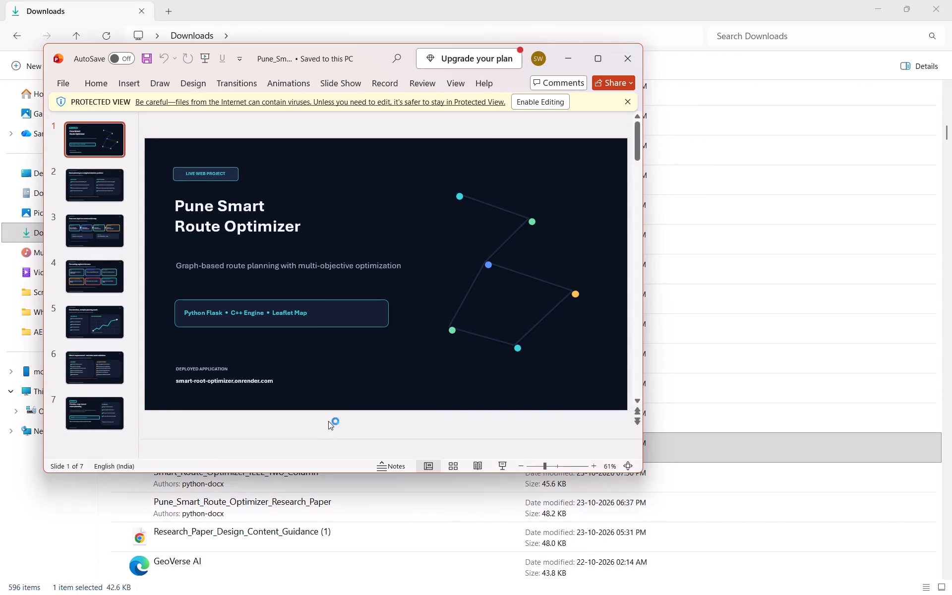
scroll(88, 330, down, 8)
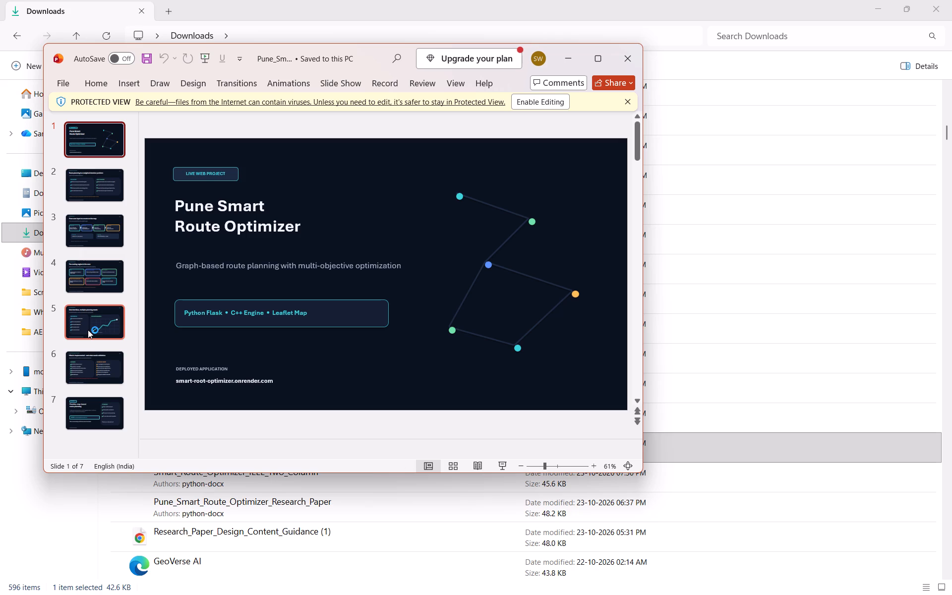
click(538, 101)
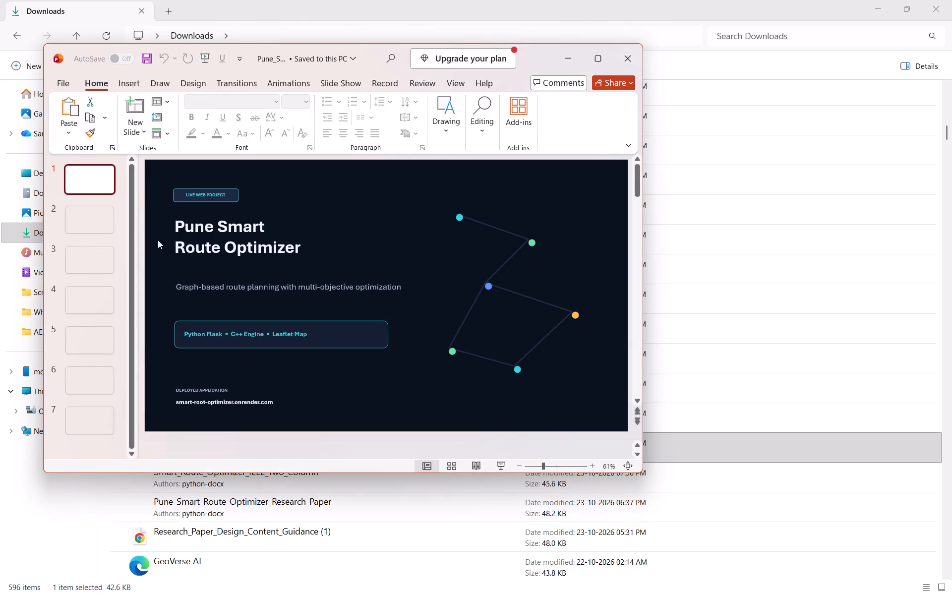
scroll(90, 360, down, 3)
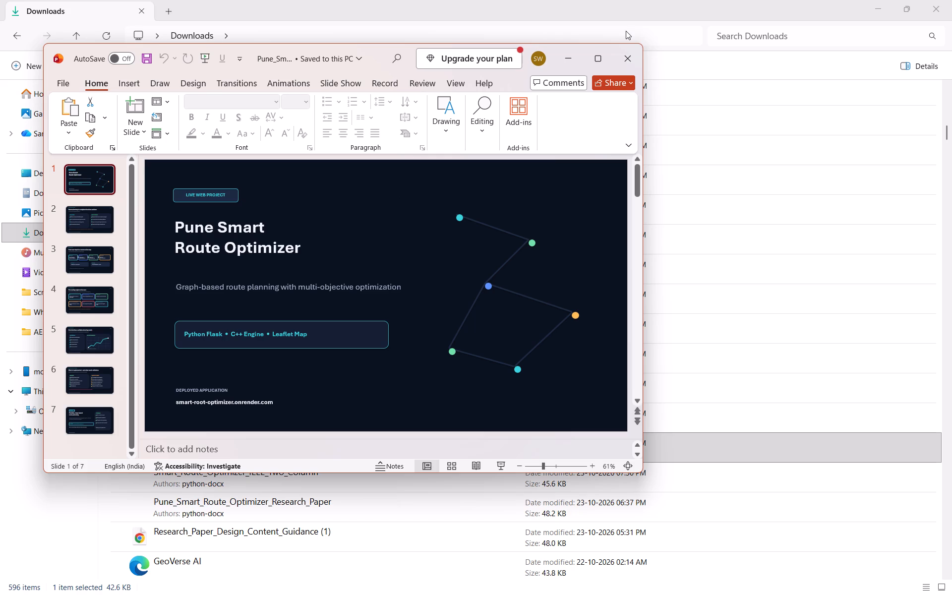
click(628, 51)
Start renaming Pune_Smart_Route_Optimizer_Presentation_Enhanced in the Downloads folder.
click(311, 403)
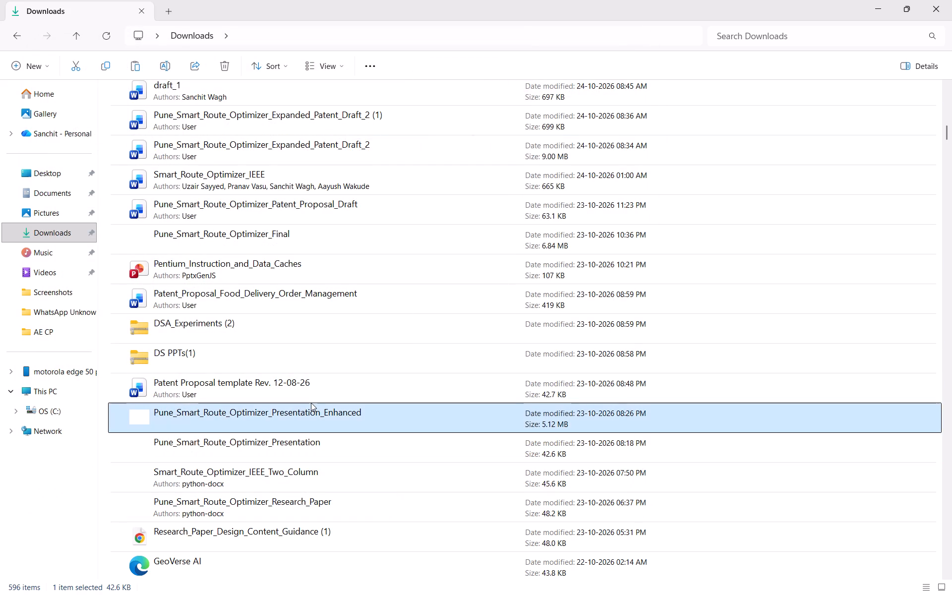
right_click(311, 403)
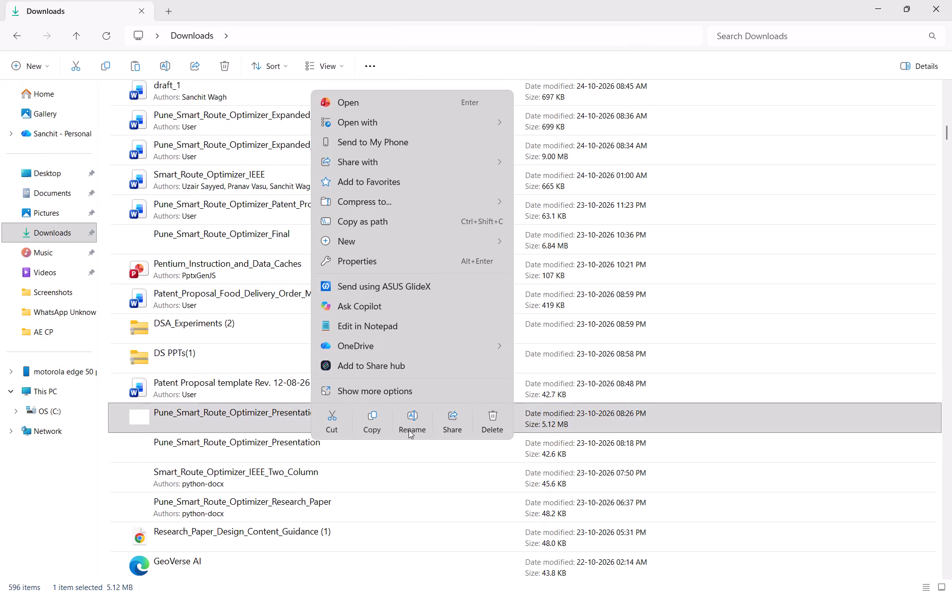
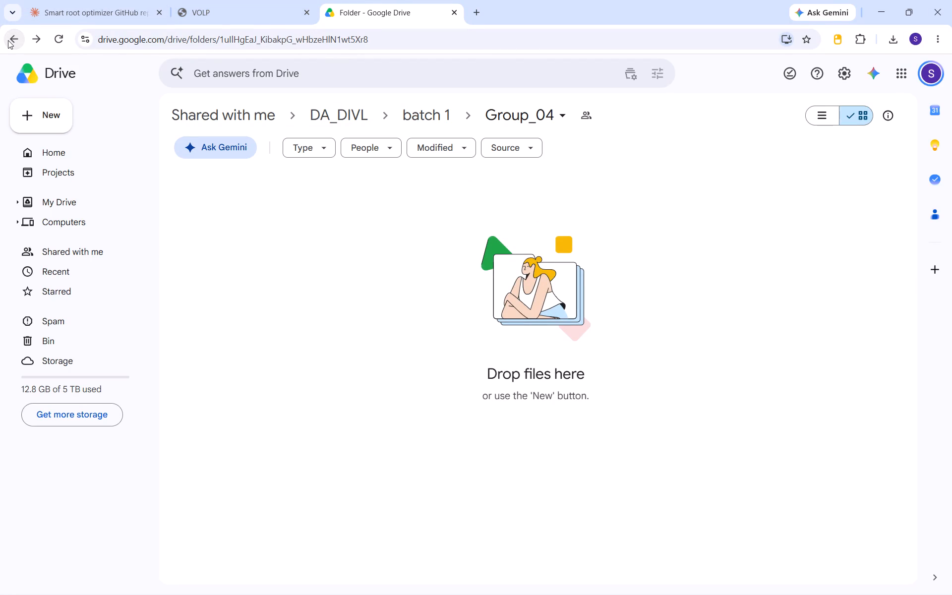
Open the Group _17 folder under batch 3 of DA_DIVL, look through the first slides of its WattWay presentation, and close it.
click(8, 40)
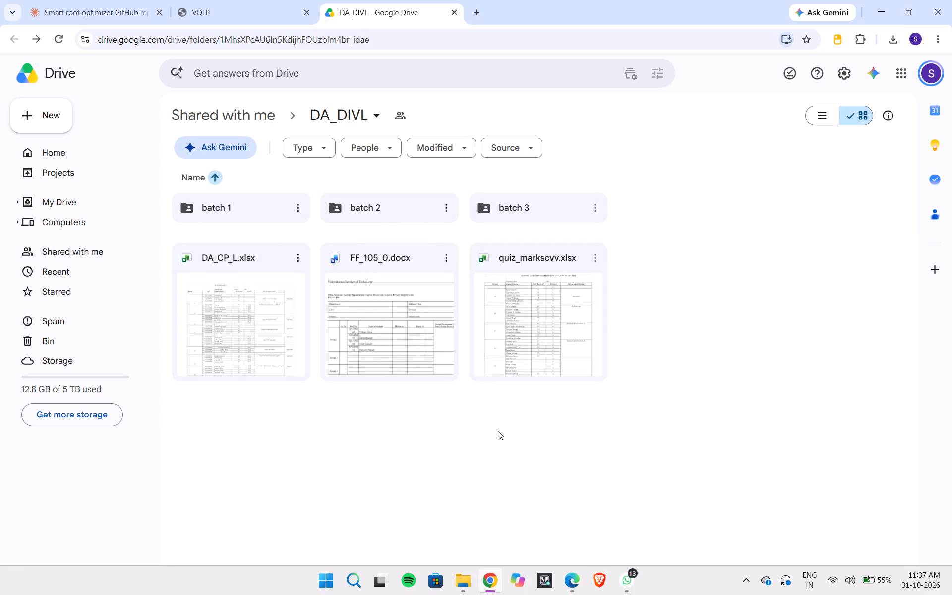
double_click(529, 212)
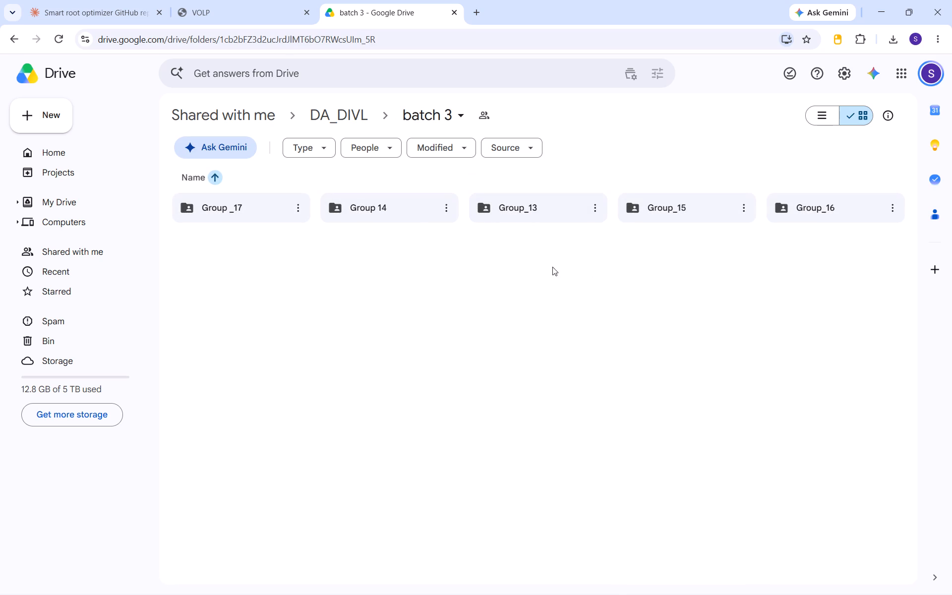
double_click(237, 215)
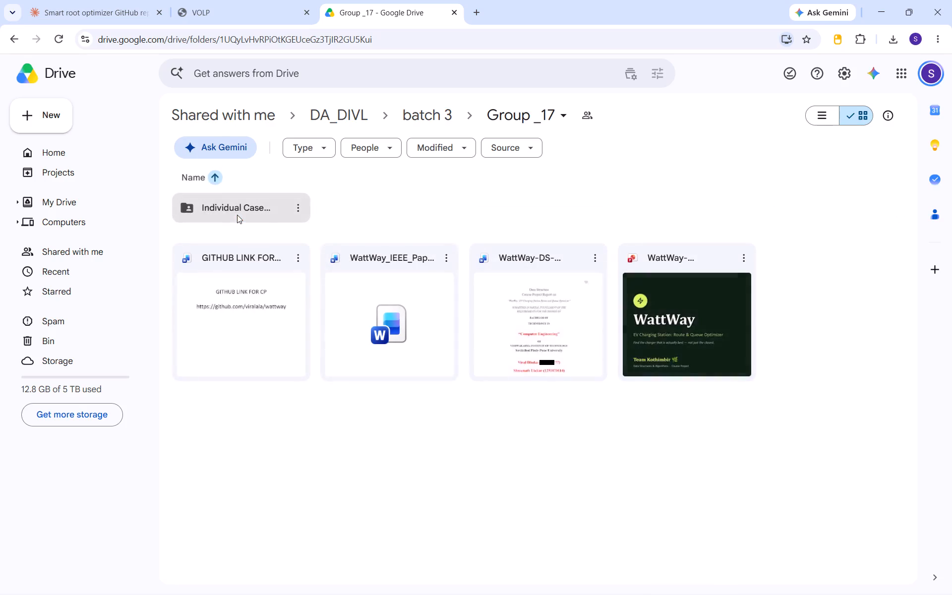
double_click(671, 344)
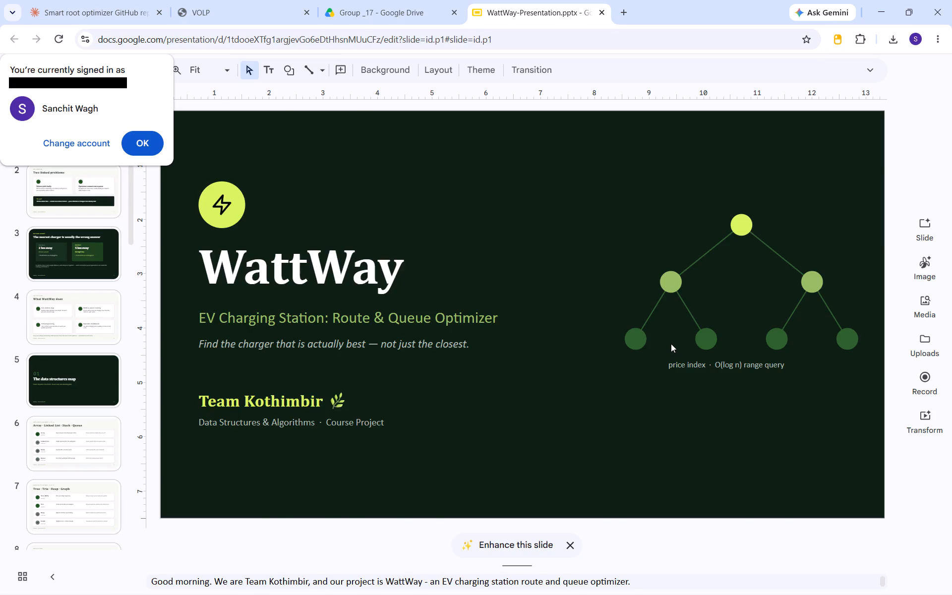
key(Down)
key(Down)
key(Down)
key(Down)
key(Down)
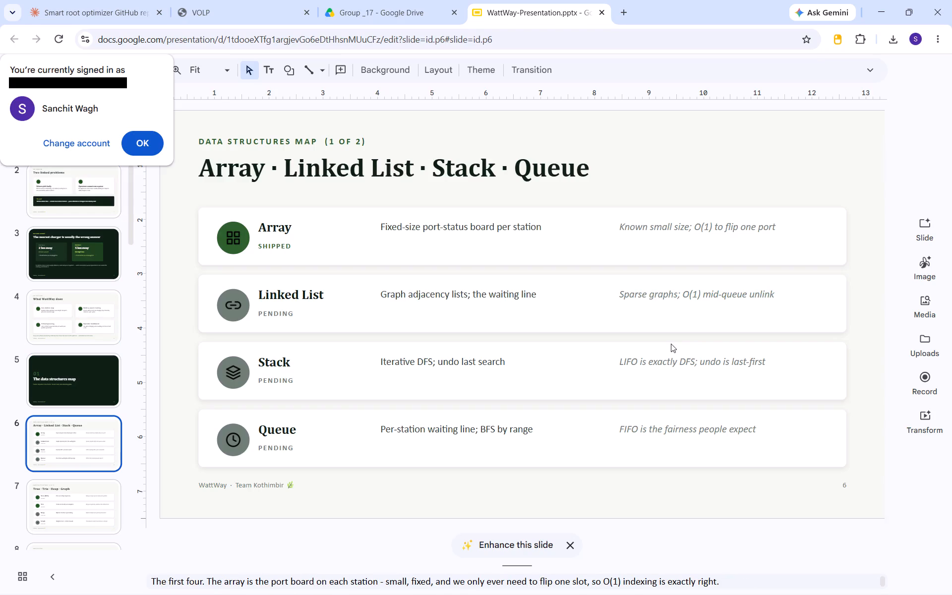
click(146, 142)
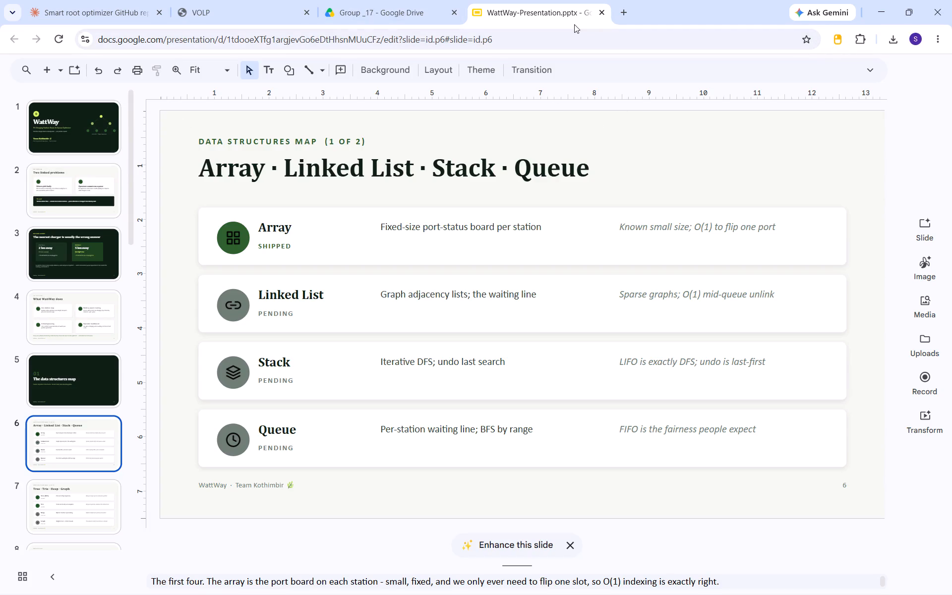
click(601, 10)
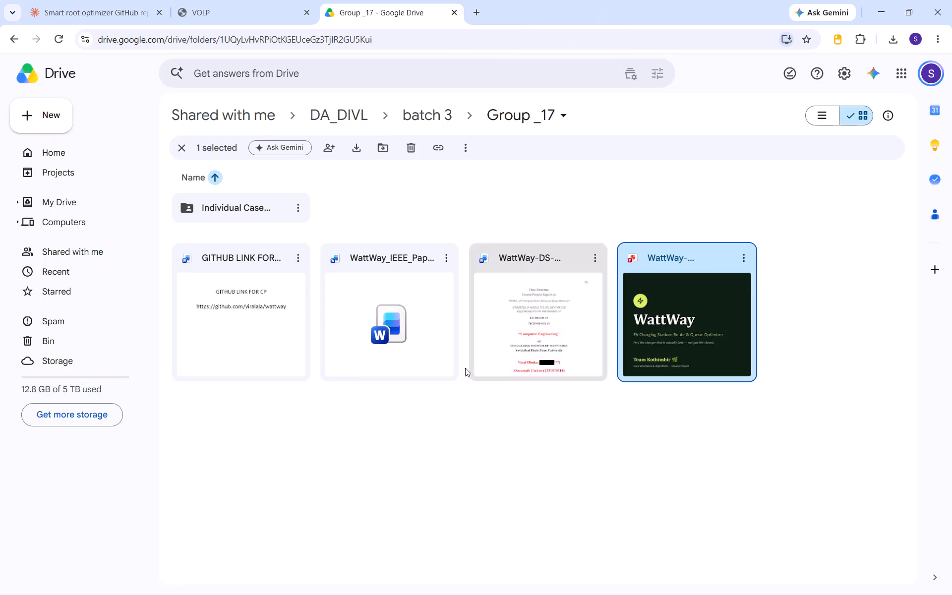
click(727, 464)
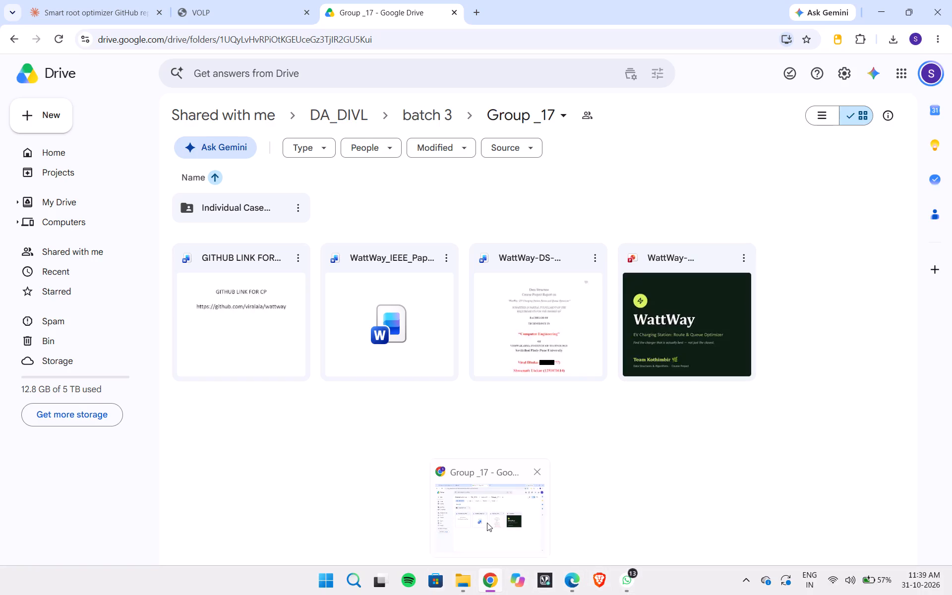
Open the GitHub dashboard in a new browser tab through a Google search for github and dismiss the Universe'26 announcement.
click(487, 523)
click(476, 15)
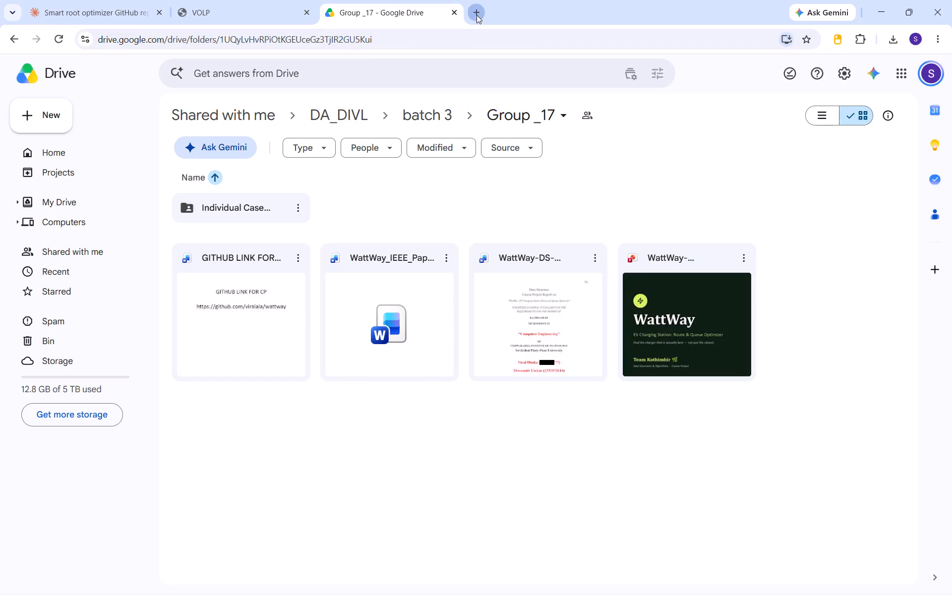
click(442, 220)
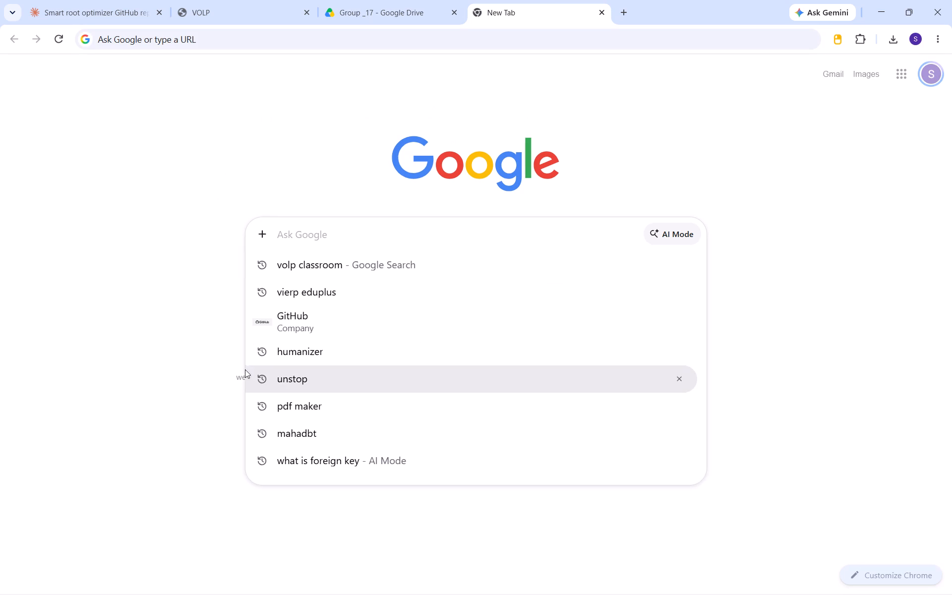
click(297, 331)
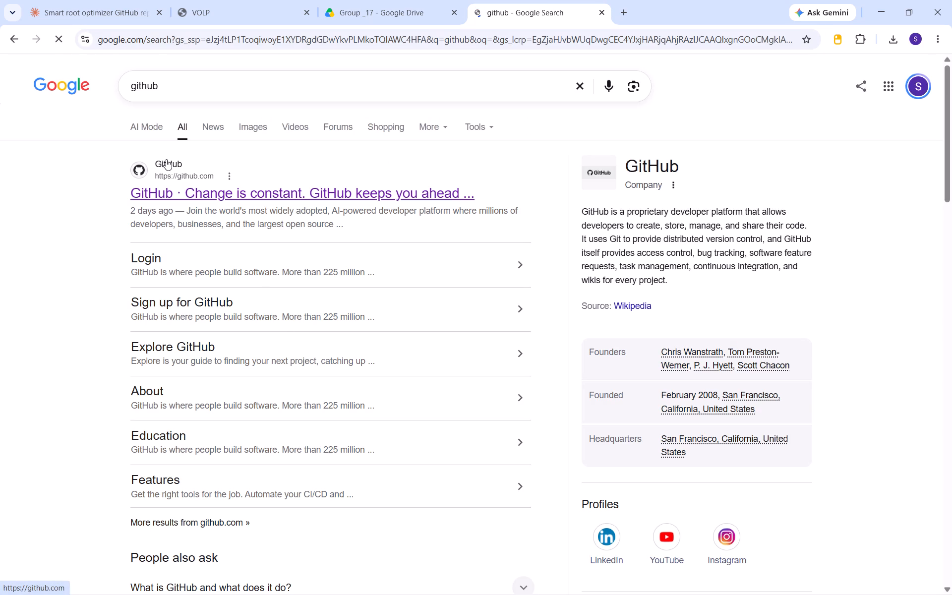
click(166, 159)
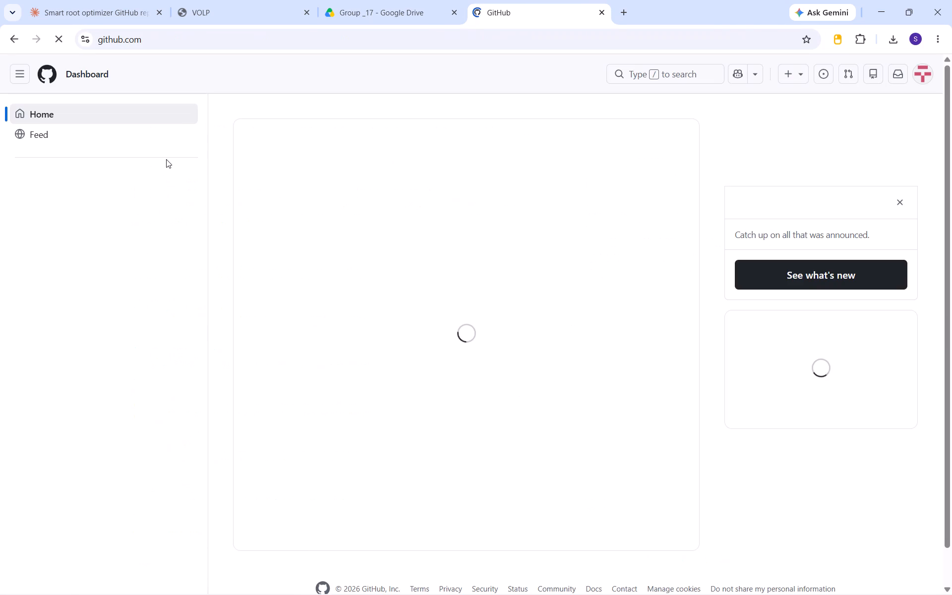
click(900, 200)
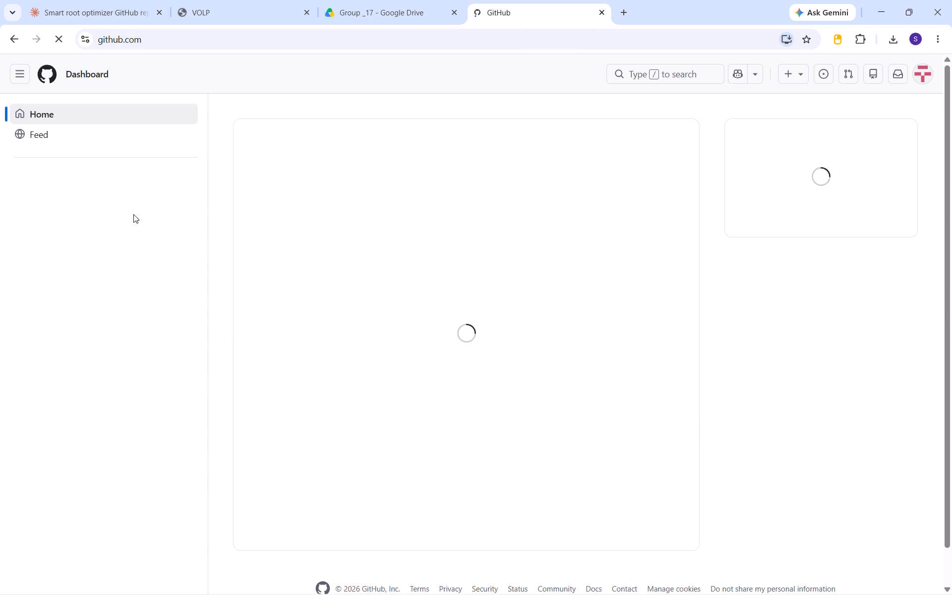
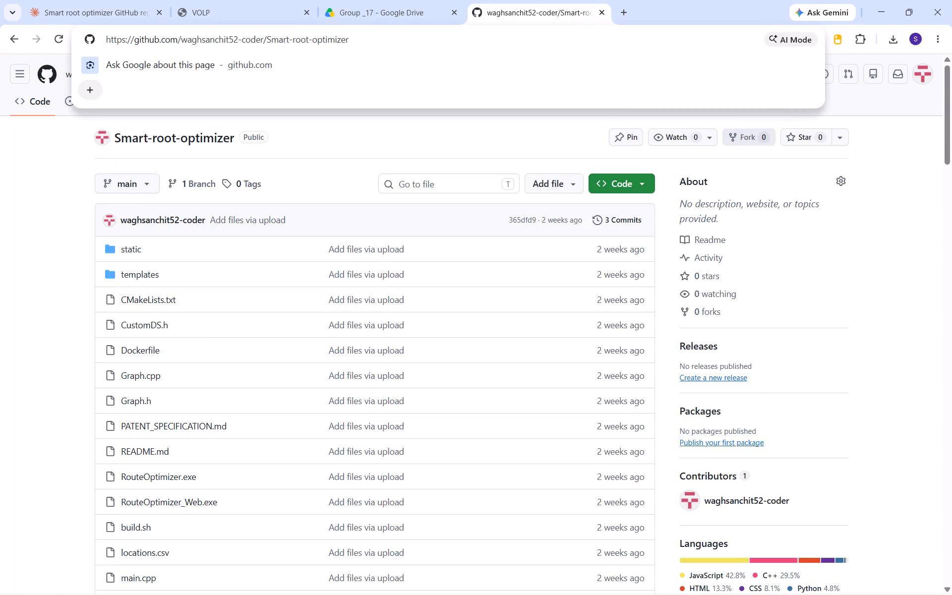
drag(359, 37, 133, 36)
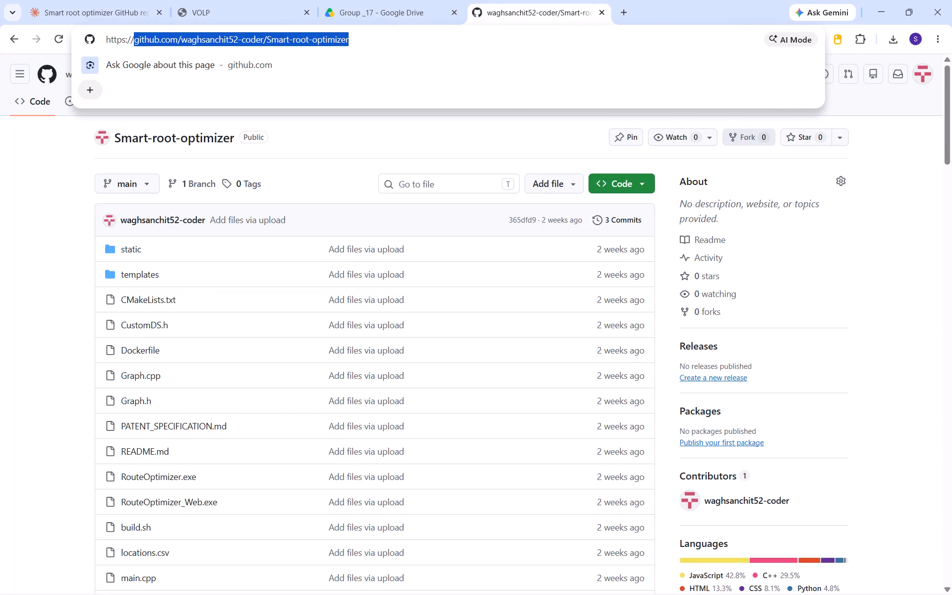
drag(133, 36, 104, 36)
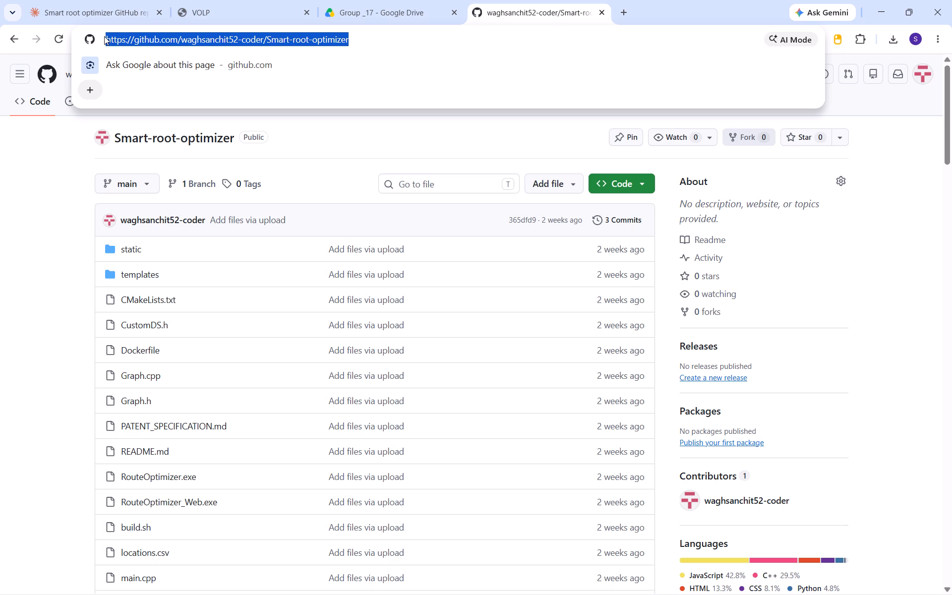
key(ctrl+c)
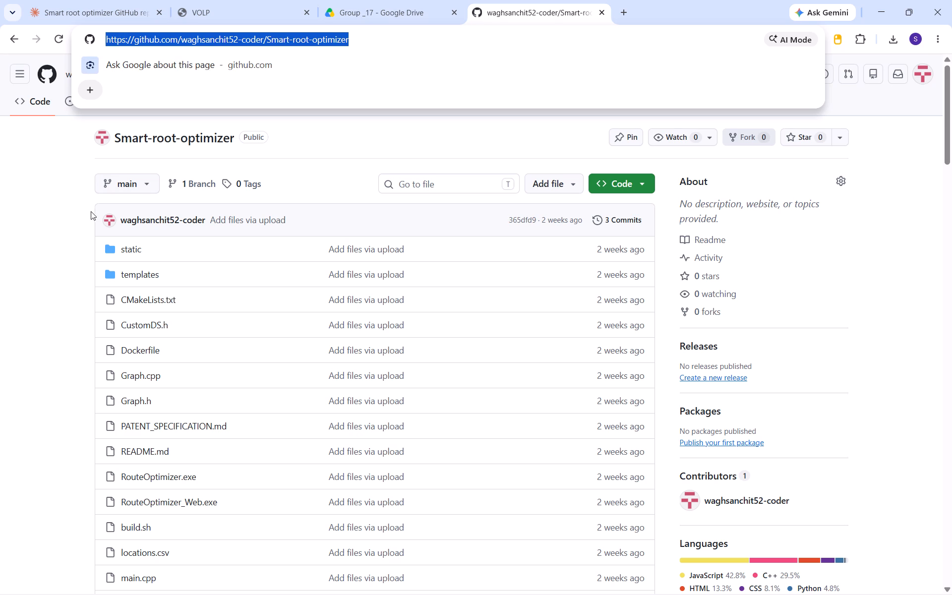
click(81, 211)
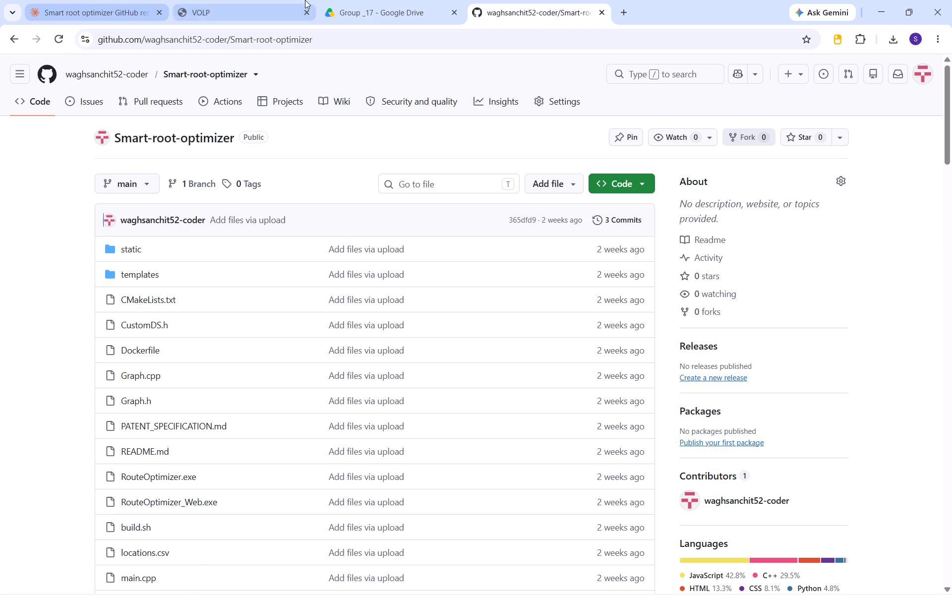
Open the GITHUB LINK FOR CP document in the Group _17 Drive folder, check how its repository link is presented, and close it.
click(371, 4)
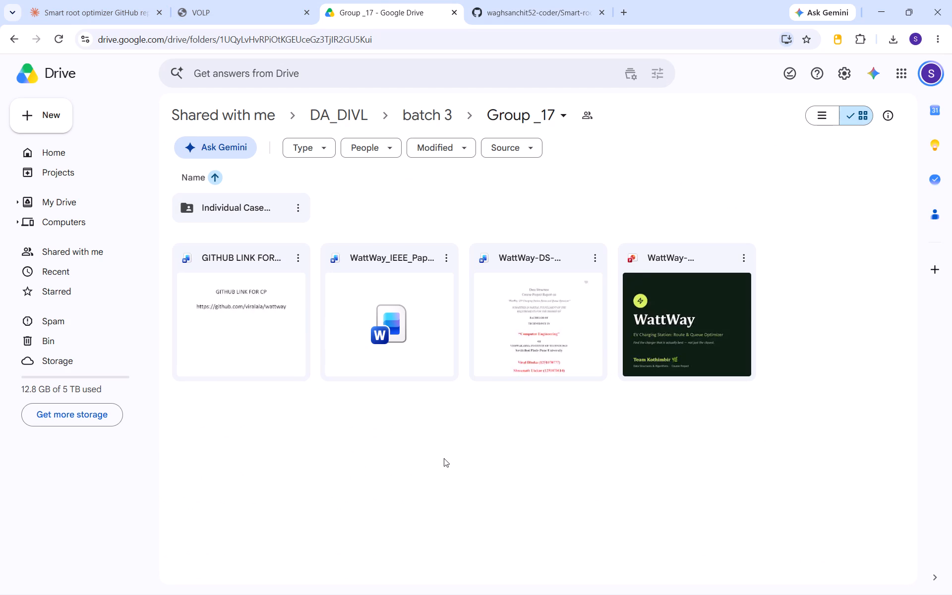
double_click(275, 322)
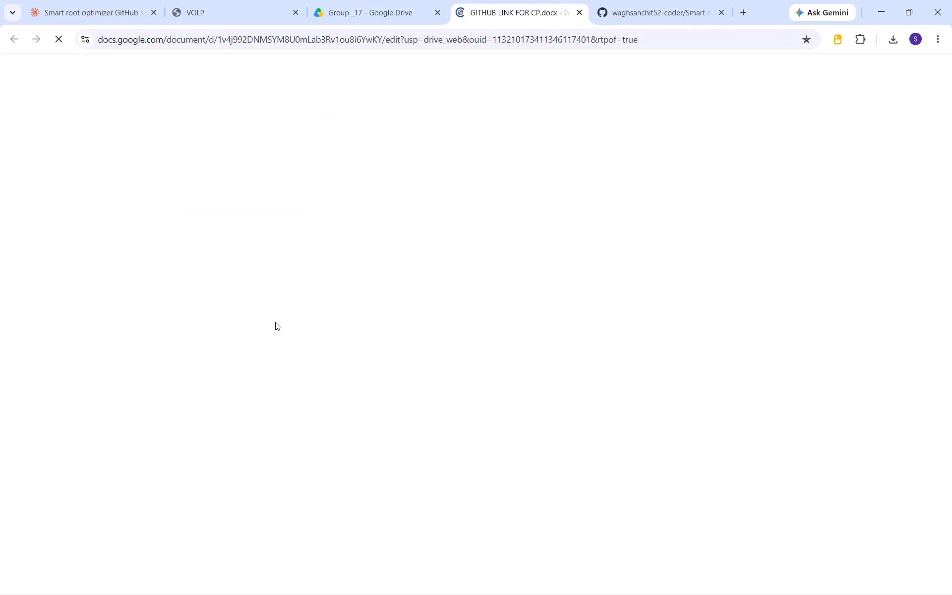
scroll(578, 323, down, 4)
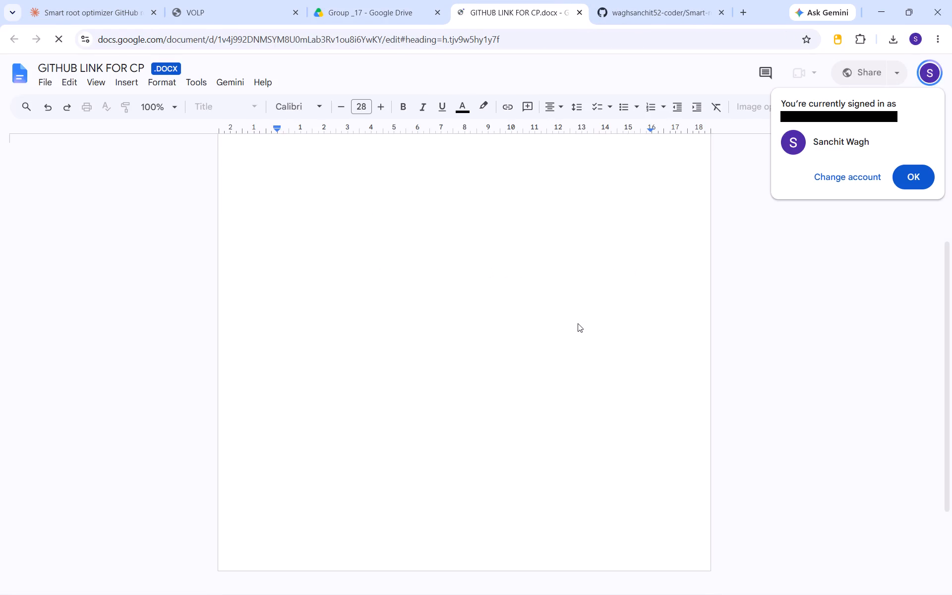
scroll(578, 323, up, 4)
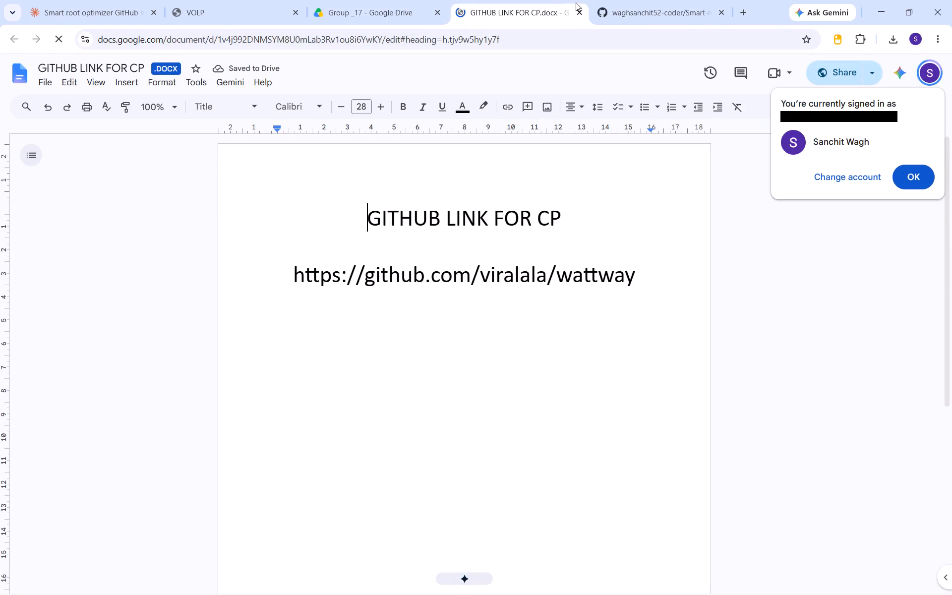
click(578, 8)
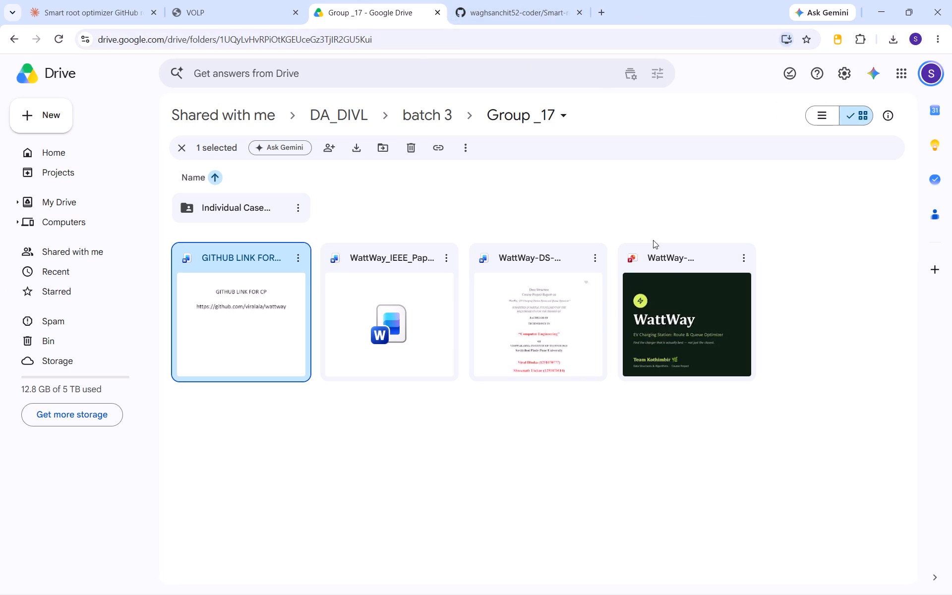
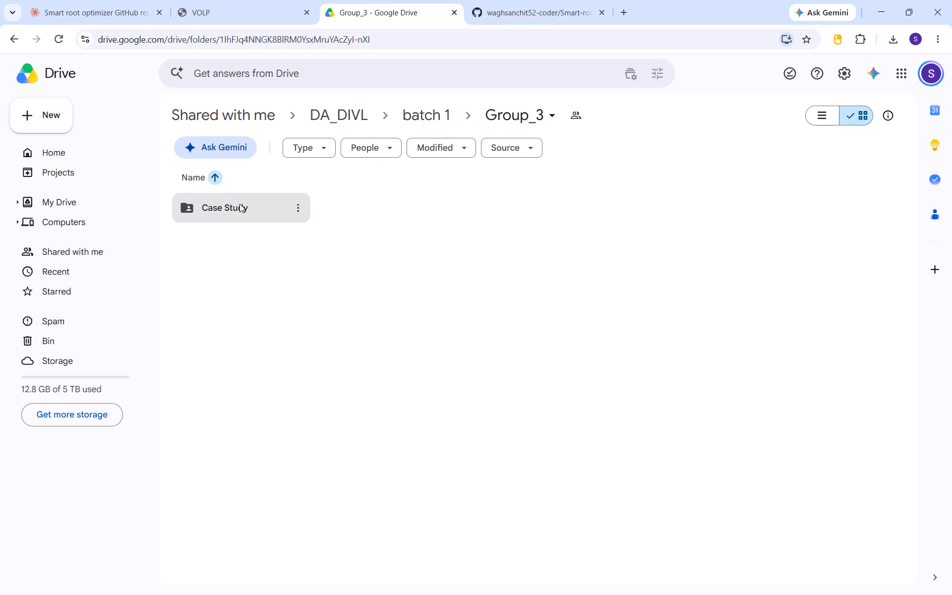
Upload Case_Study_45 from the Downloads folder into the Case Study folder of Group_3 under batch 1 on Drive.
double_click(239, 204)
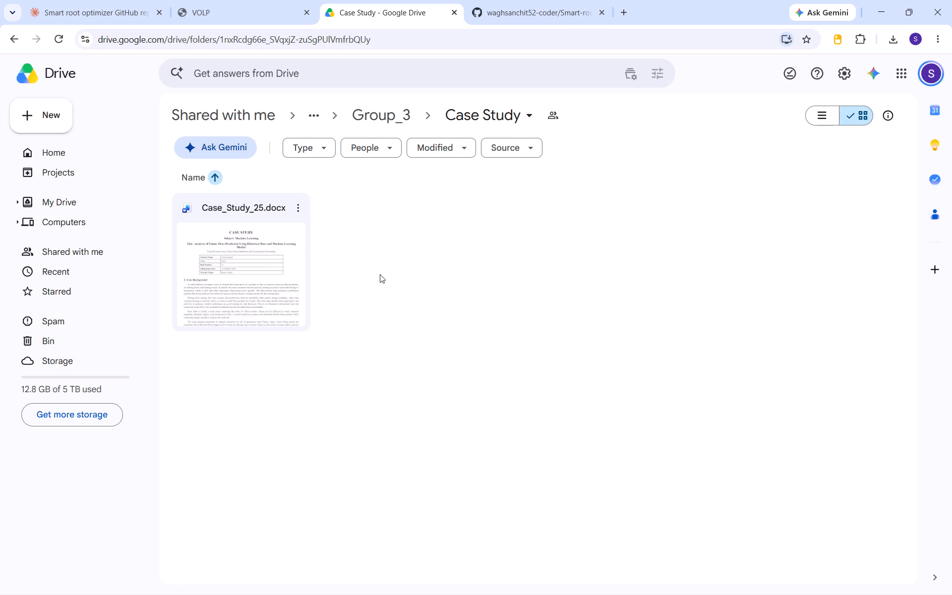
key(super+Right)
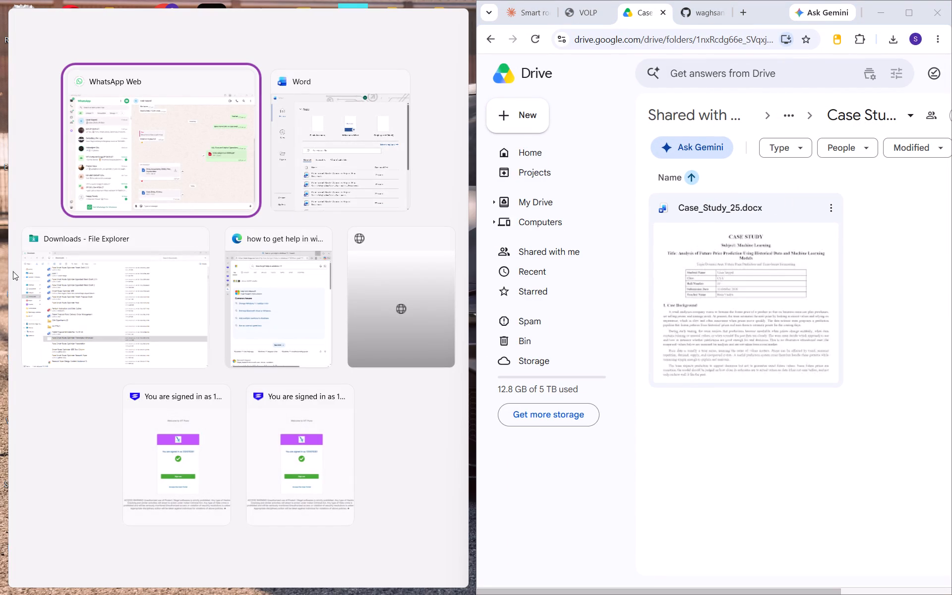
click(76, 315)
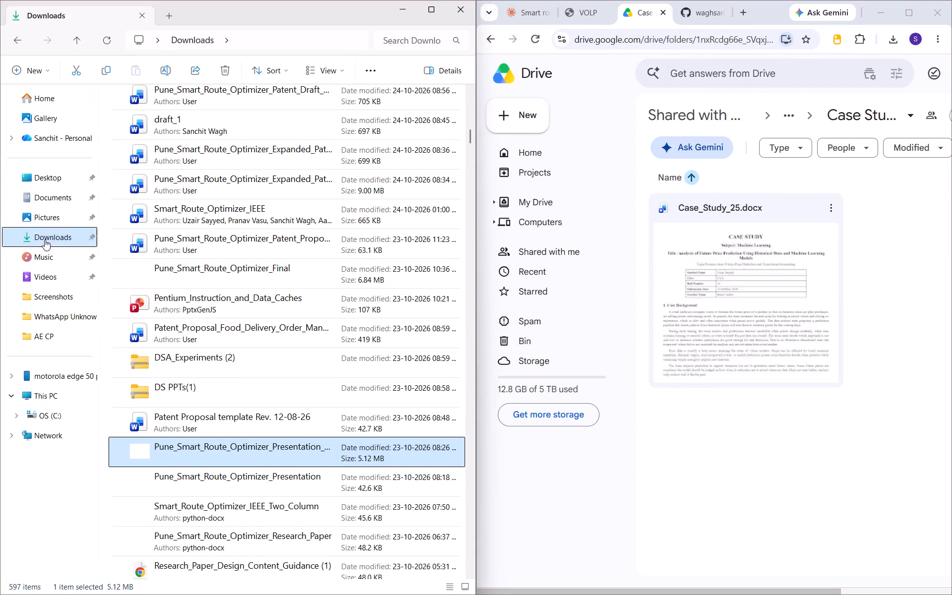
double_click(53, 234)
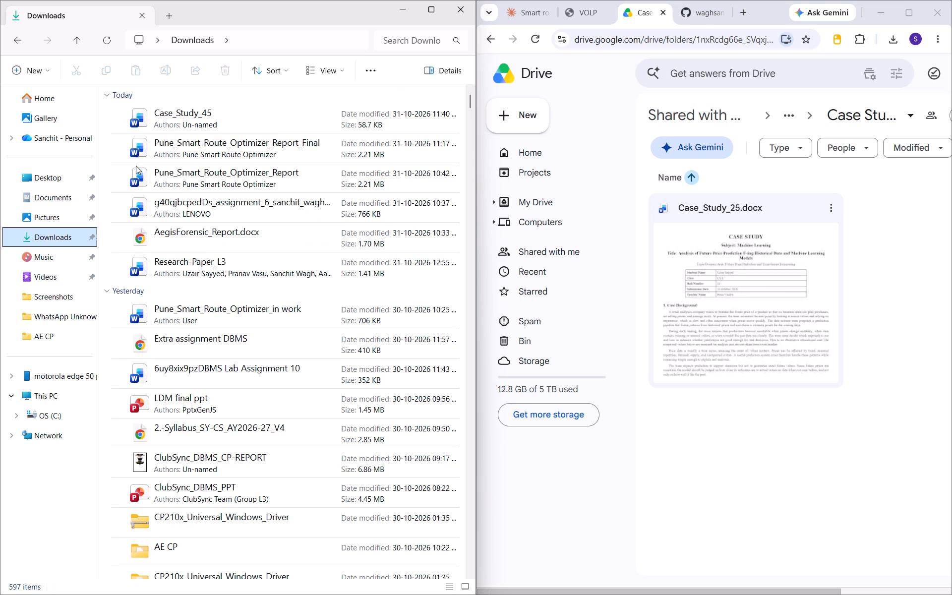
click(236, 111)
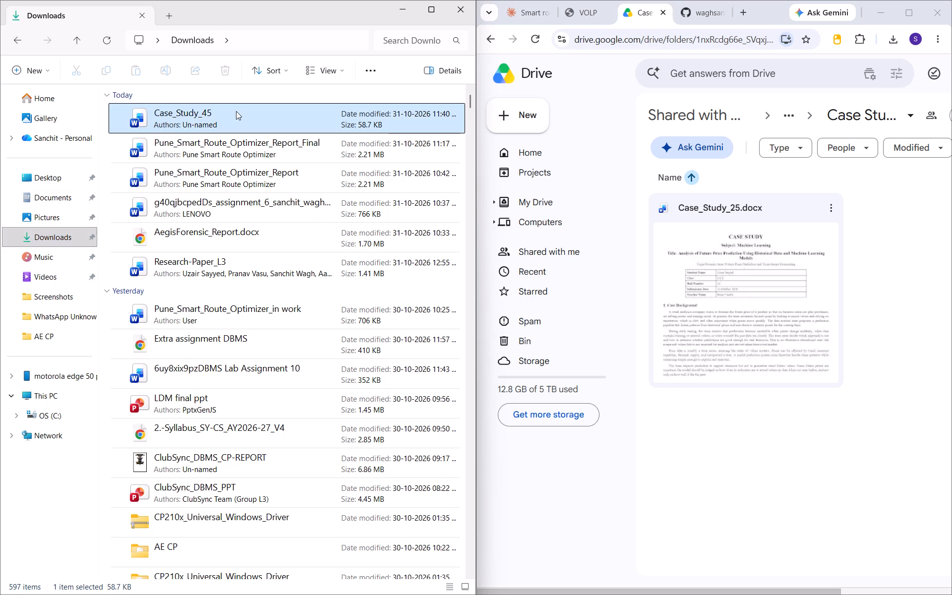
drag(236, 111, 899, 305)
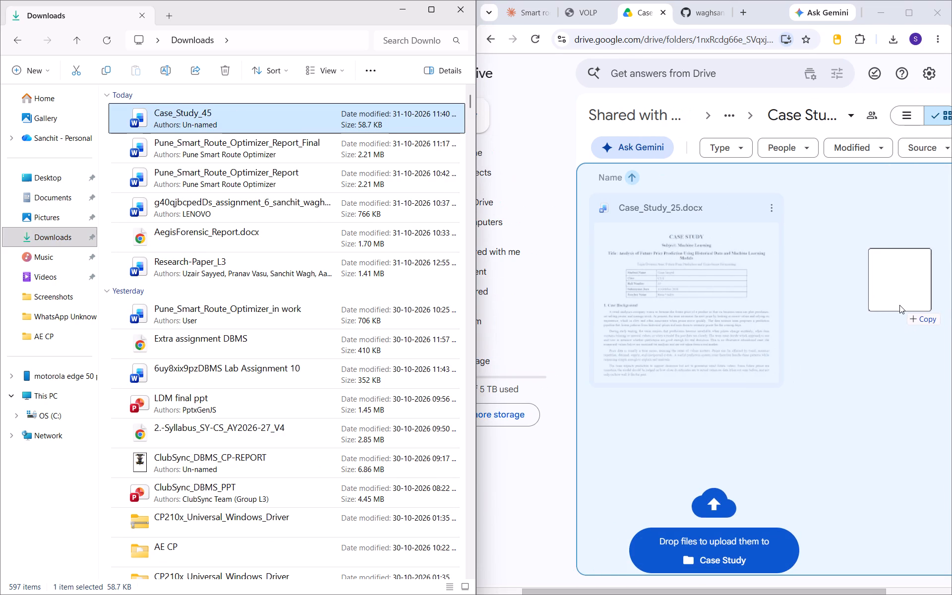
drag(899, 305, 900, 305)
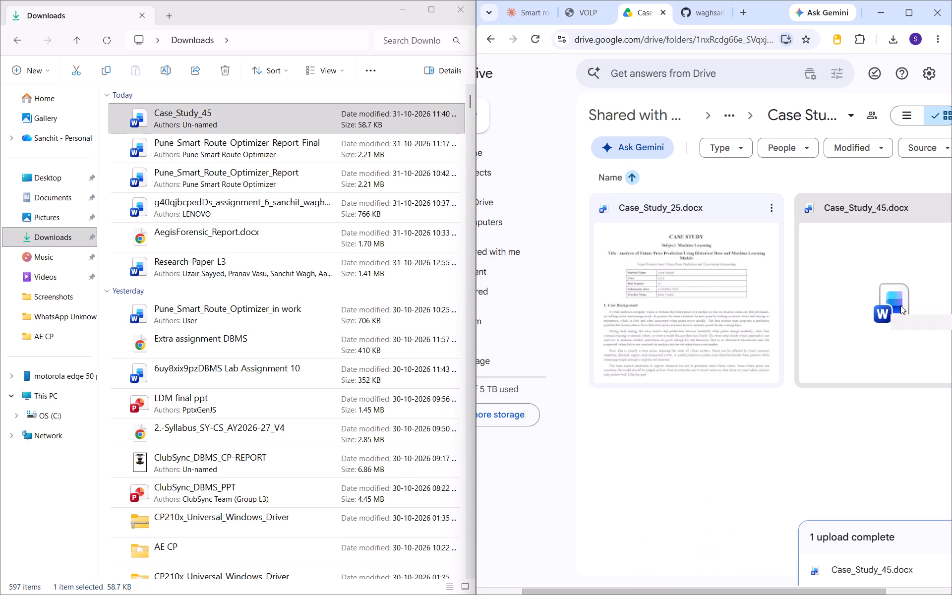
Maximize the Drive window and rename Case_Study_45.docx in Group_3's Case Study folder to the student's full name followed by "_45_Case Study", keeping .docx.
click(906, 21)
drag(906, 21, 911, 2)
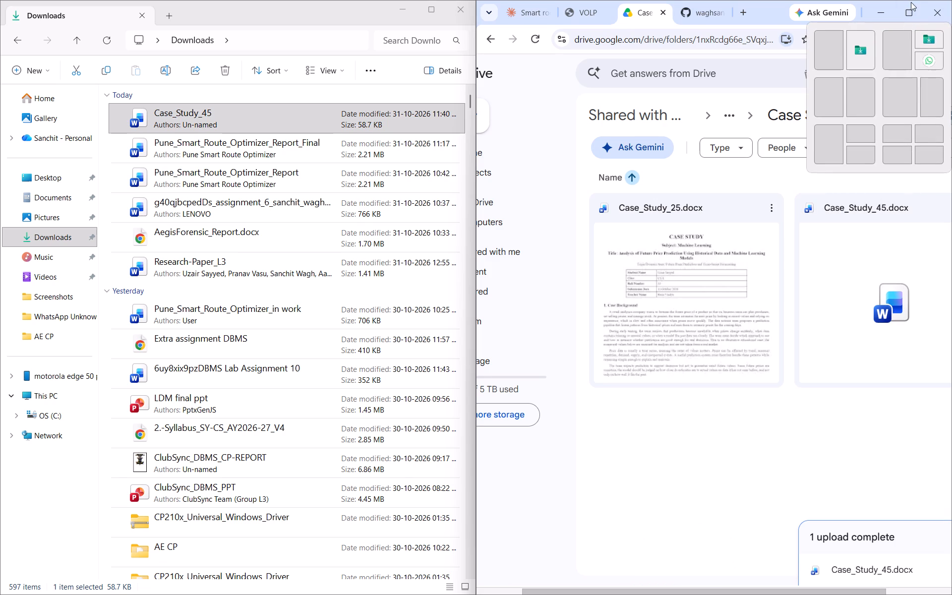
click(911, 2)
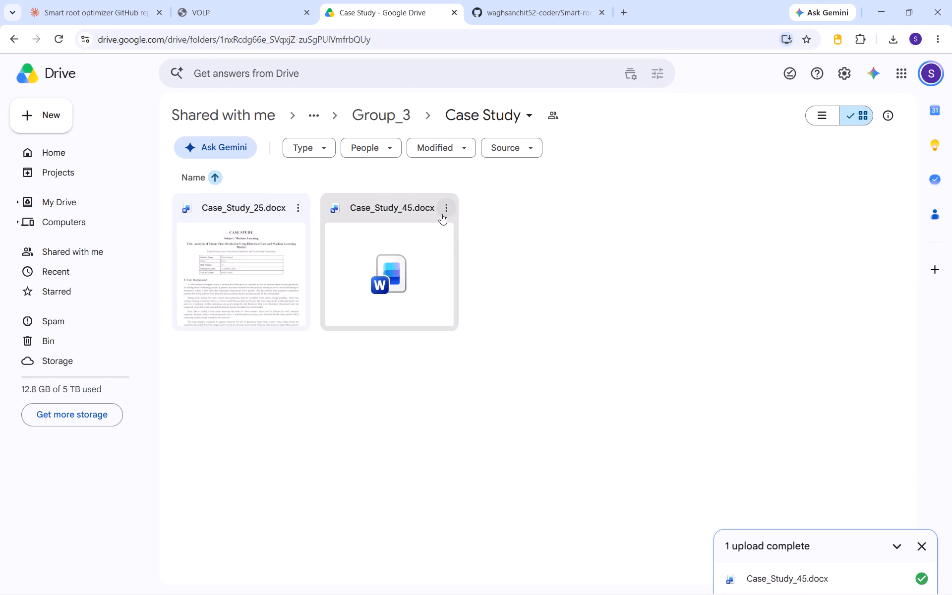
click(441, 213)
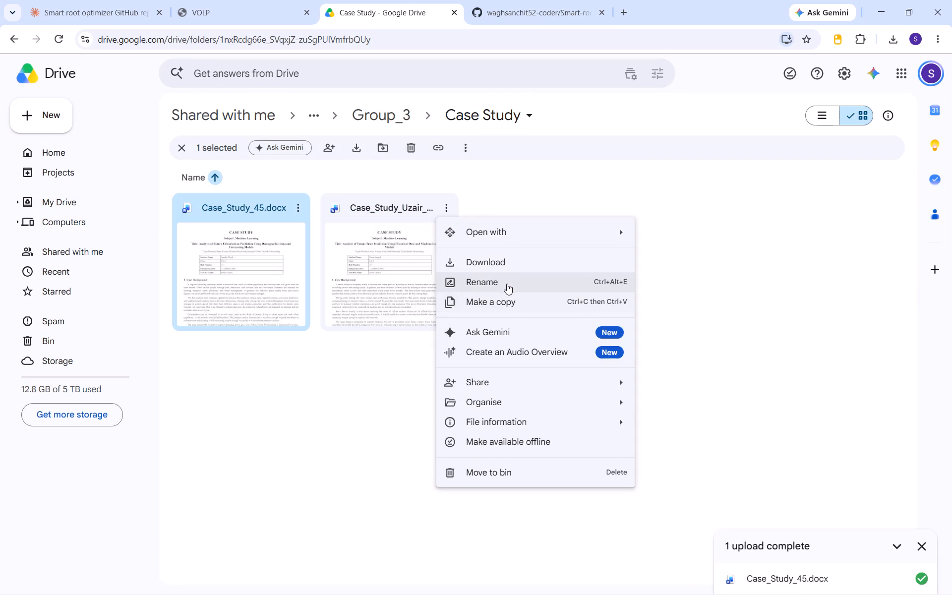
click(507, 283)
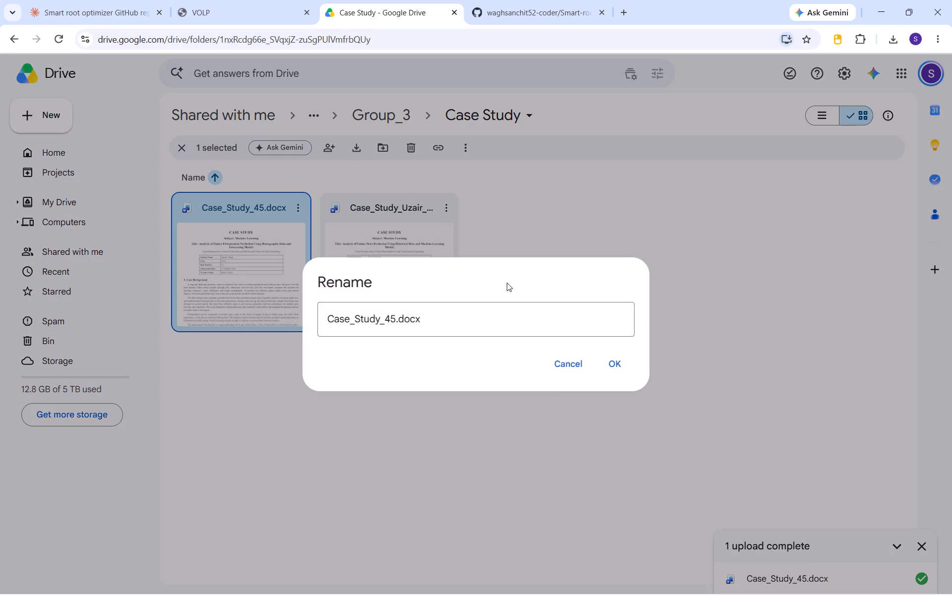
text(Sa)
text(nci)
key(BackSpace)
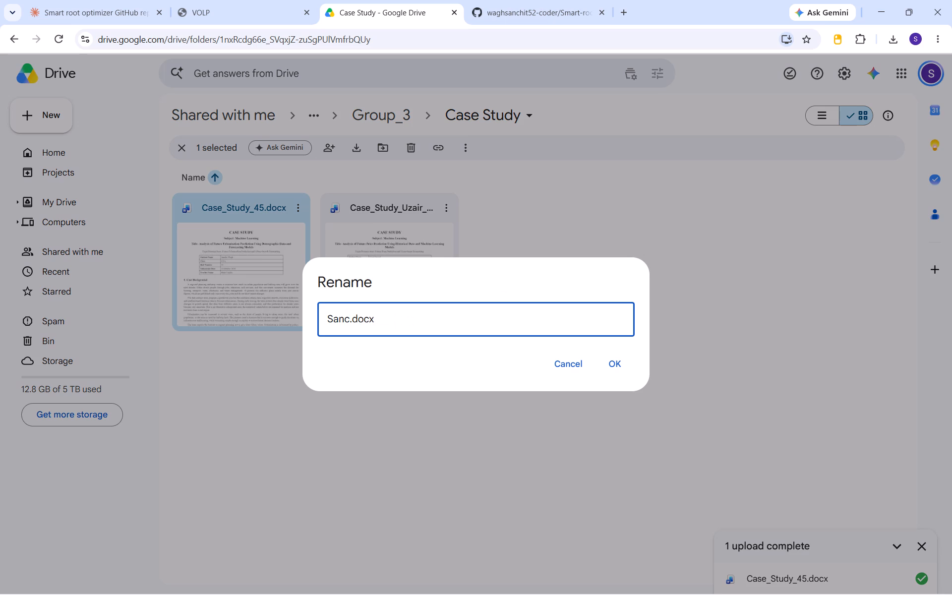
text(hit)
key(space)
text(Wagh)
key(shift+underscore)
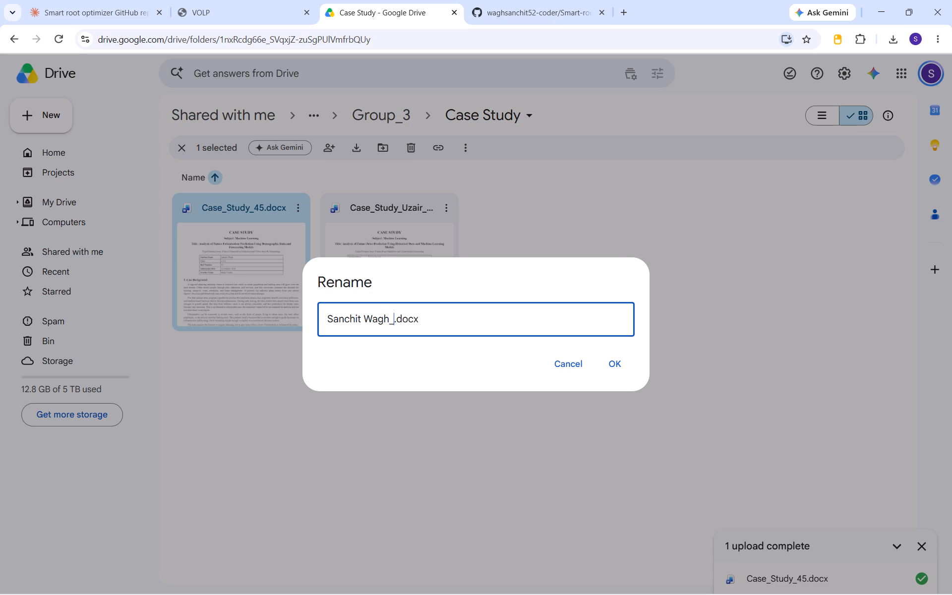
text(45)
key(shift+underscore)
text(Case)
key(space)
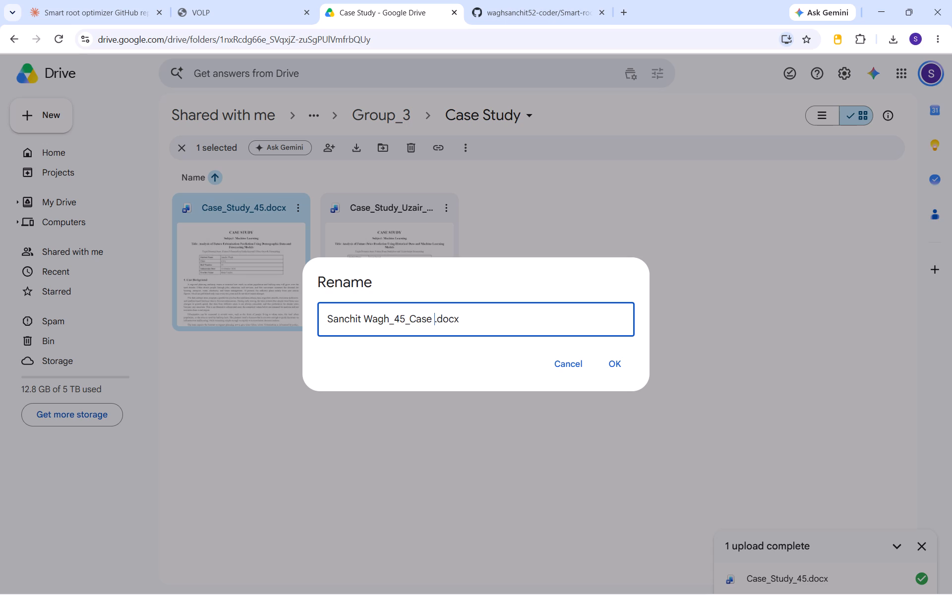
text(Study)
click(629, 368)
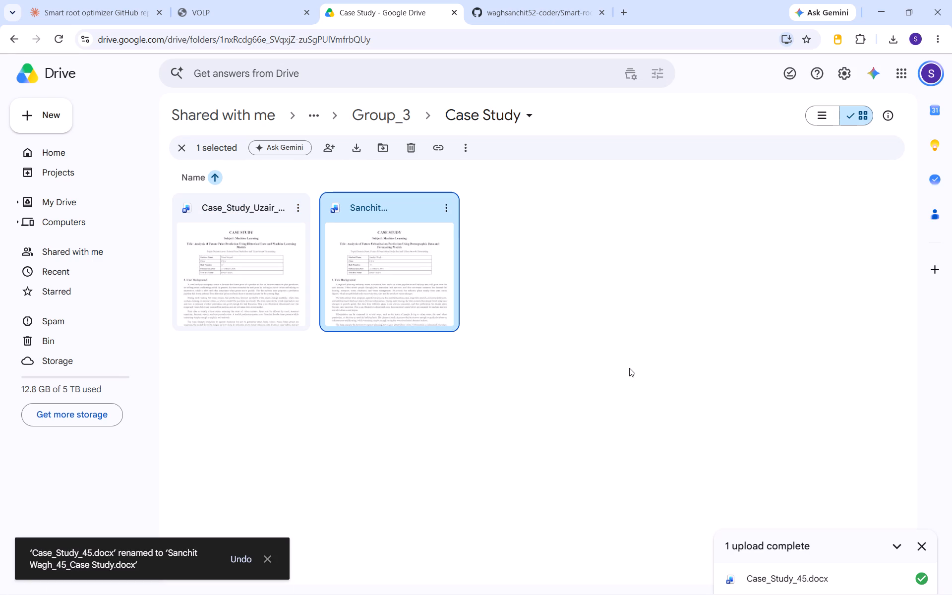
click(629, 368)
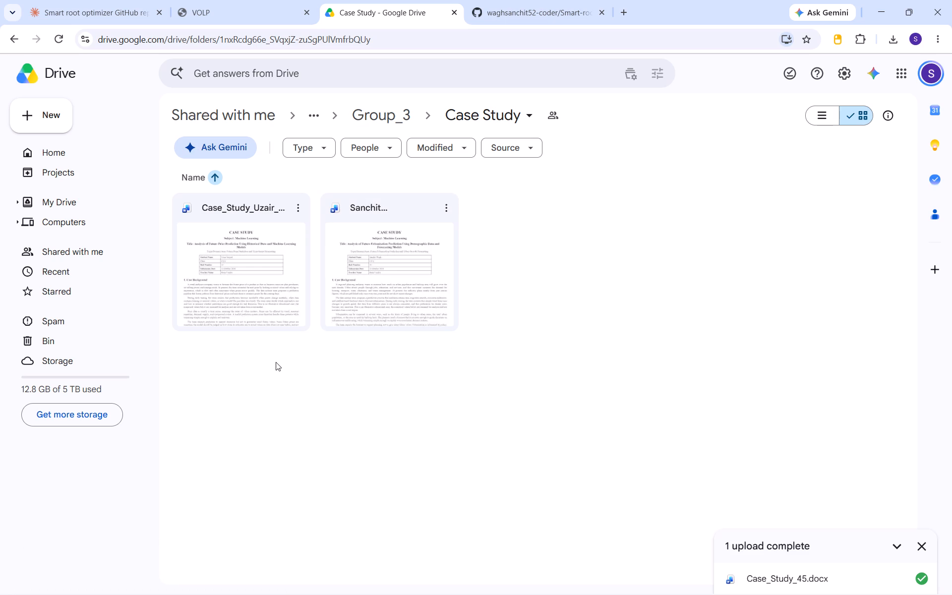
Copy the Smart-root-optimizer GitHub repository's full web address and paste it into a new blank Word document.
click(500, 7)
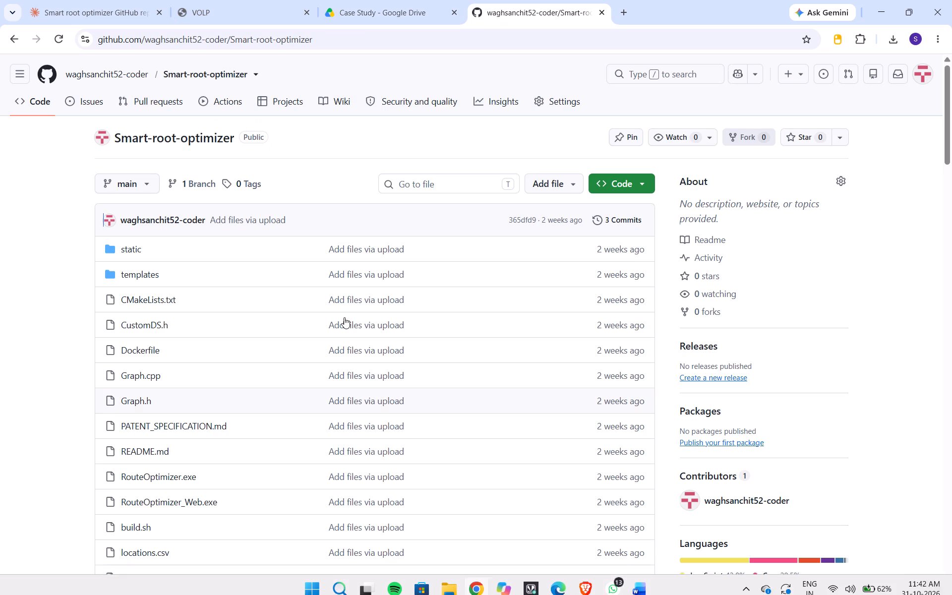
triple_click(250, 32)
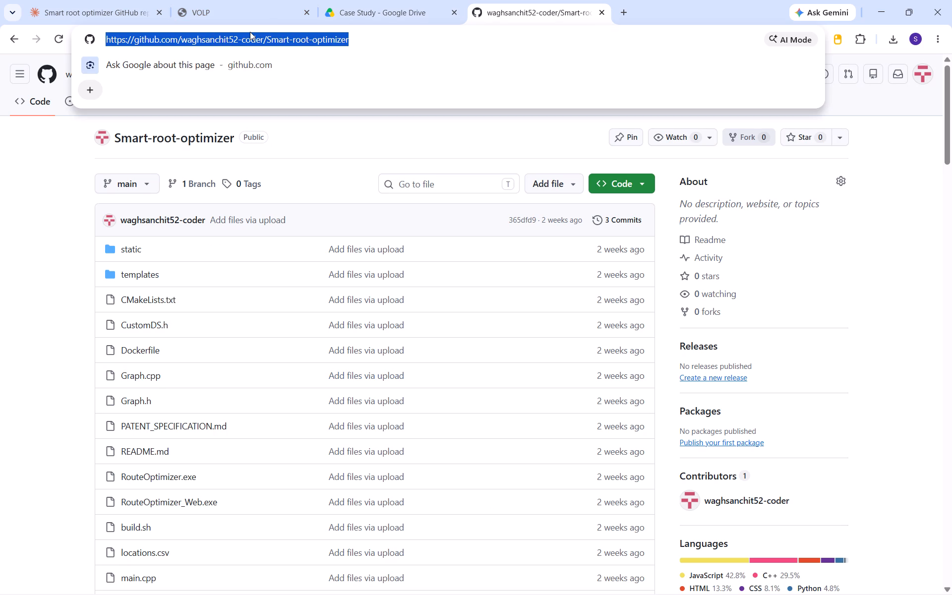
key(ctrl+c)
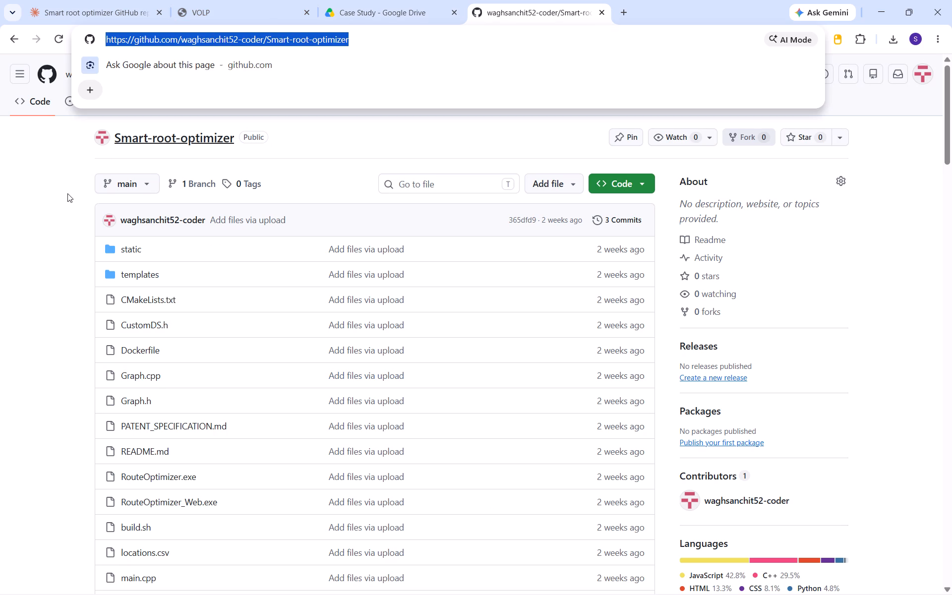
click(67, 193)
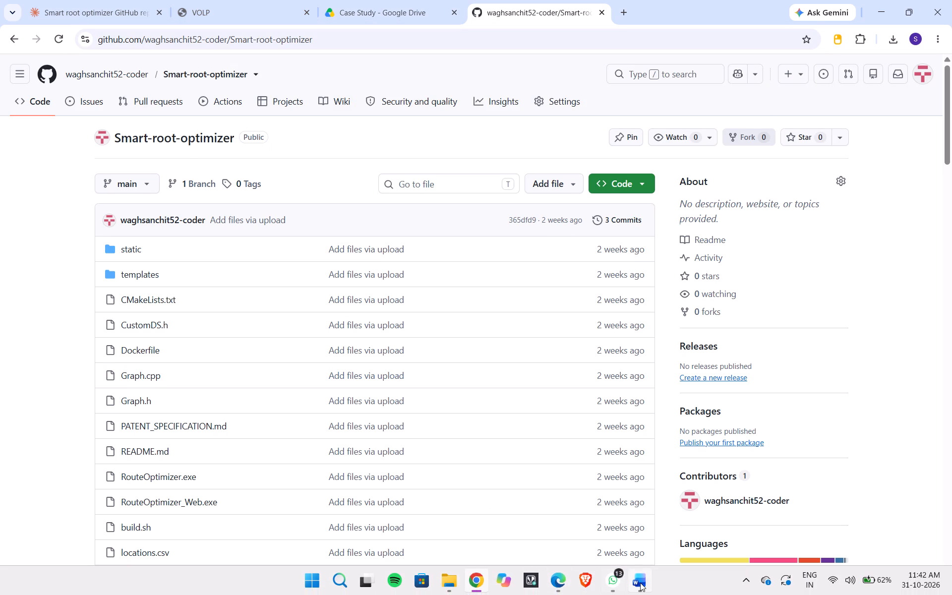
click(651, 550)
click(575, 110)
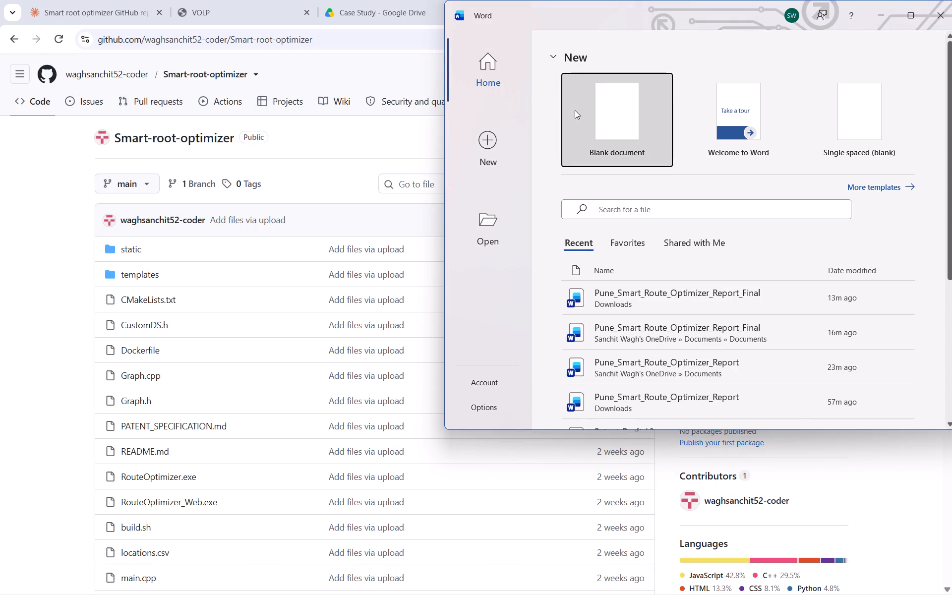
key(ctrl+v)
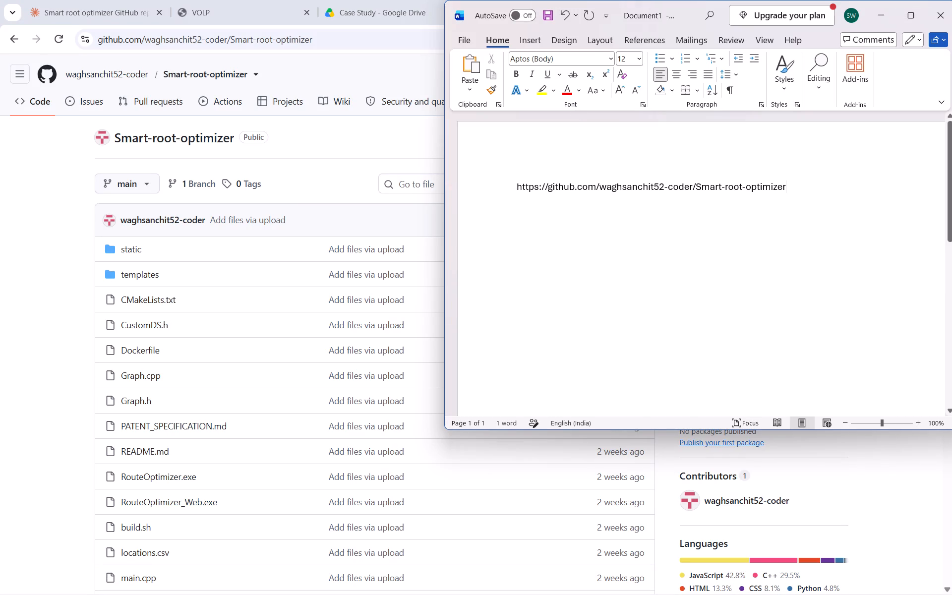
Format the pasted repository link as bold, font size 15, and centre it on the page.
drag(515, 185, 784, 196)
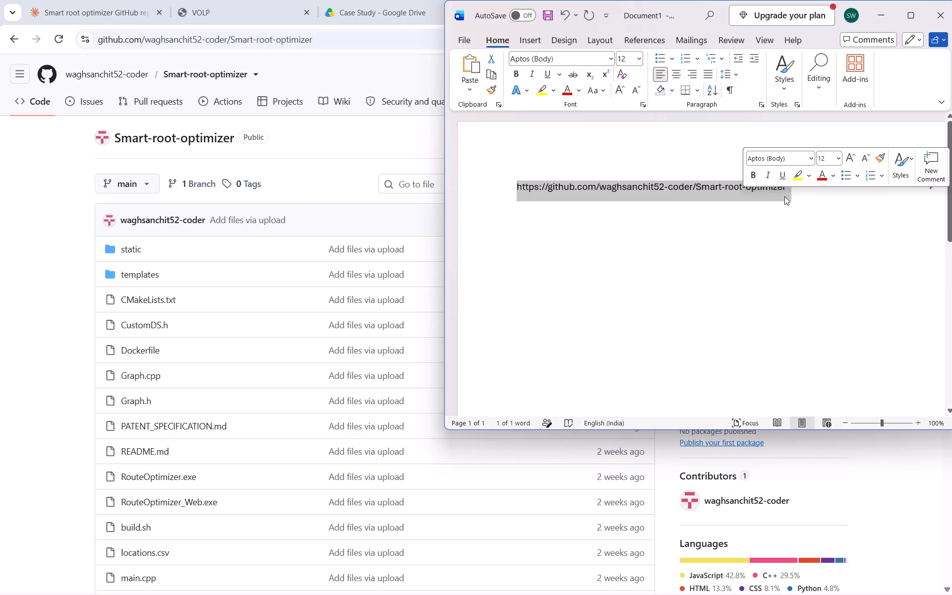
click(758, 176)
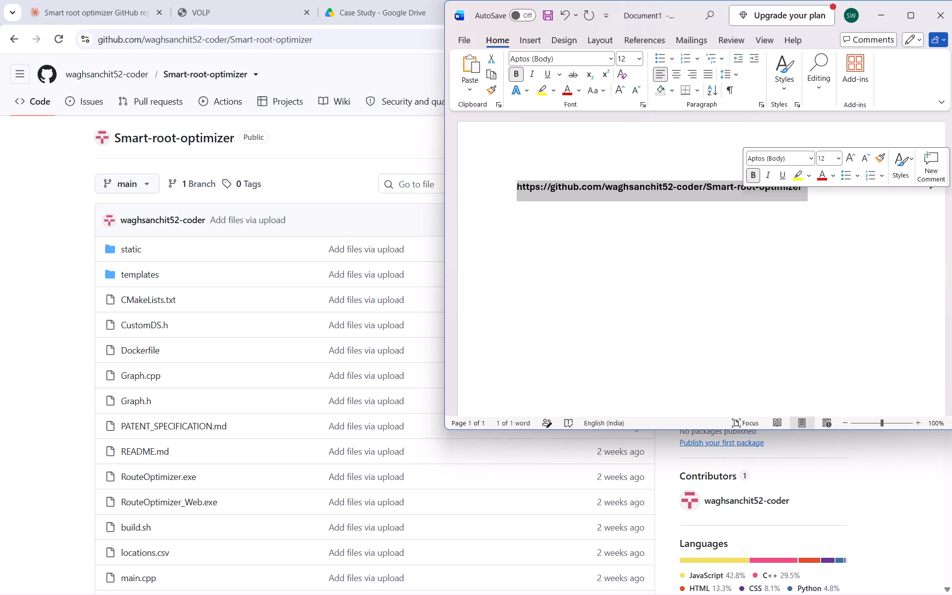
click(829, 161)
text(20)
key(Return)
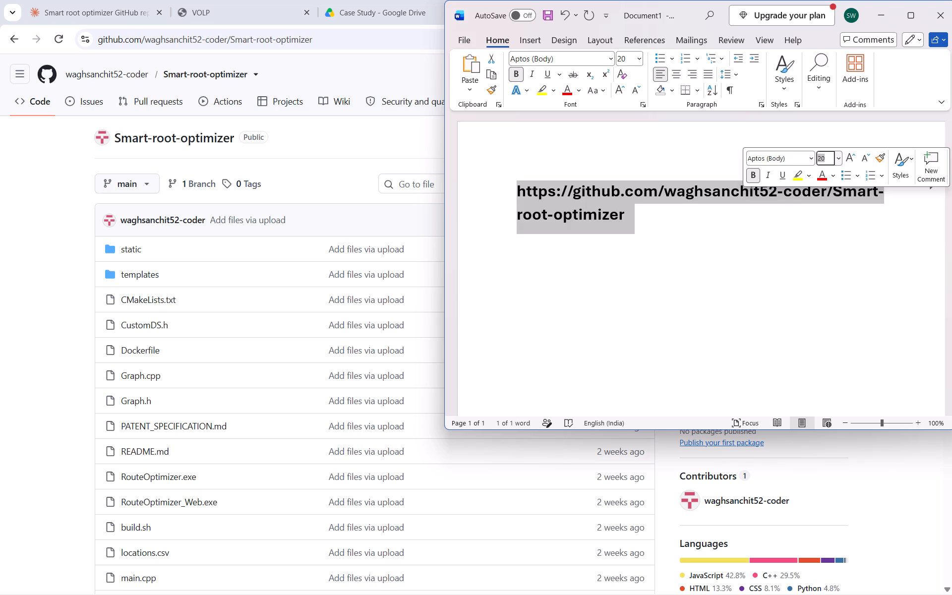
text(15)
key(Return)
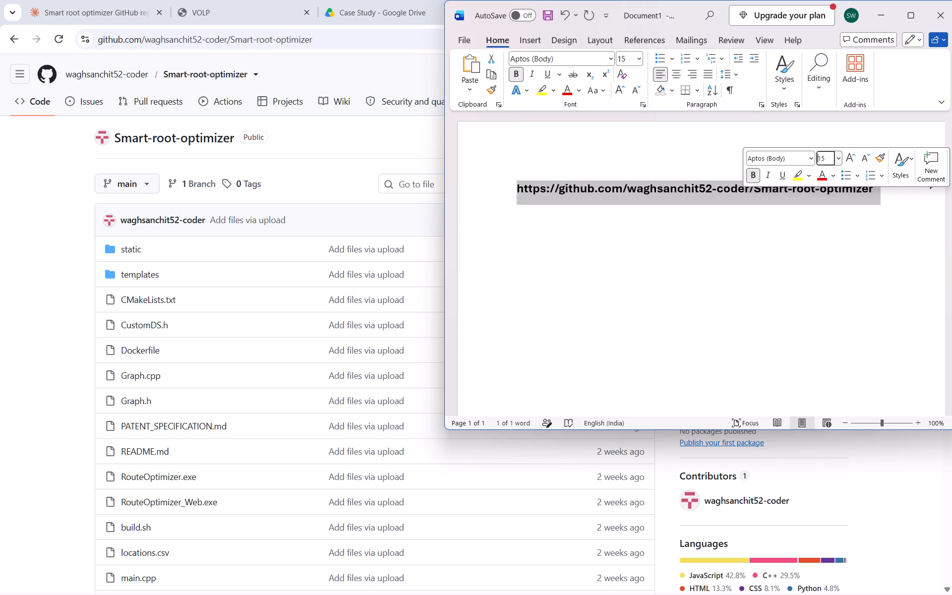
click(673, 73)
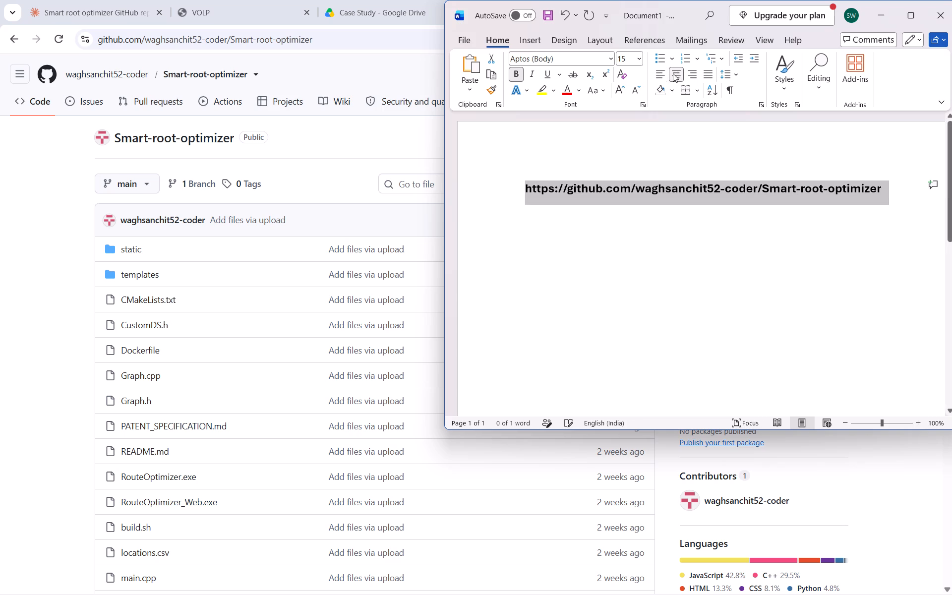
click(642, 171)
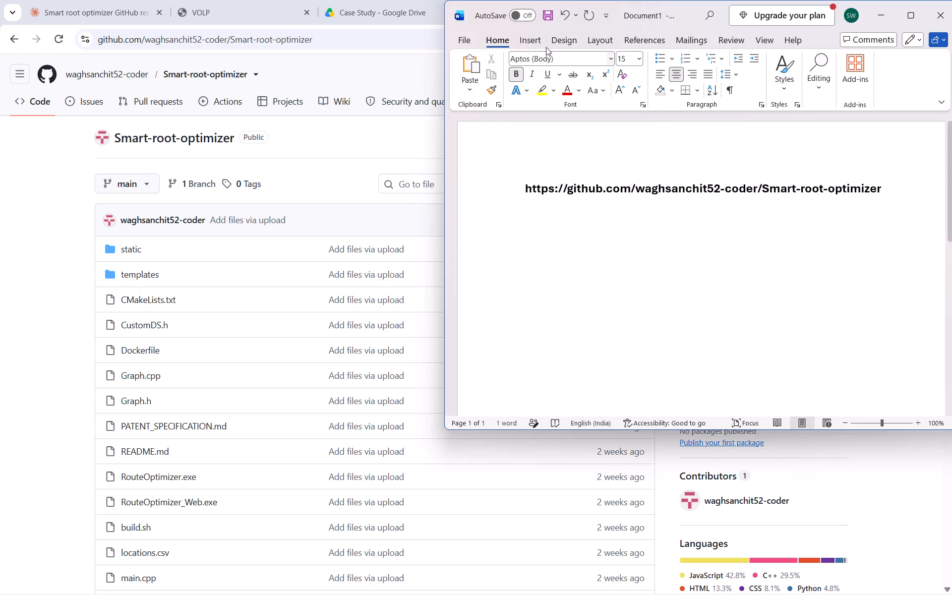
Save the link document as a Word Document named Github_Link in the OneDrive Documents folder.
click(462, 37)
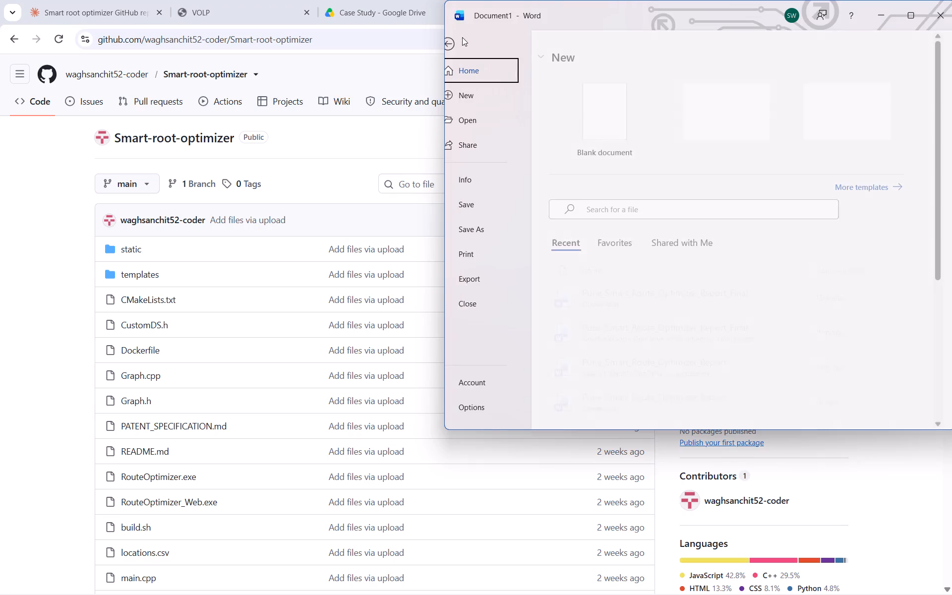
click(487, 226)
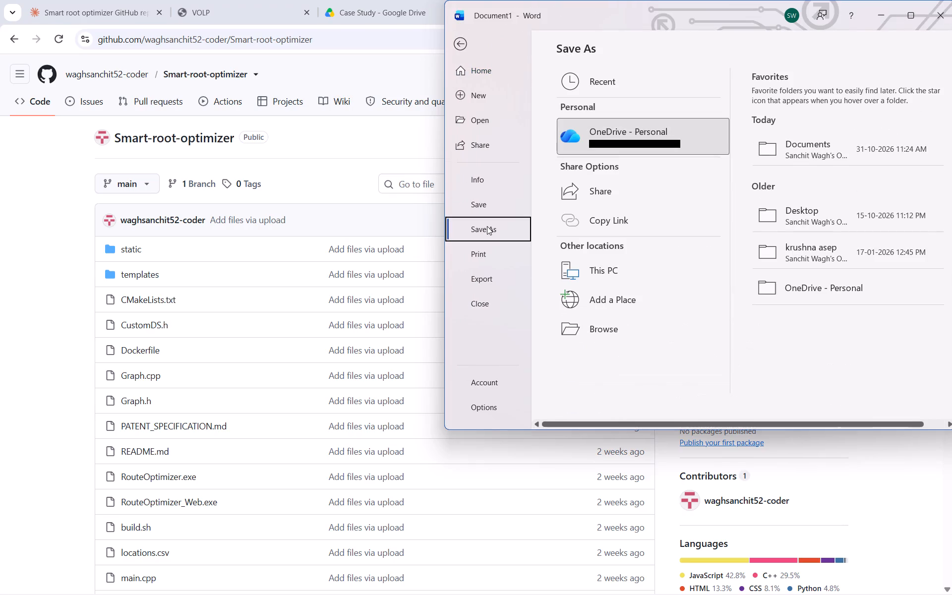
click(616, 319)
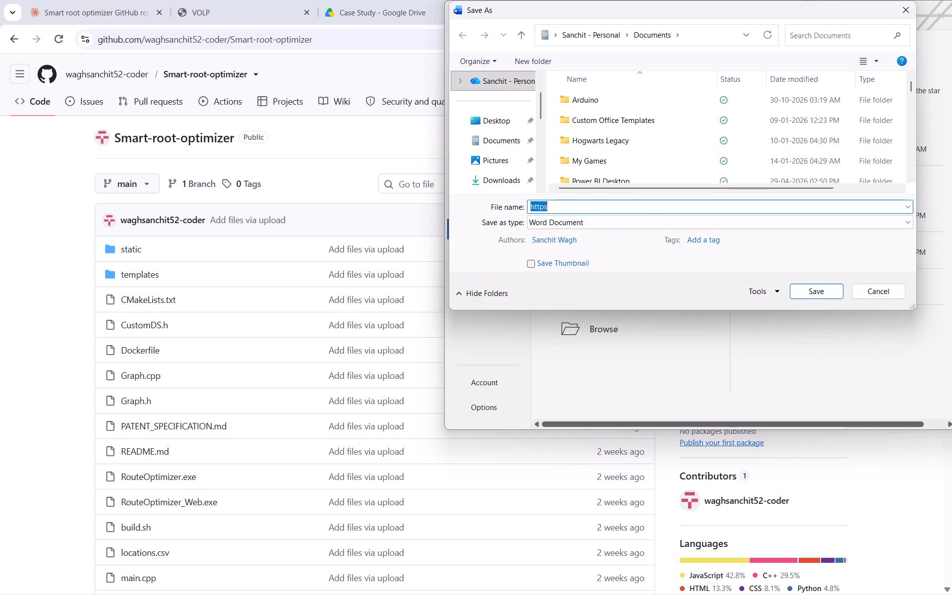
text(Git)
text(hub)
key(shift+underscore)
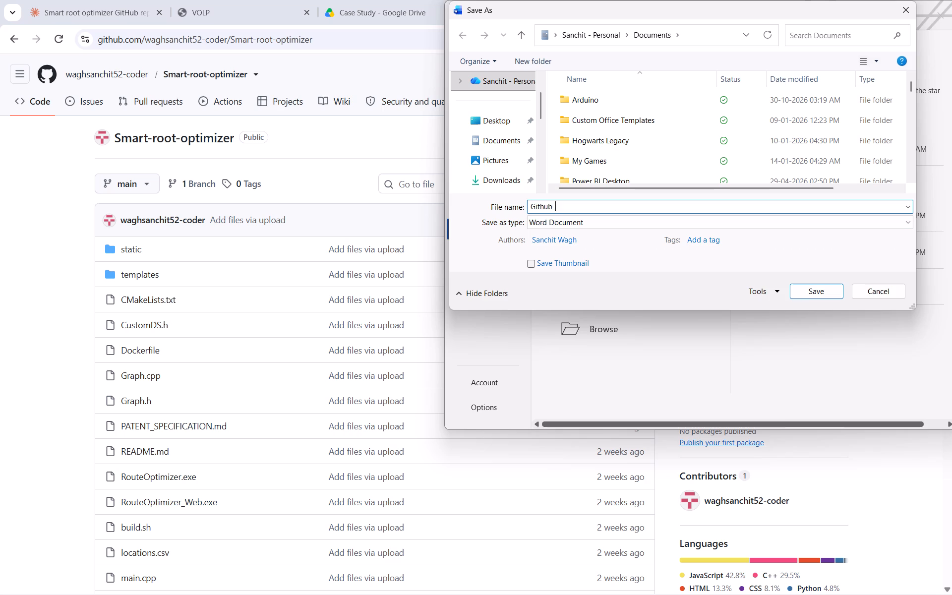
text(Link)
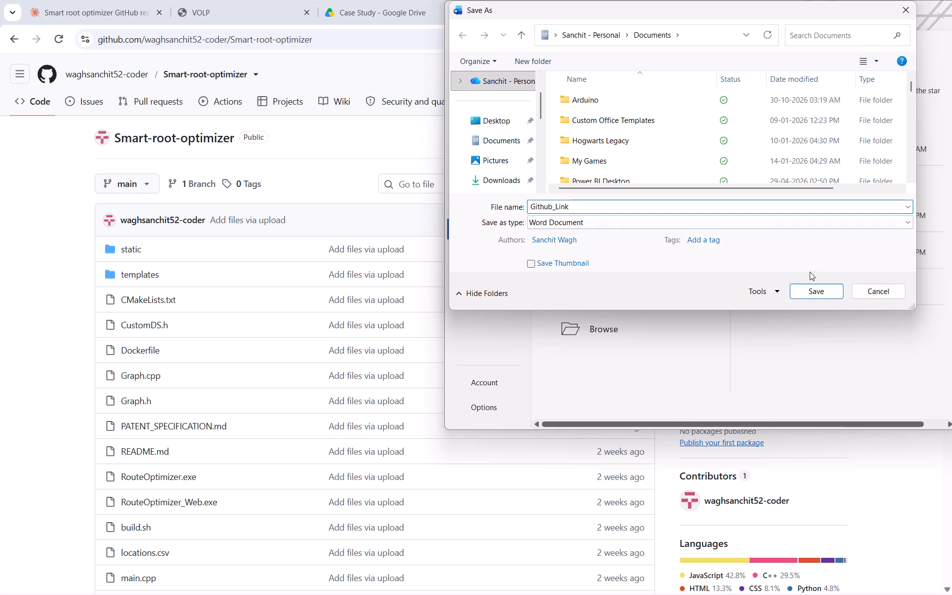
click(820, 285)
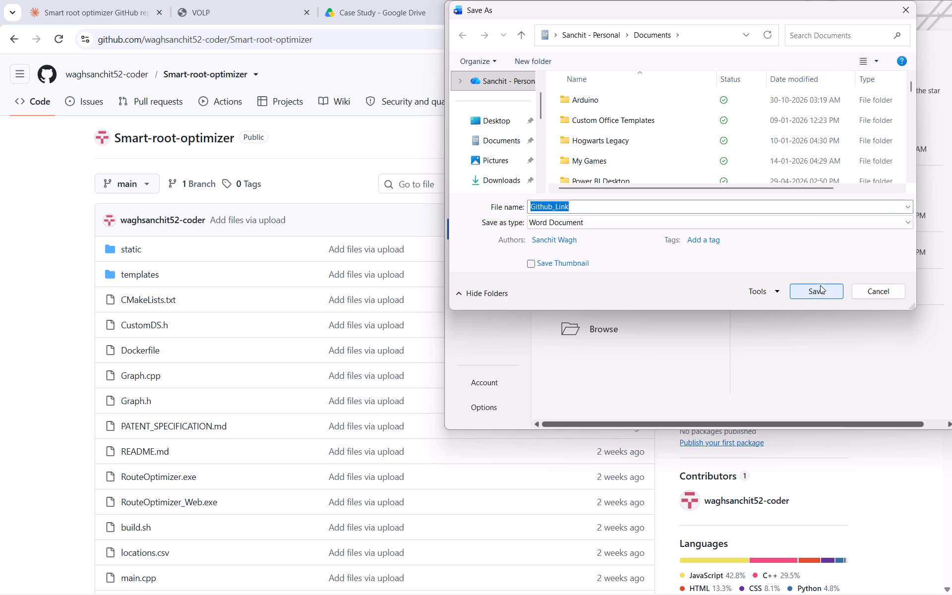
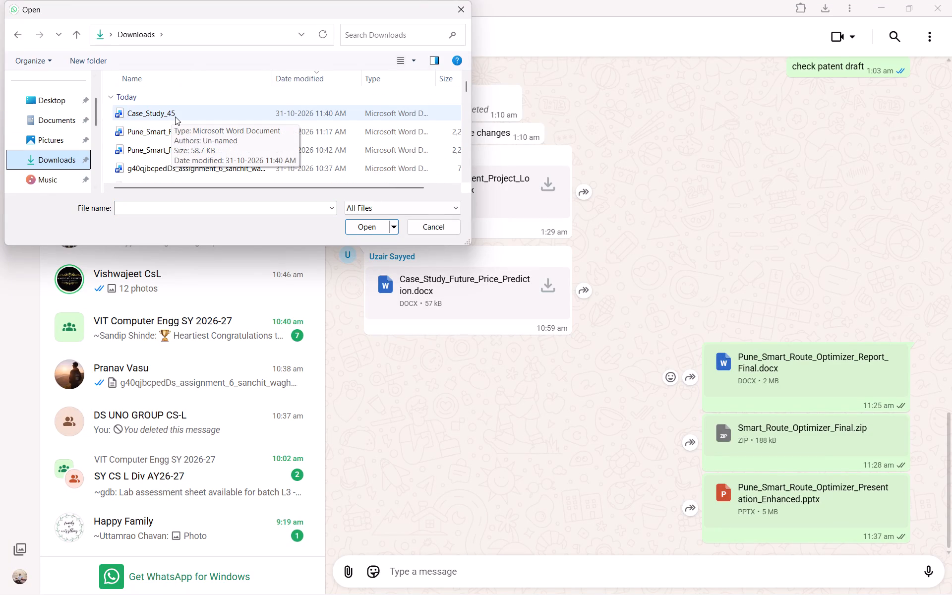
Try to attach the Github_Link Word document from the OneDrive Documents folder to the open WhatsApp chat.
scroll(175, 117, up, 2)
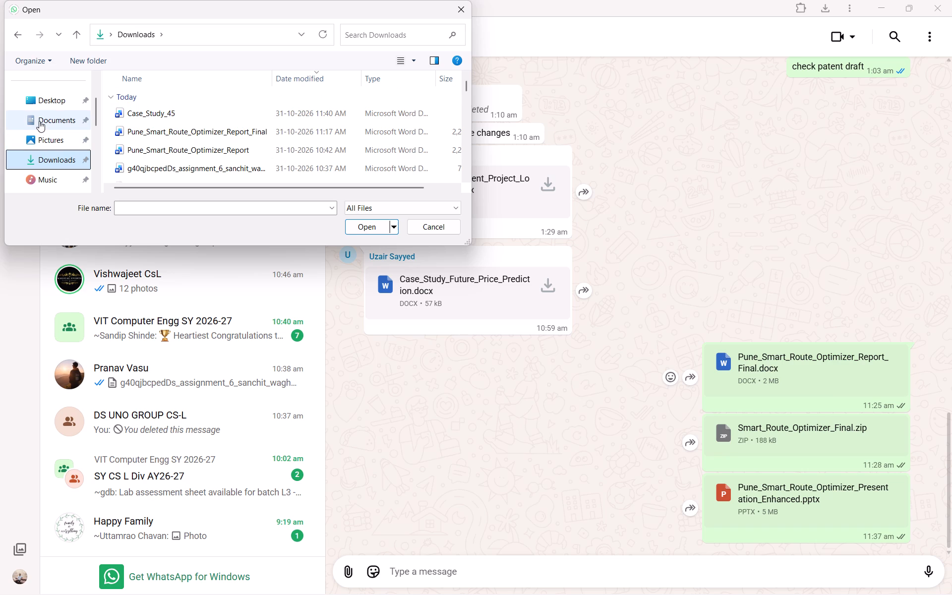
double_click(39, 121)
scroll(191, 157, down, 4)
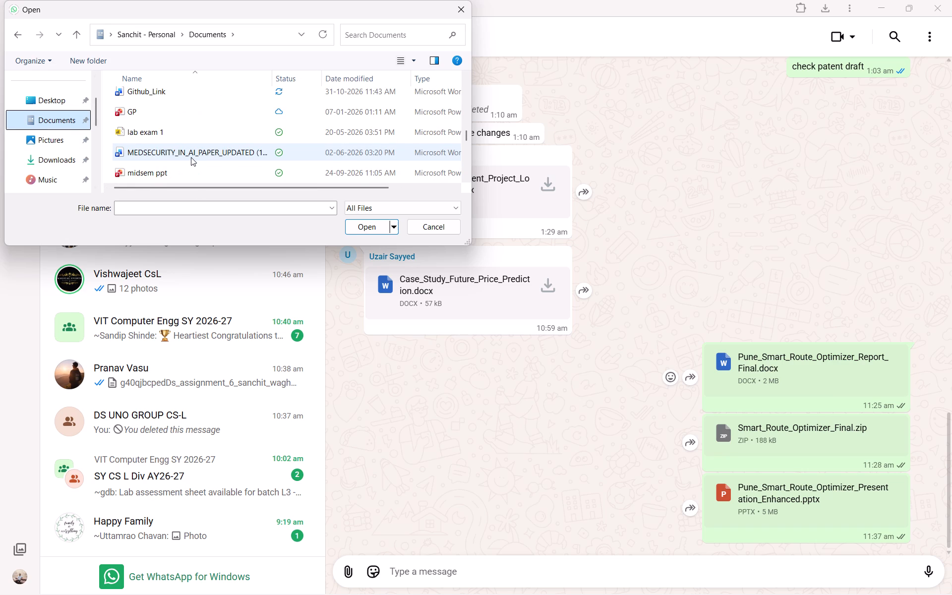
drag(173, 85, 166, 91)
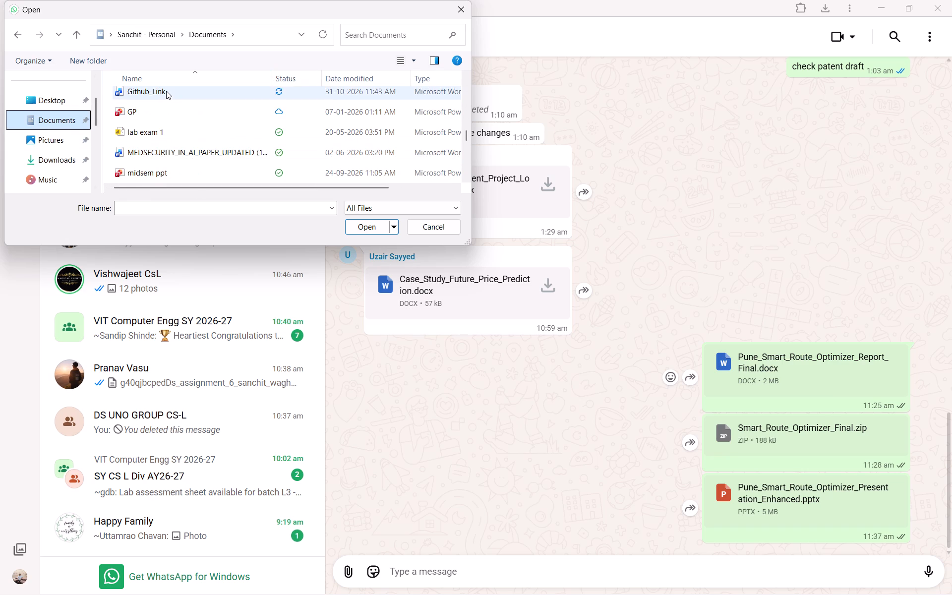
click(166, 91)
click(354, 222)
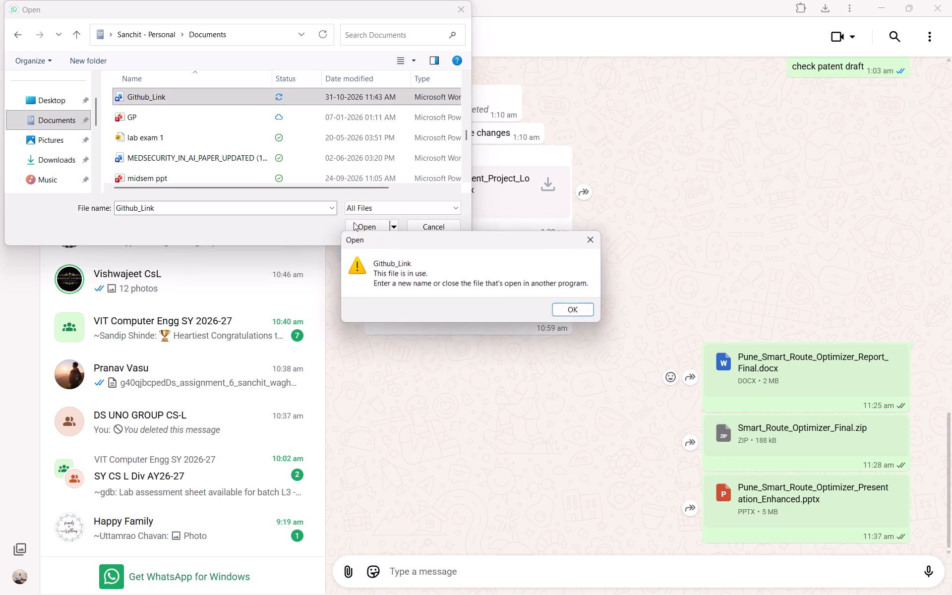
click(587, 312)
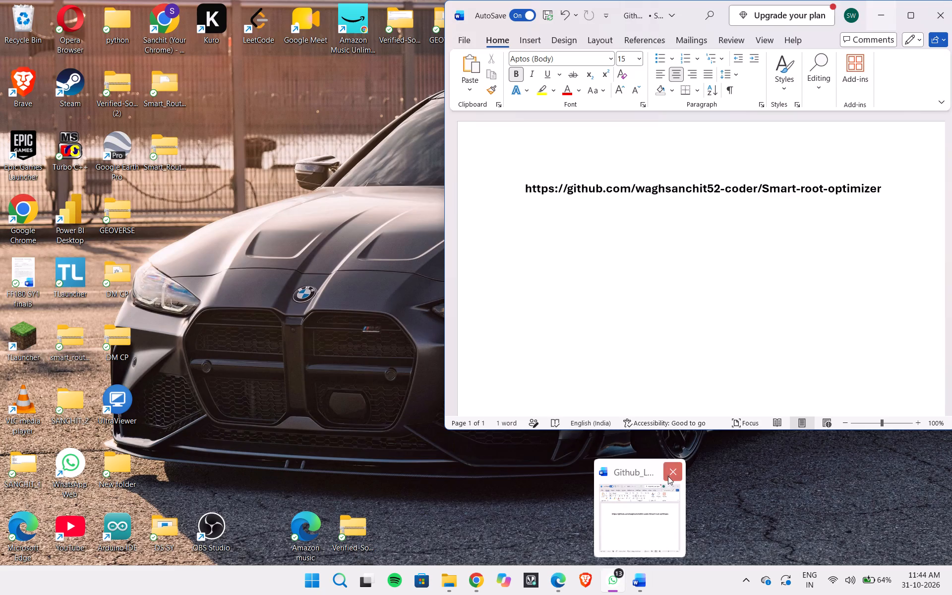
Close the Github_Link document in Word.
click(668, 474)
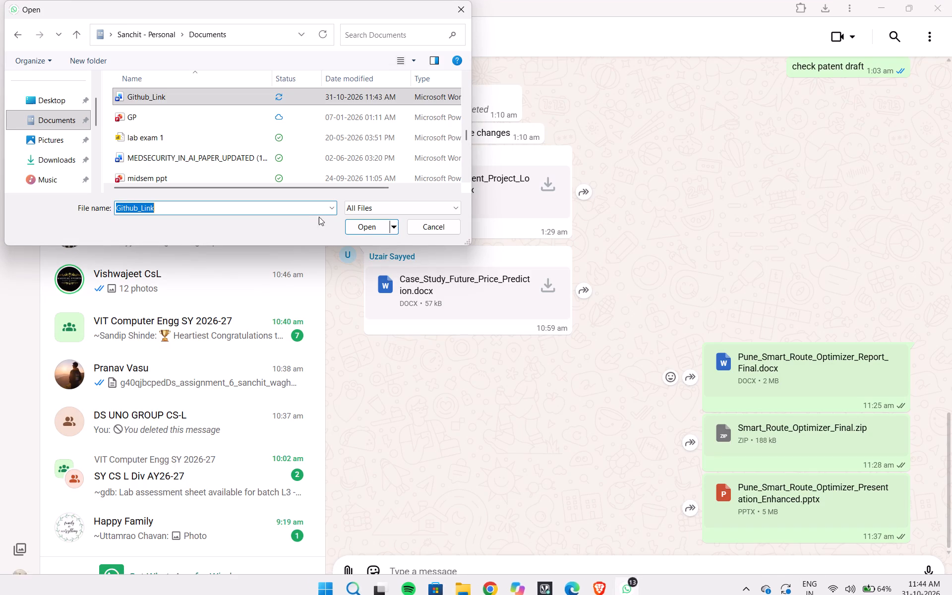